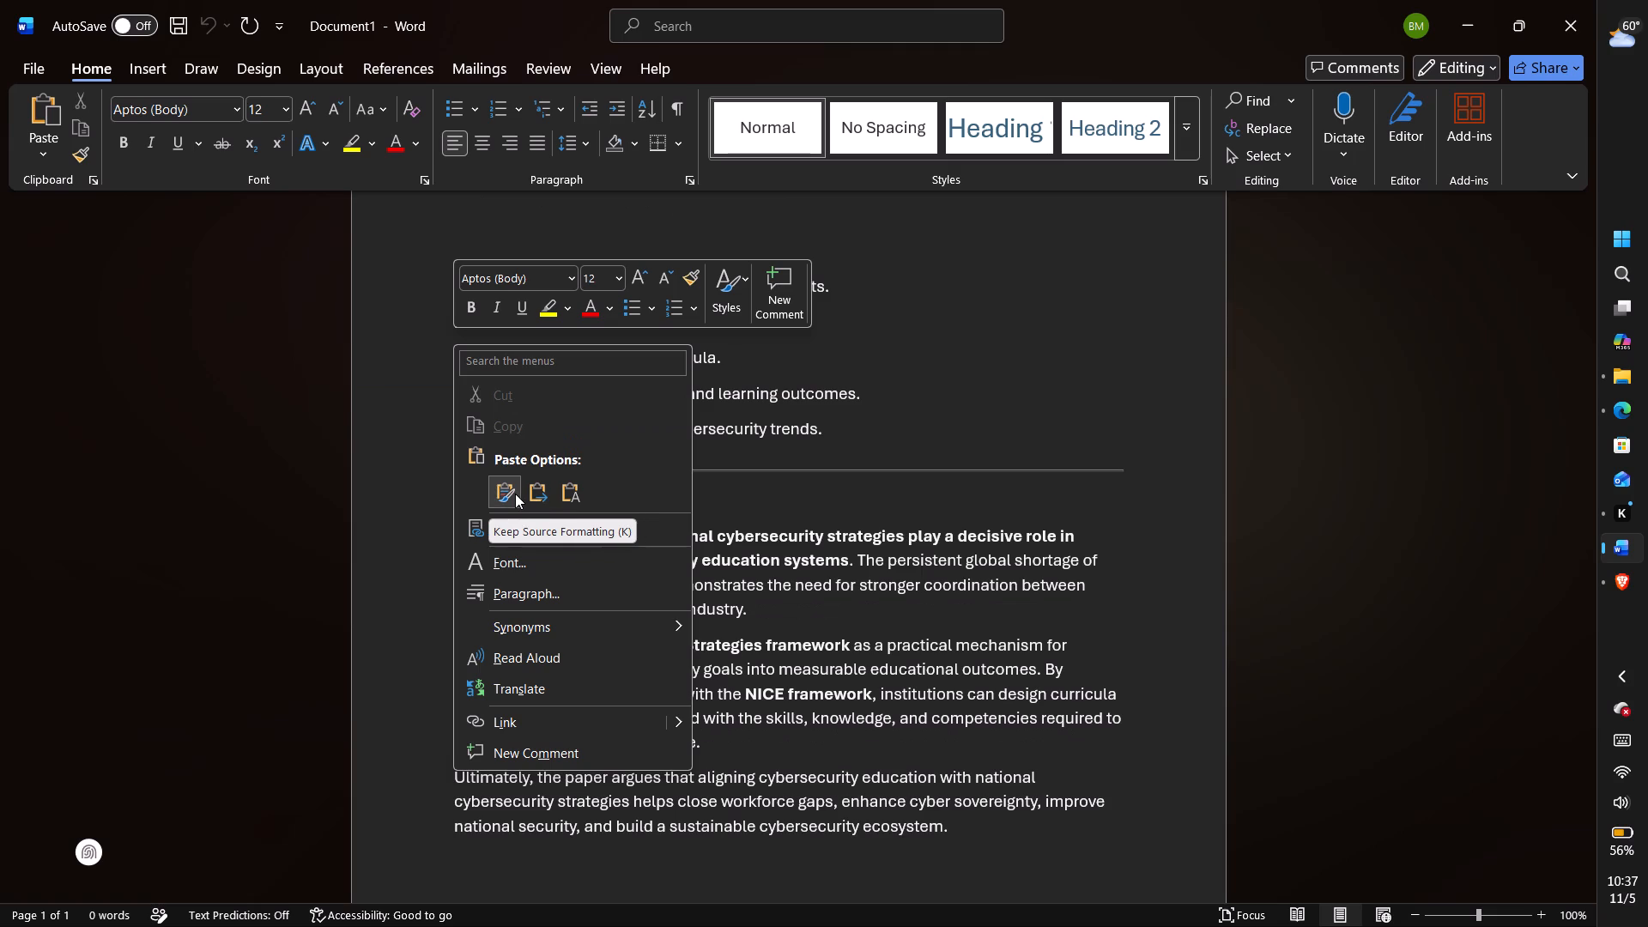
# Paste the copied article summary into the blank document, keeping its source formatting.
pyautogui.click(512, 494)
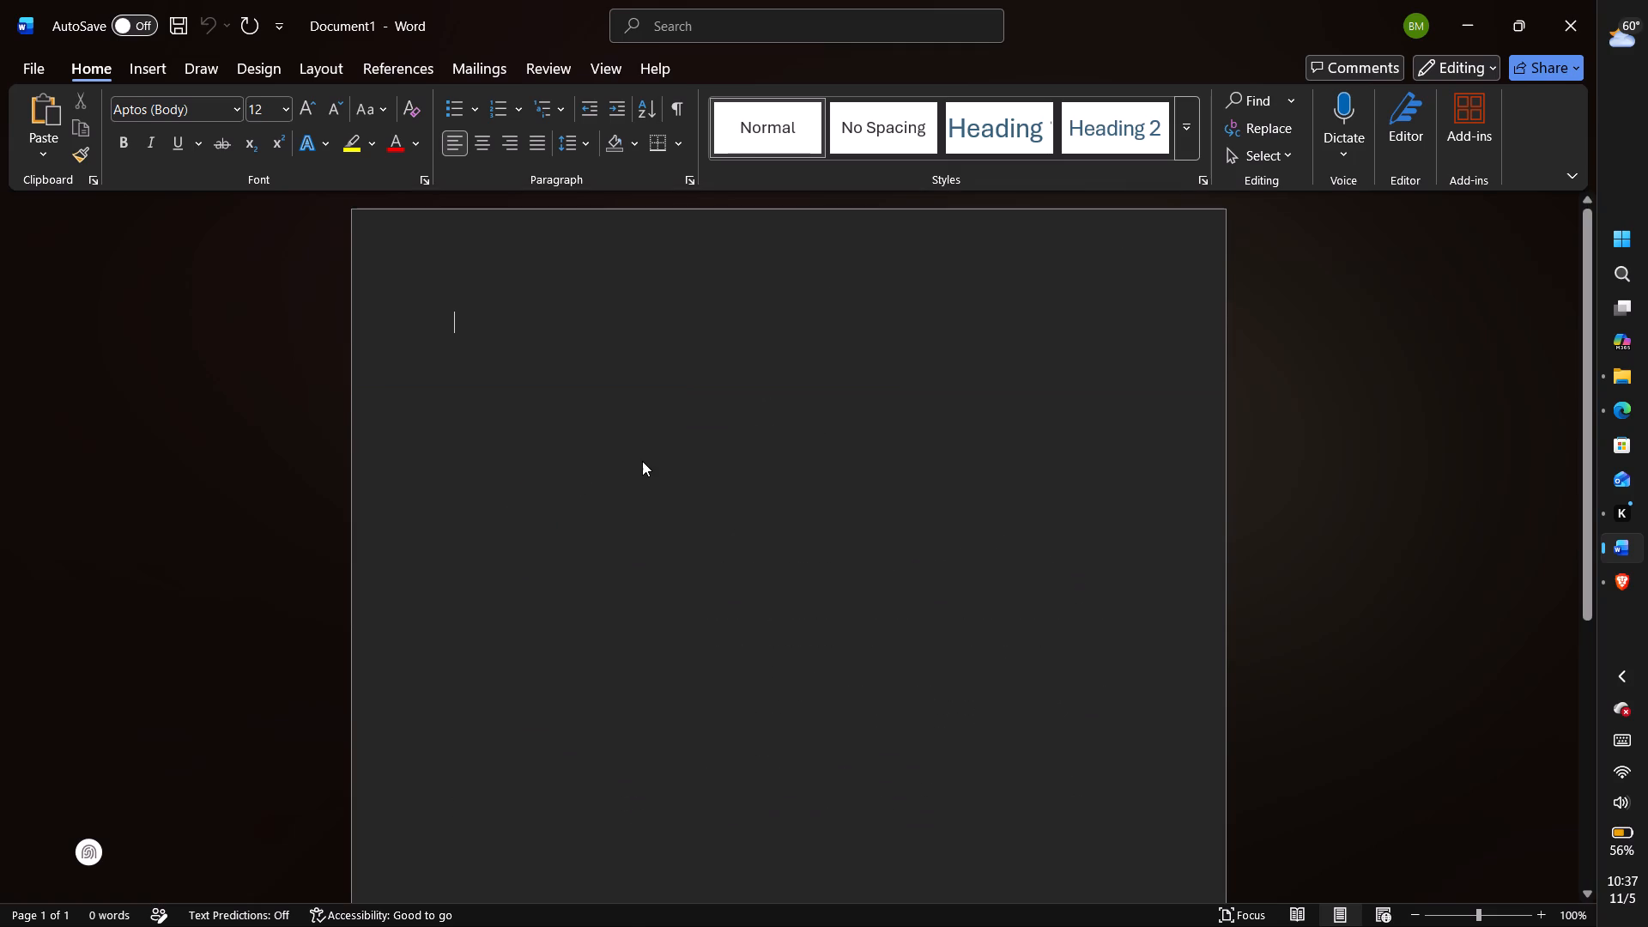
# Delete the Citation paragraph and the horizontal line between the summary's title and the "1. Introduction" heading.
pyautogui.scroll(3, 606, 465)
pyautogui.scroll(-1, 606, 465)
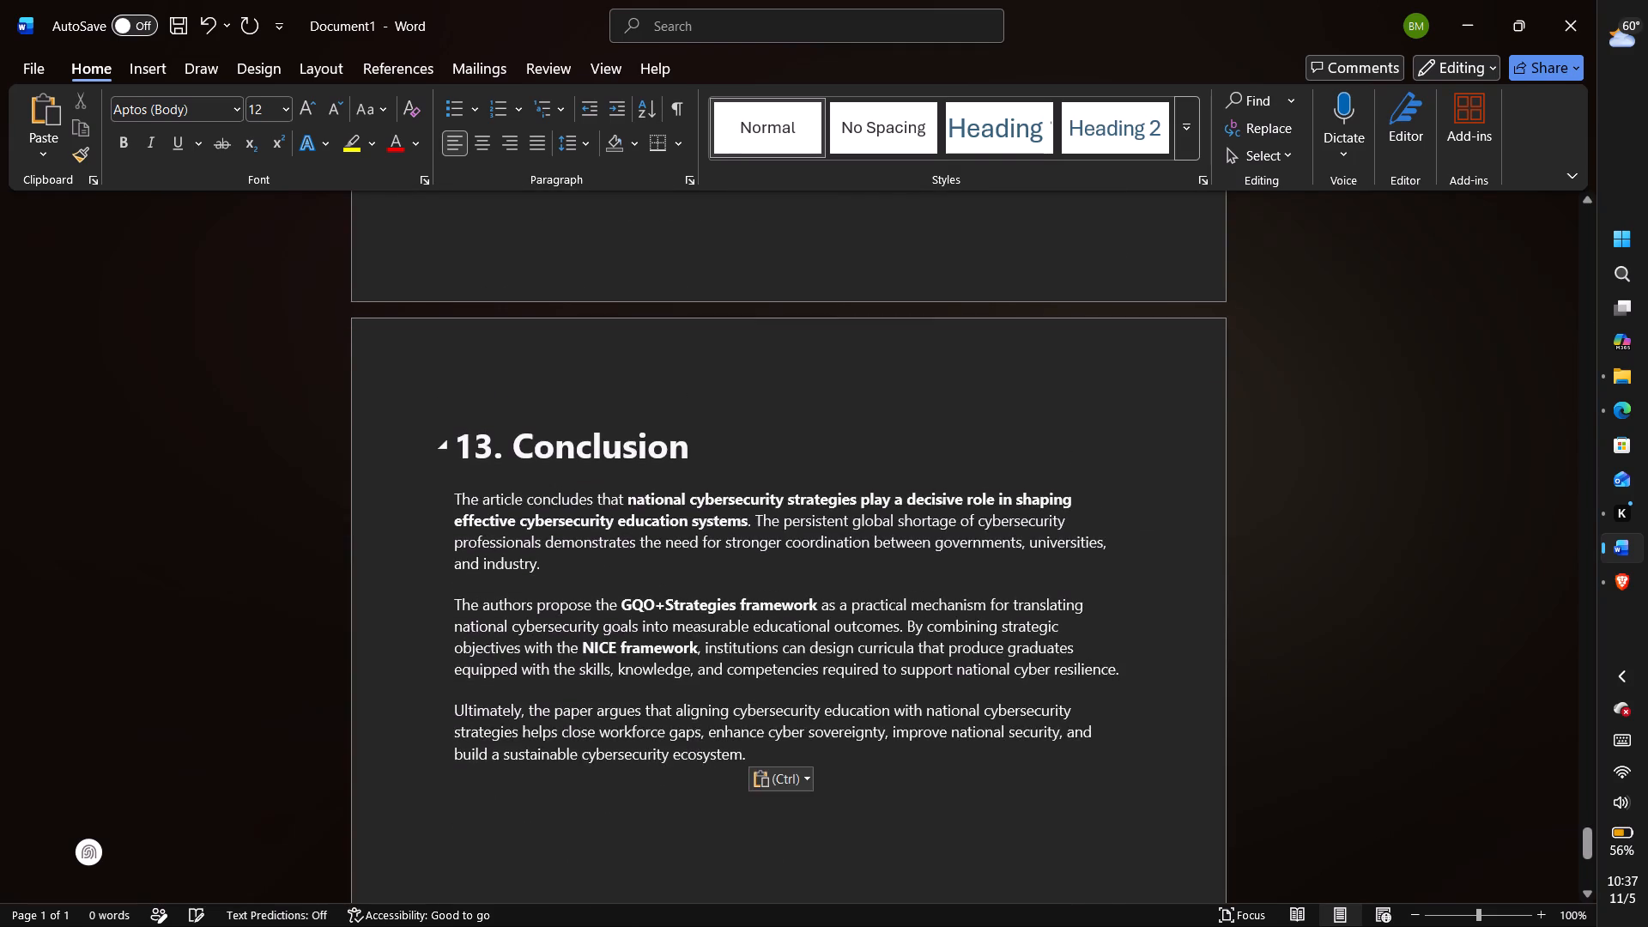
pyautogui.scroll(4, 606, 465)
pyautogui.scroll(20, 606, 465)
pyautogui.scroll(6, 606, 465)
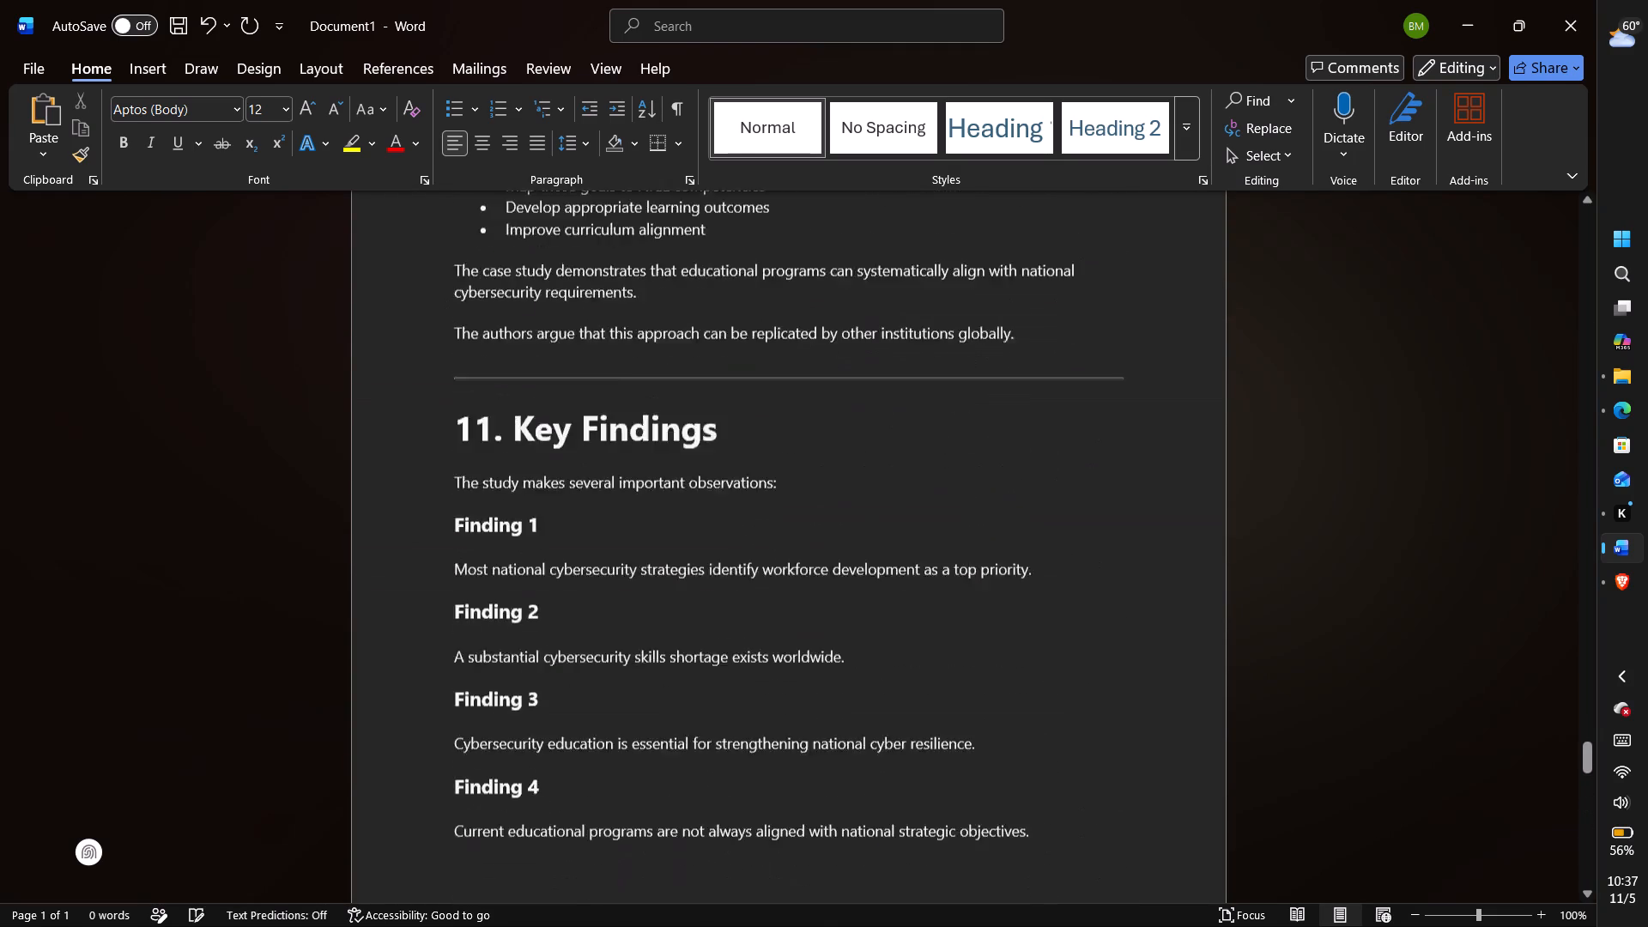
pyautogui.scroll(20, 606, 465)
pyautogui.scroll(16, 606, 465)
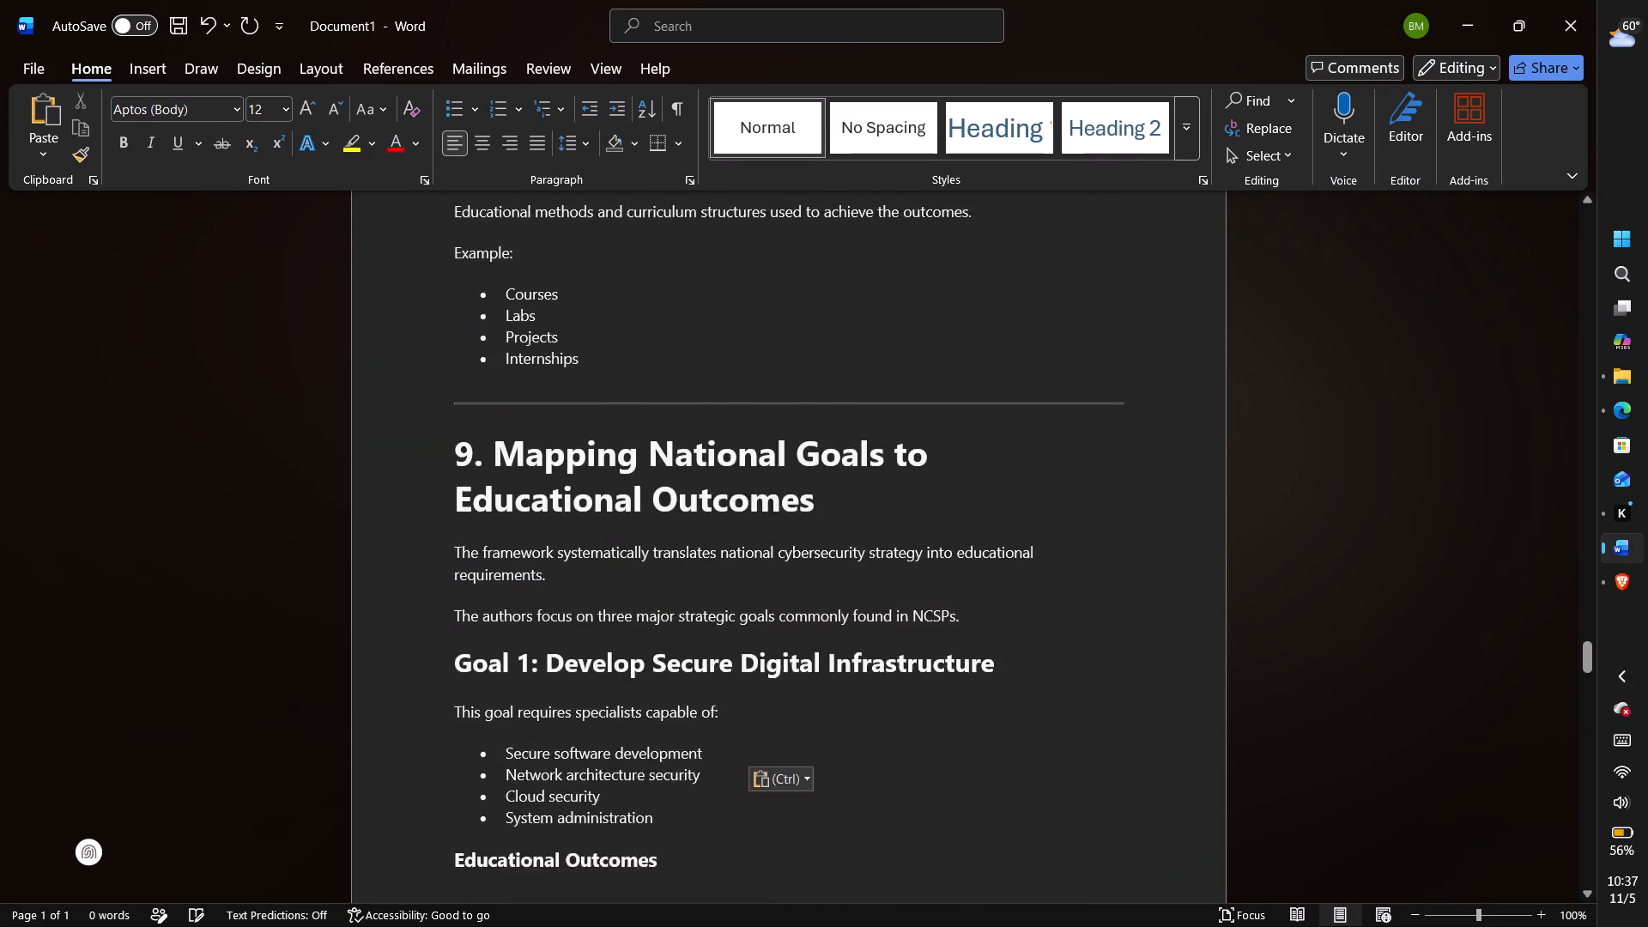
pyautogui.scroll(20, 606, 465)
pyautogui.scroll(15, 606, 465)
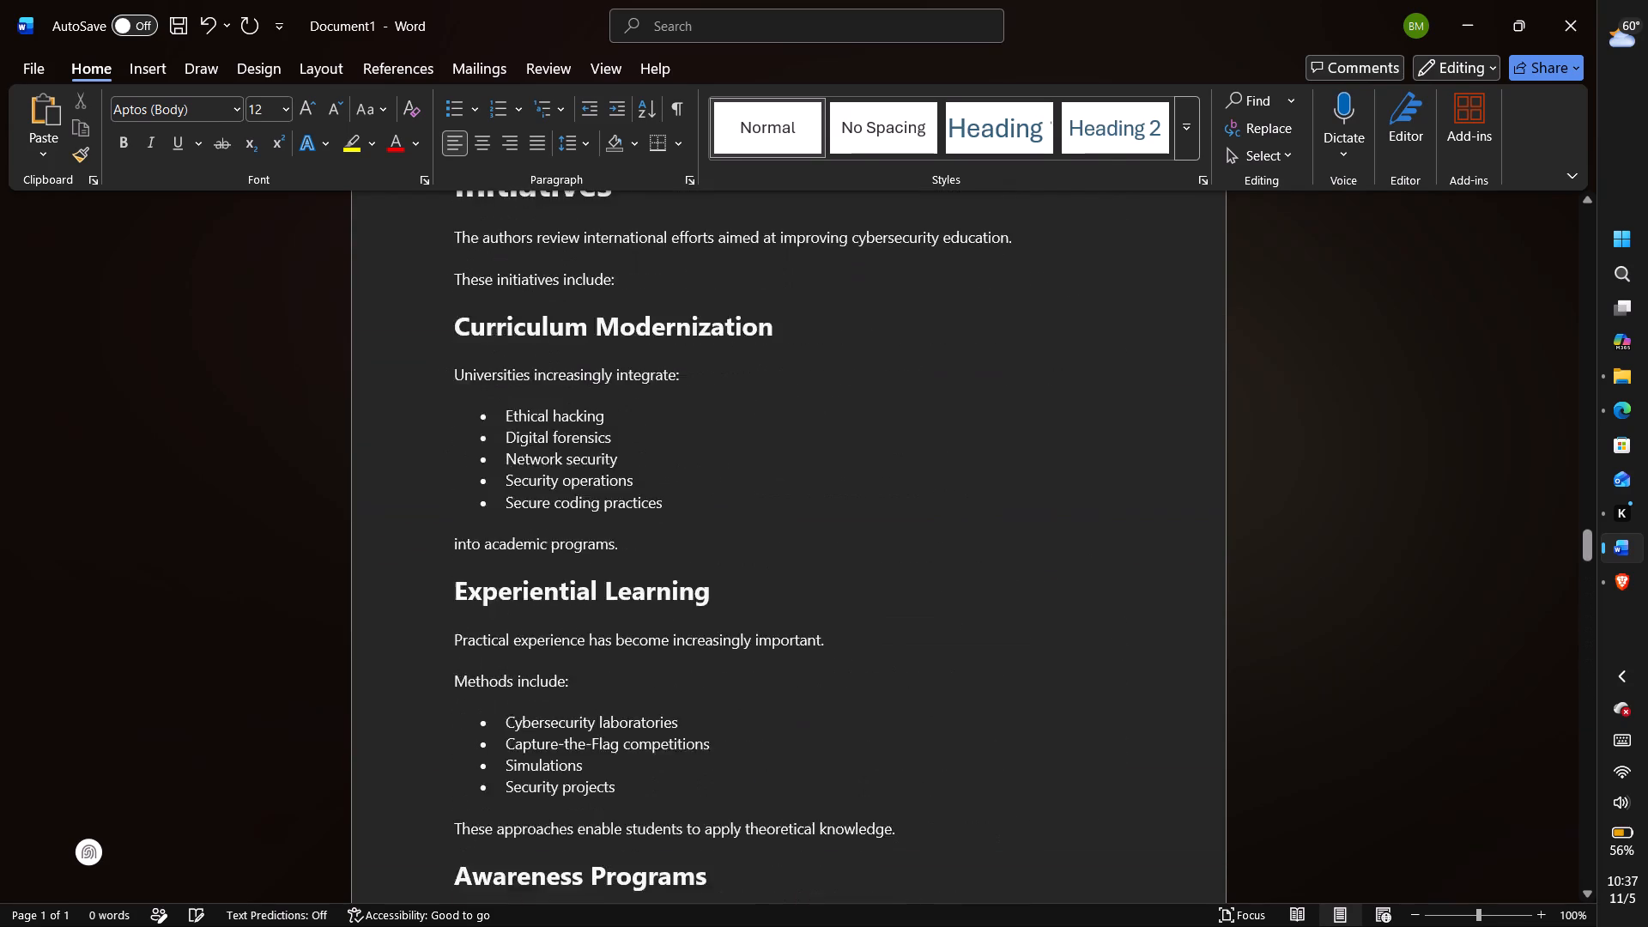
pyautogui.scroll(20, 606, 465)
pyautogui.scroll(13, 606, 465)
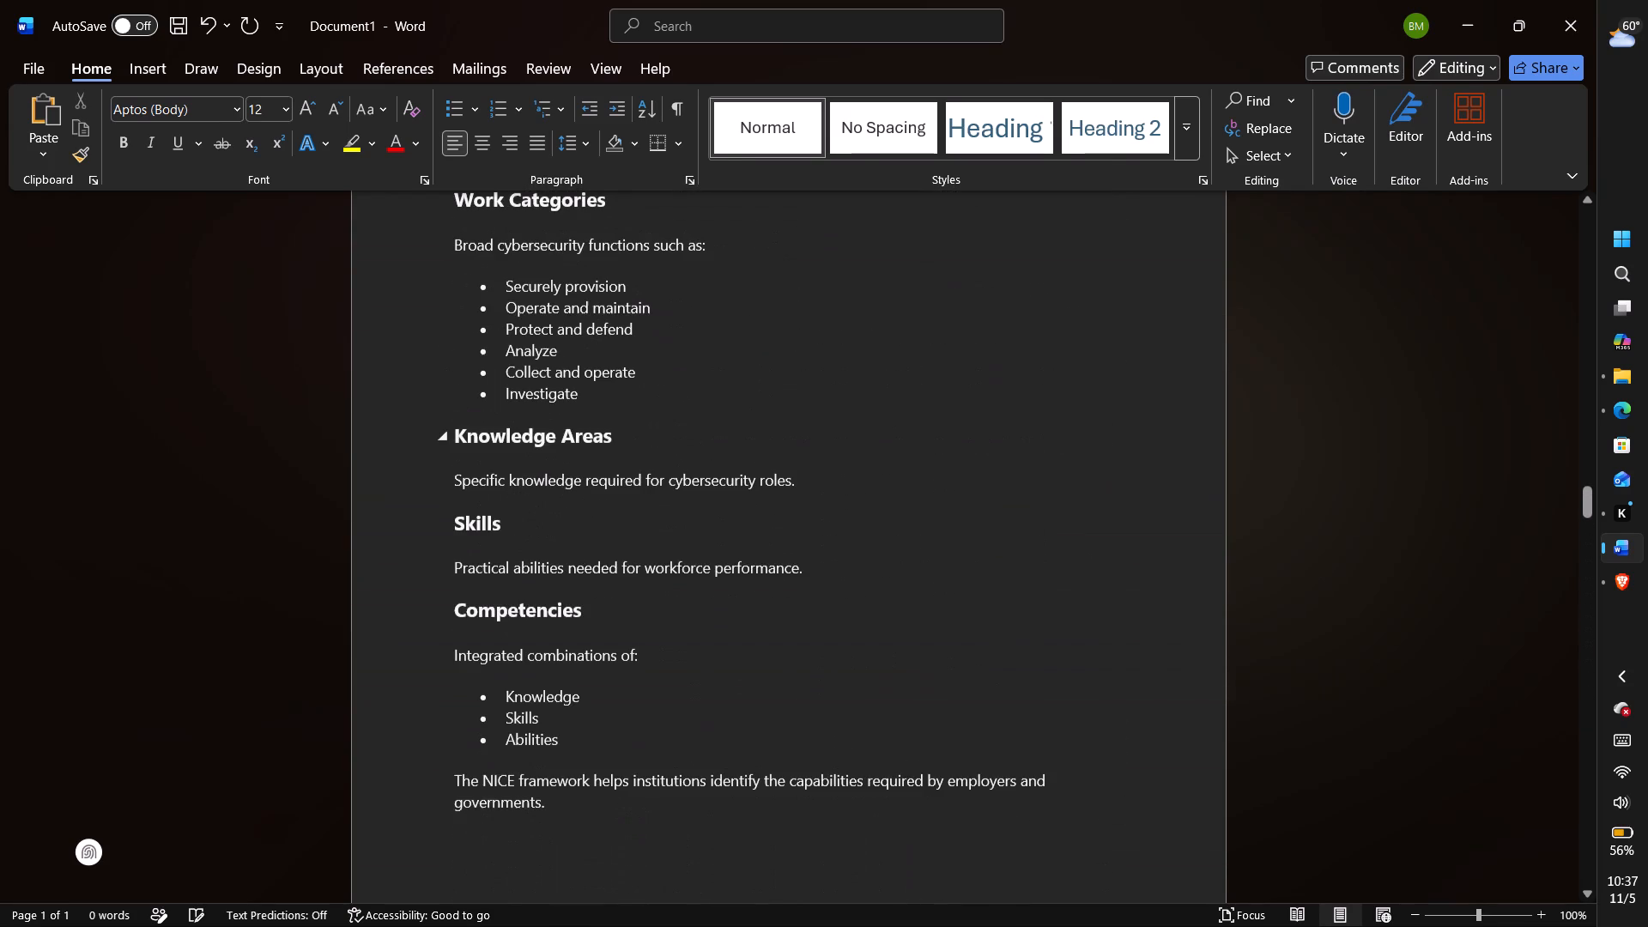
pyautogui.scroll(20, 606, 463)
pyautogui.scroll(10, 606, 463)
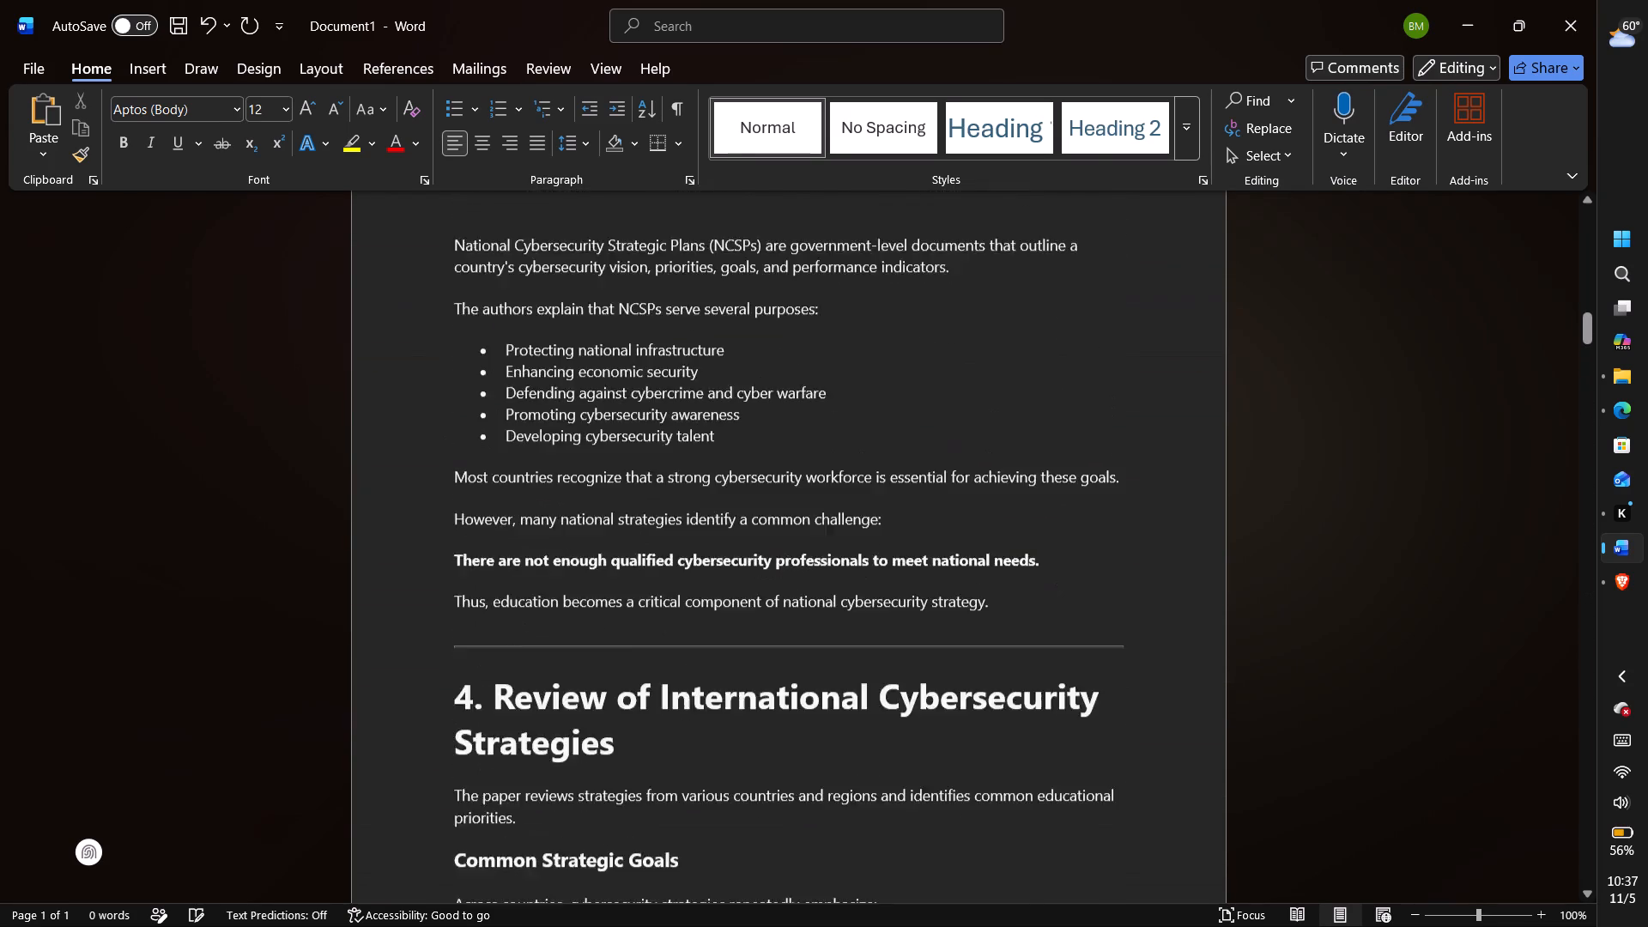
pyautogui.scroll(20, 606, 463)
pyautogui.scroll(12, 606, 463)
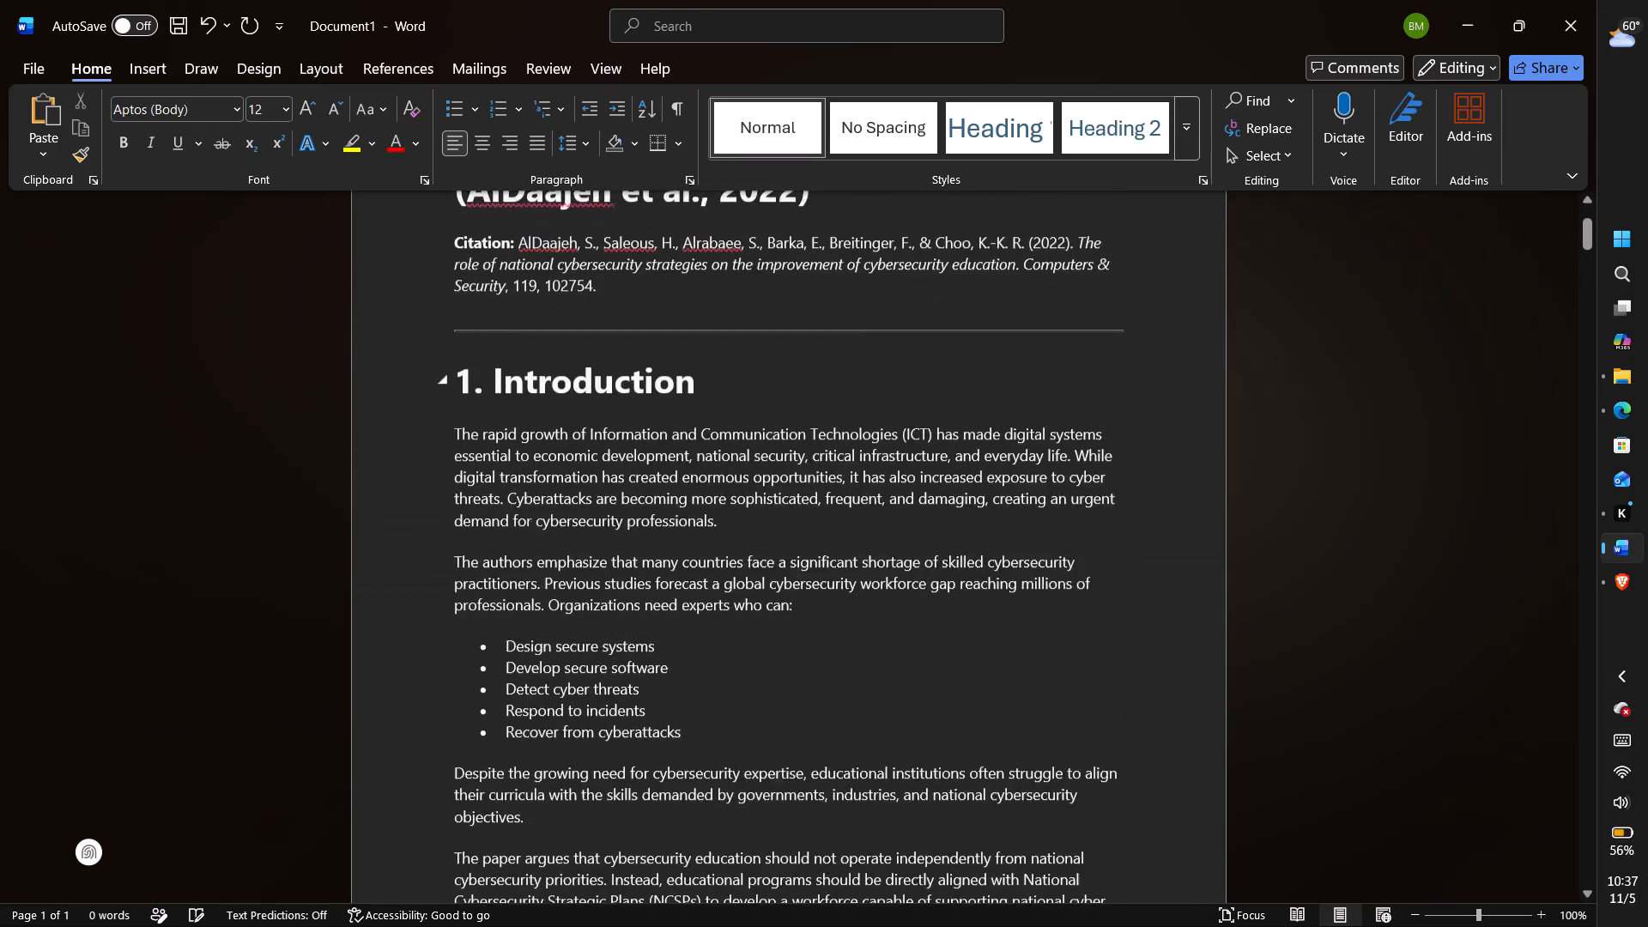
pyautogui.scroll(13, 606, 463)
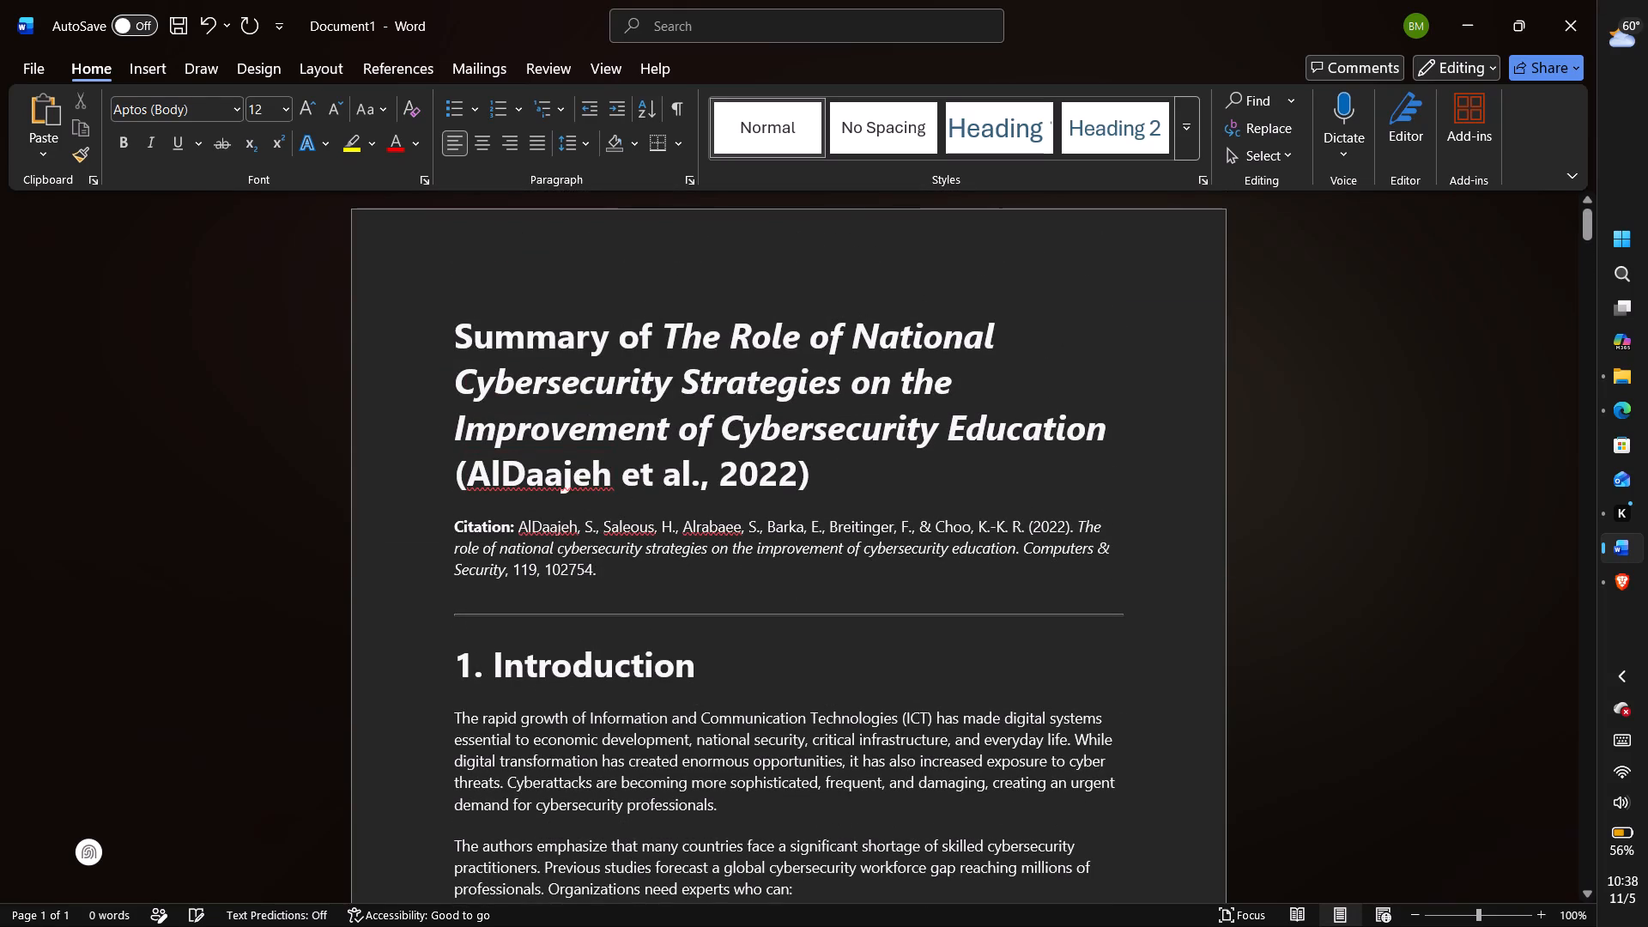
pyautogui.moveTo(461, 519); pyautogui.dragTo(953, 560)
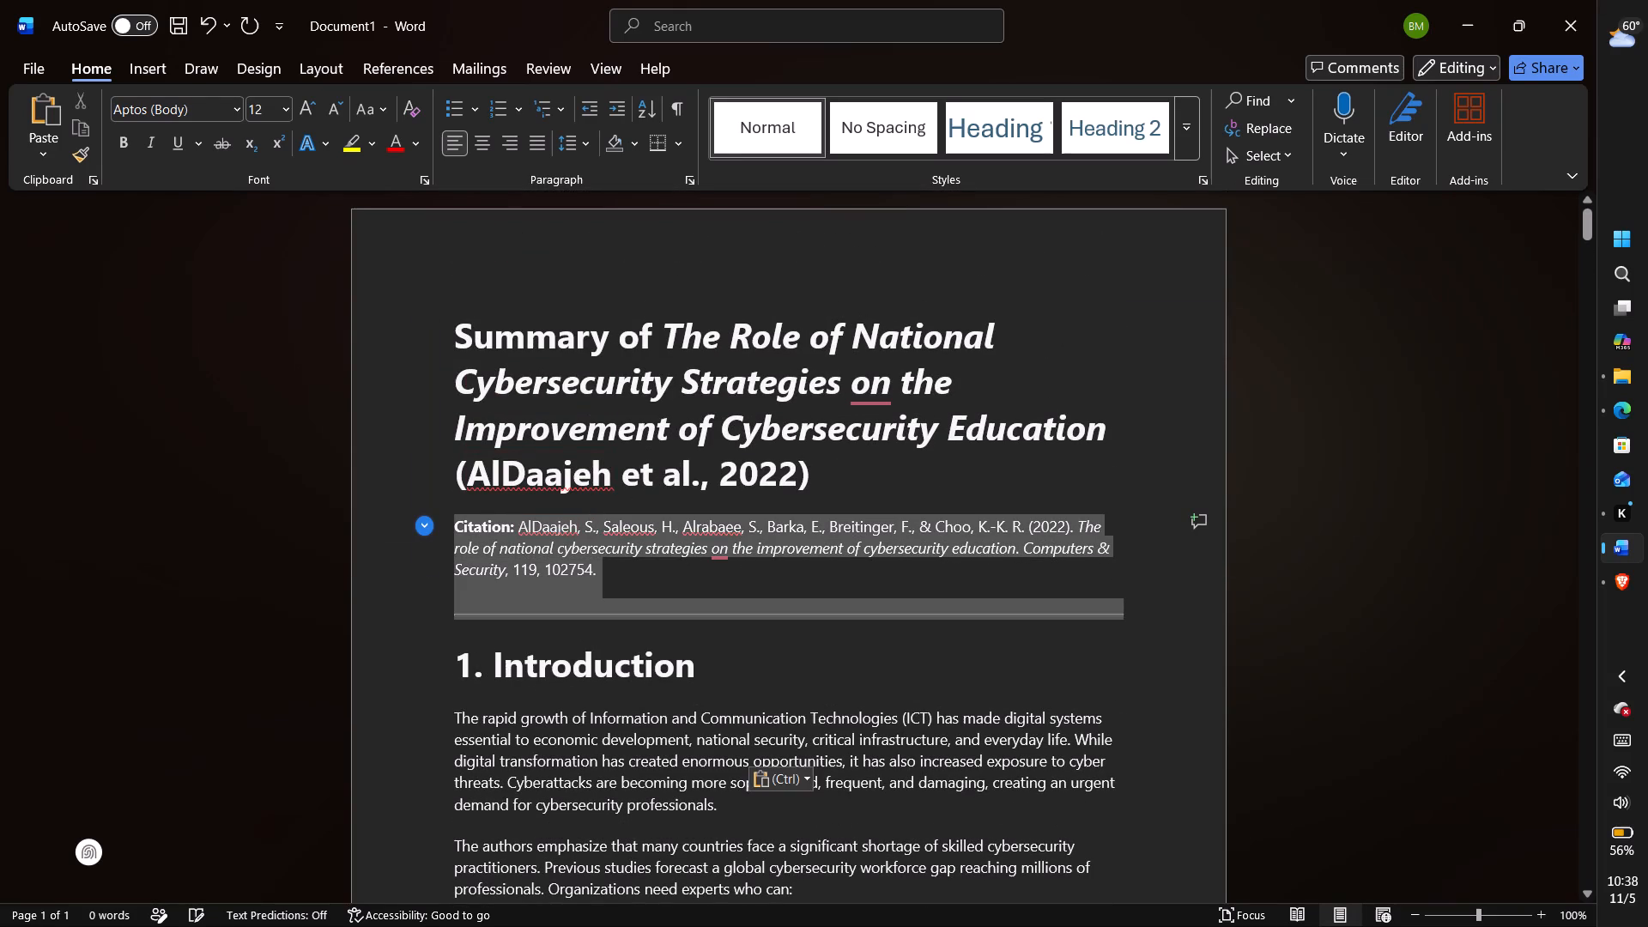
pyautogui.moveTo(953, 560); pyautogui.dragTo(997, 557)
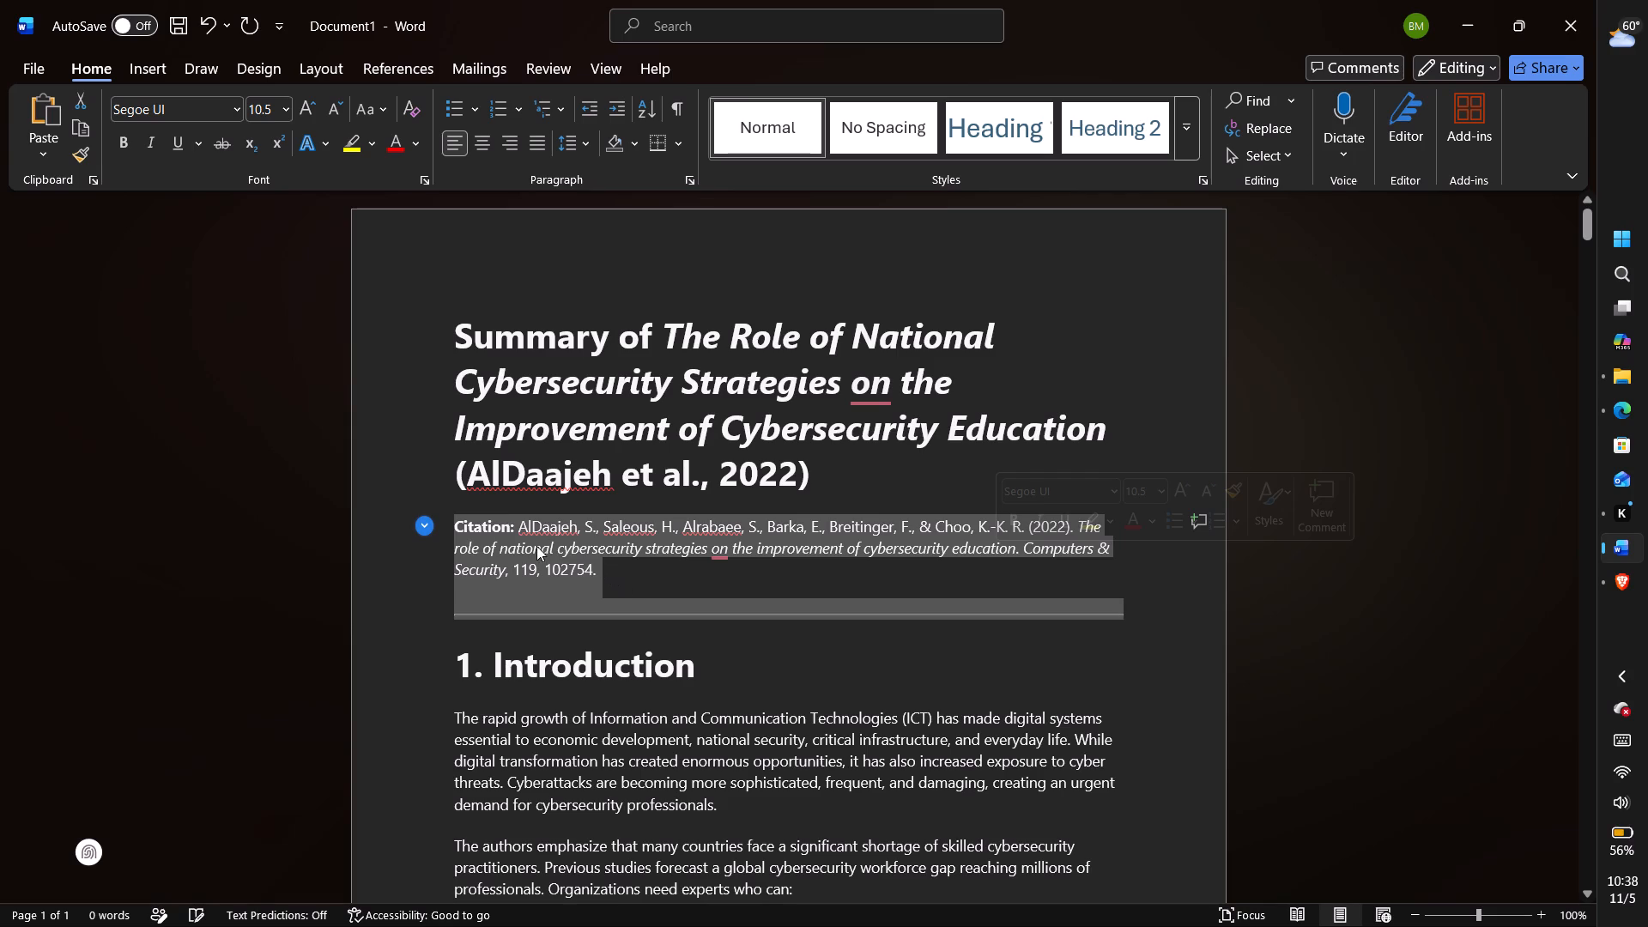
pyautogui.press('Delete')
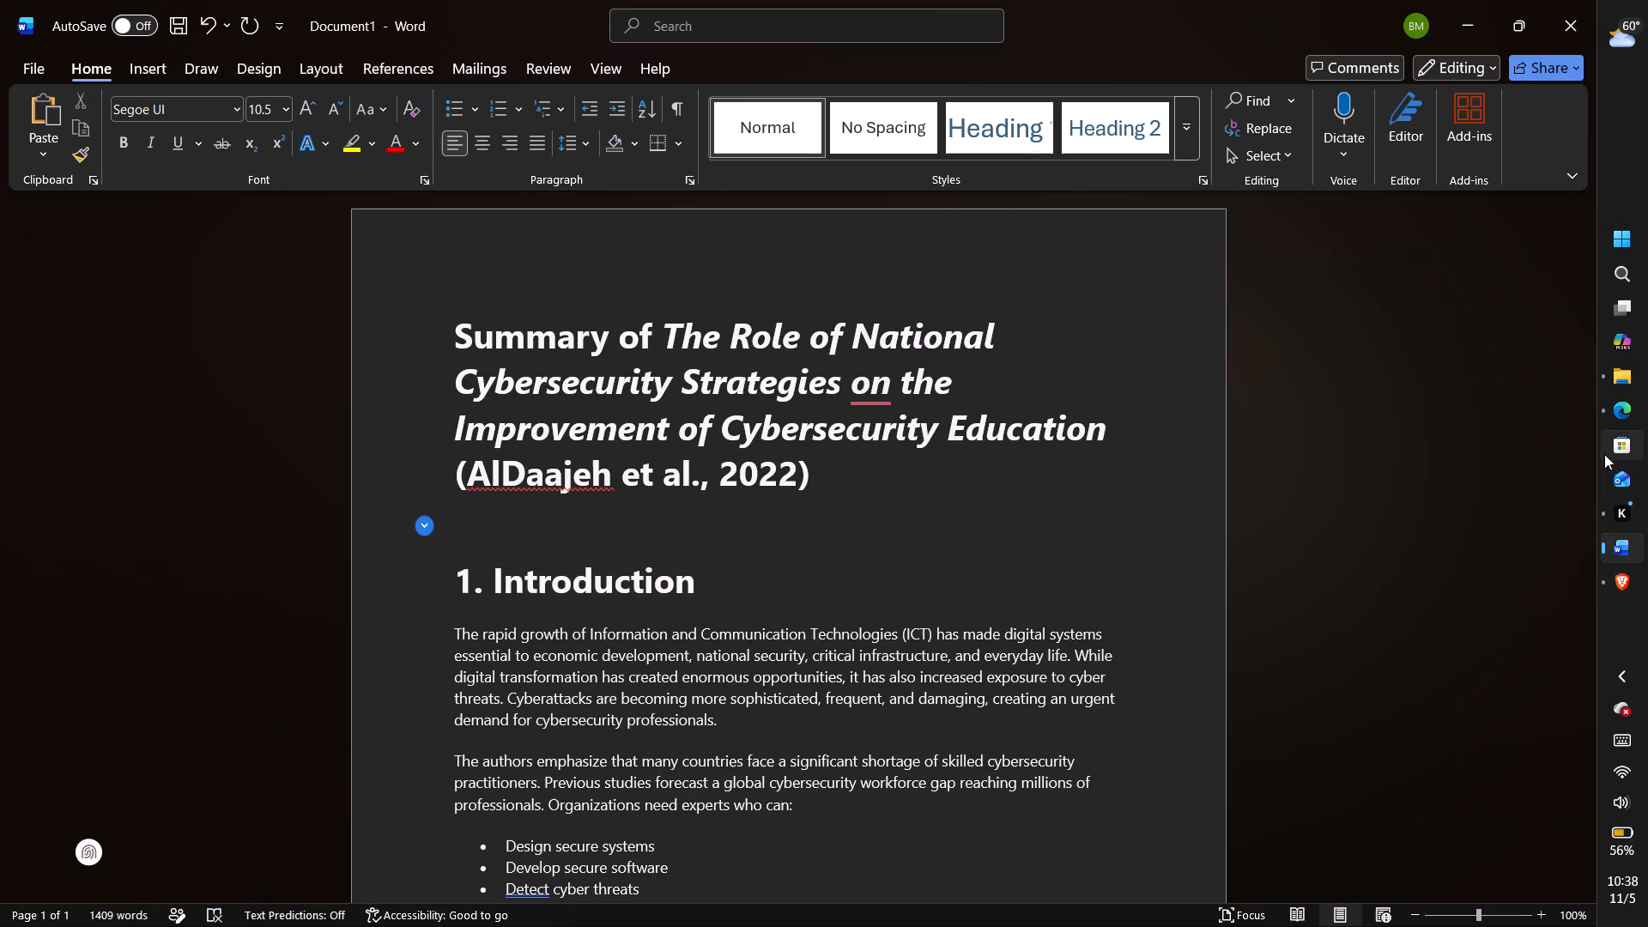
# Switch to the ScienceDirect article in Brave and copy its Abstract heading together with the full abstract paragraph.
pyautogui.click(1626, 576)
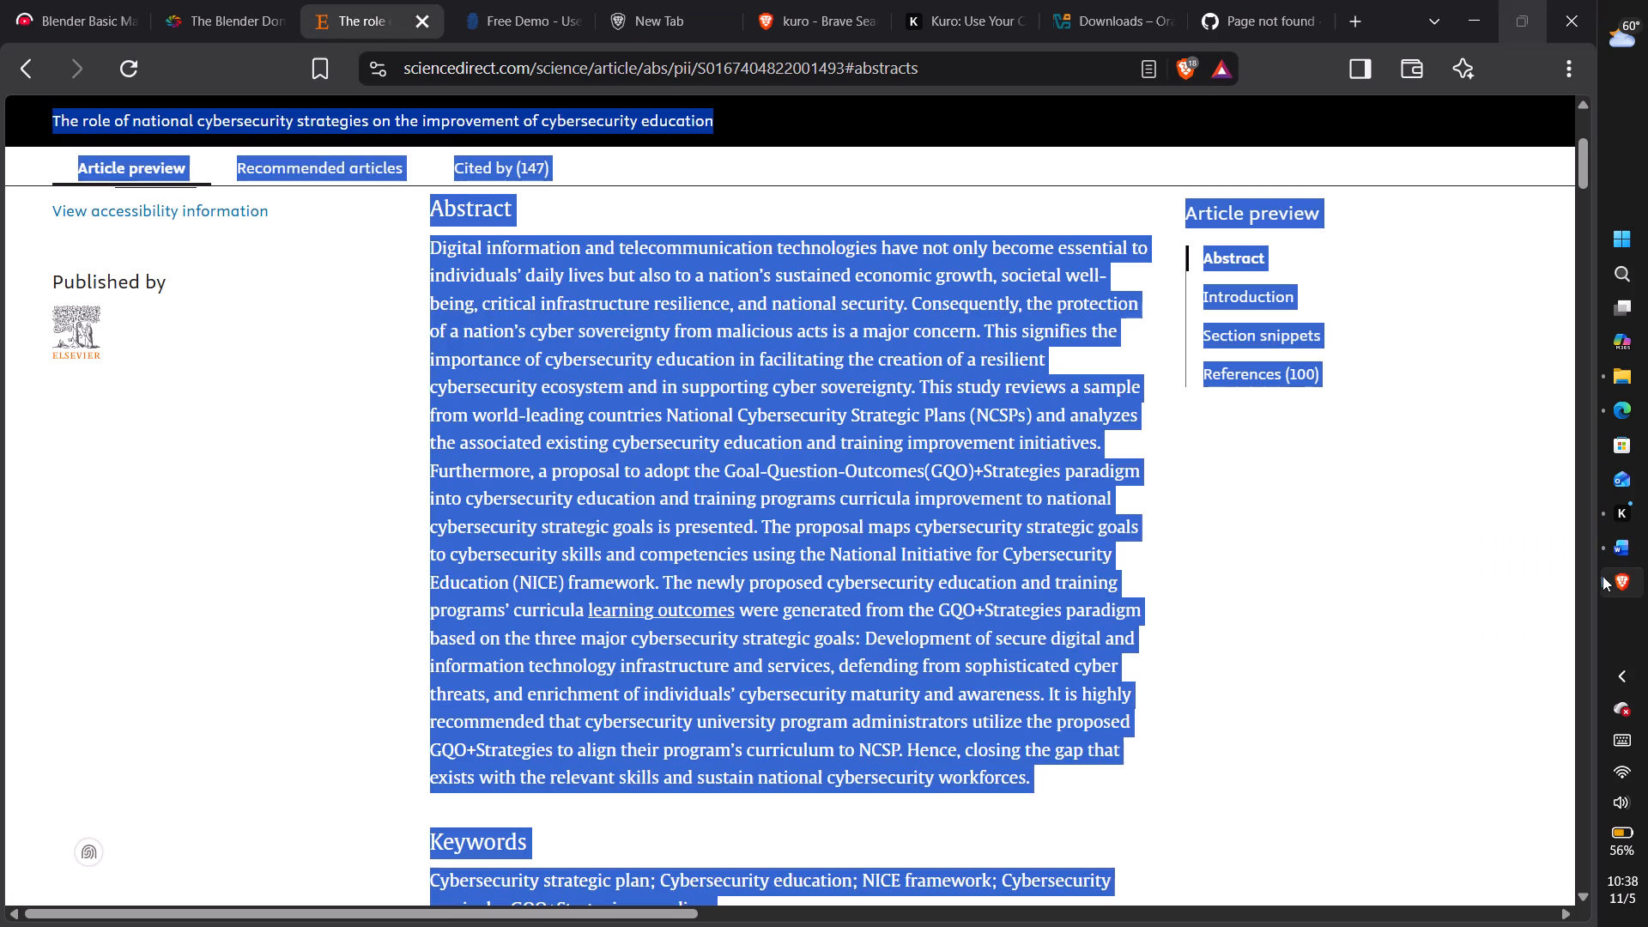
pyautogui.click(403, 260)
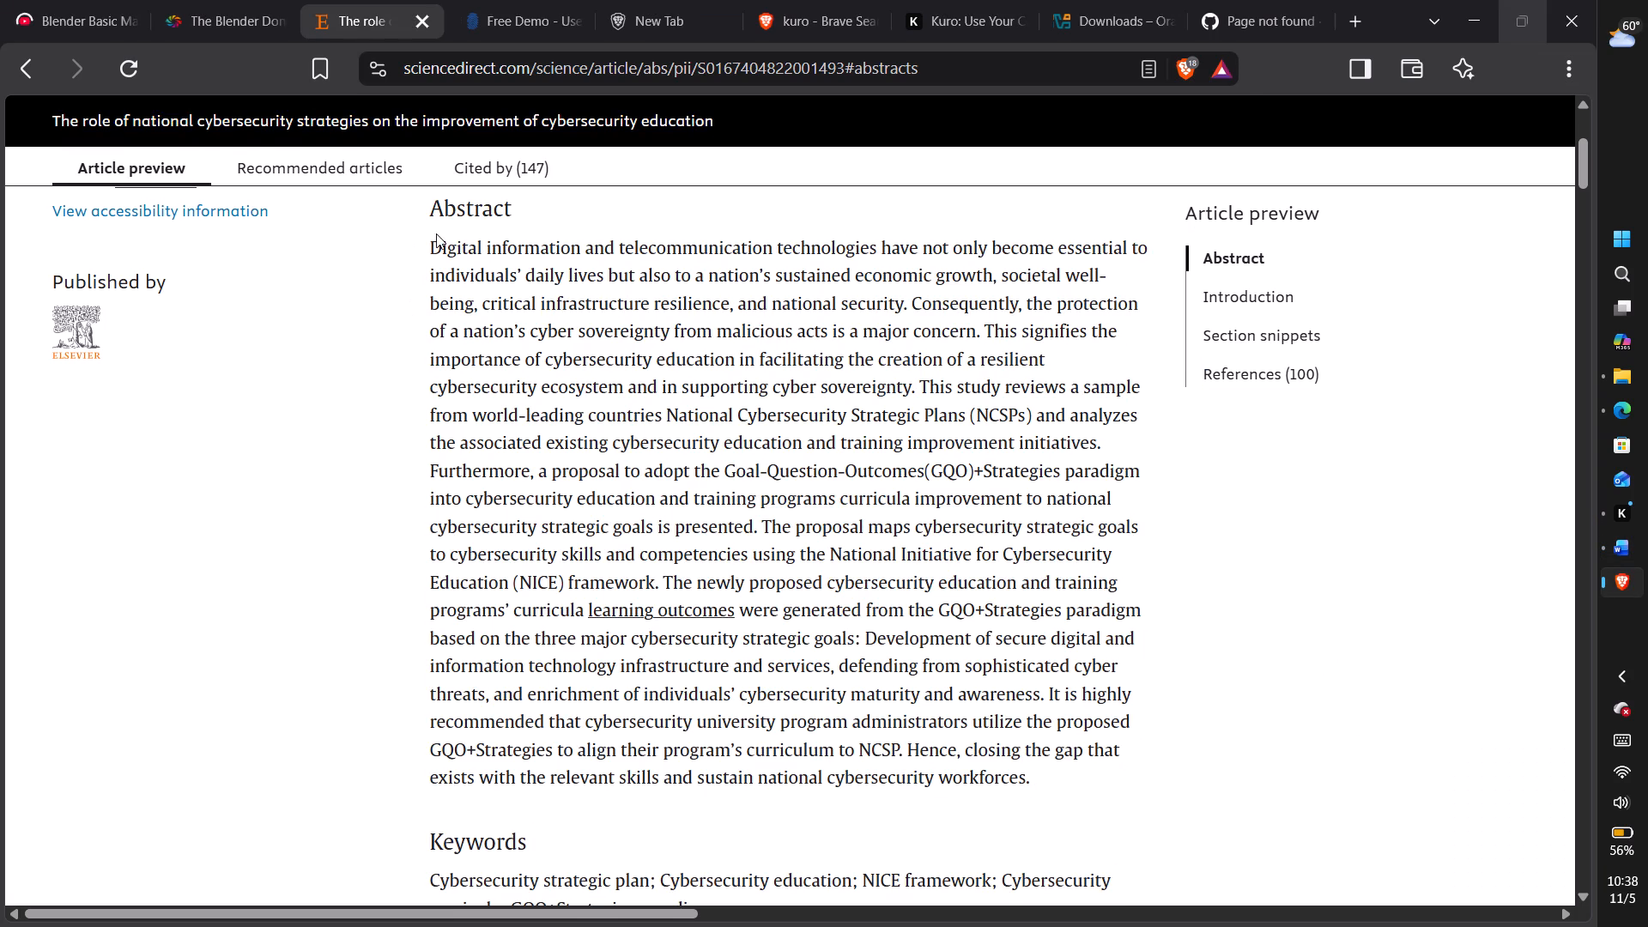
pyautogui.moveTo(427, 198); pyautogui.dragTo(940, 783)
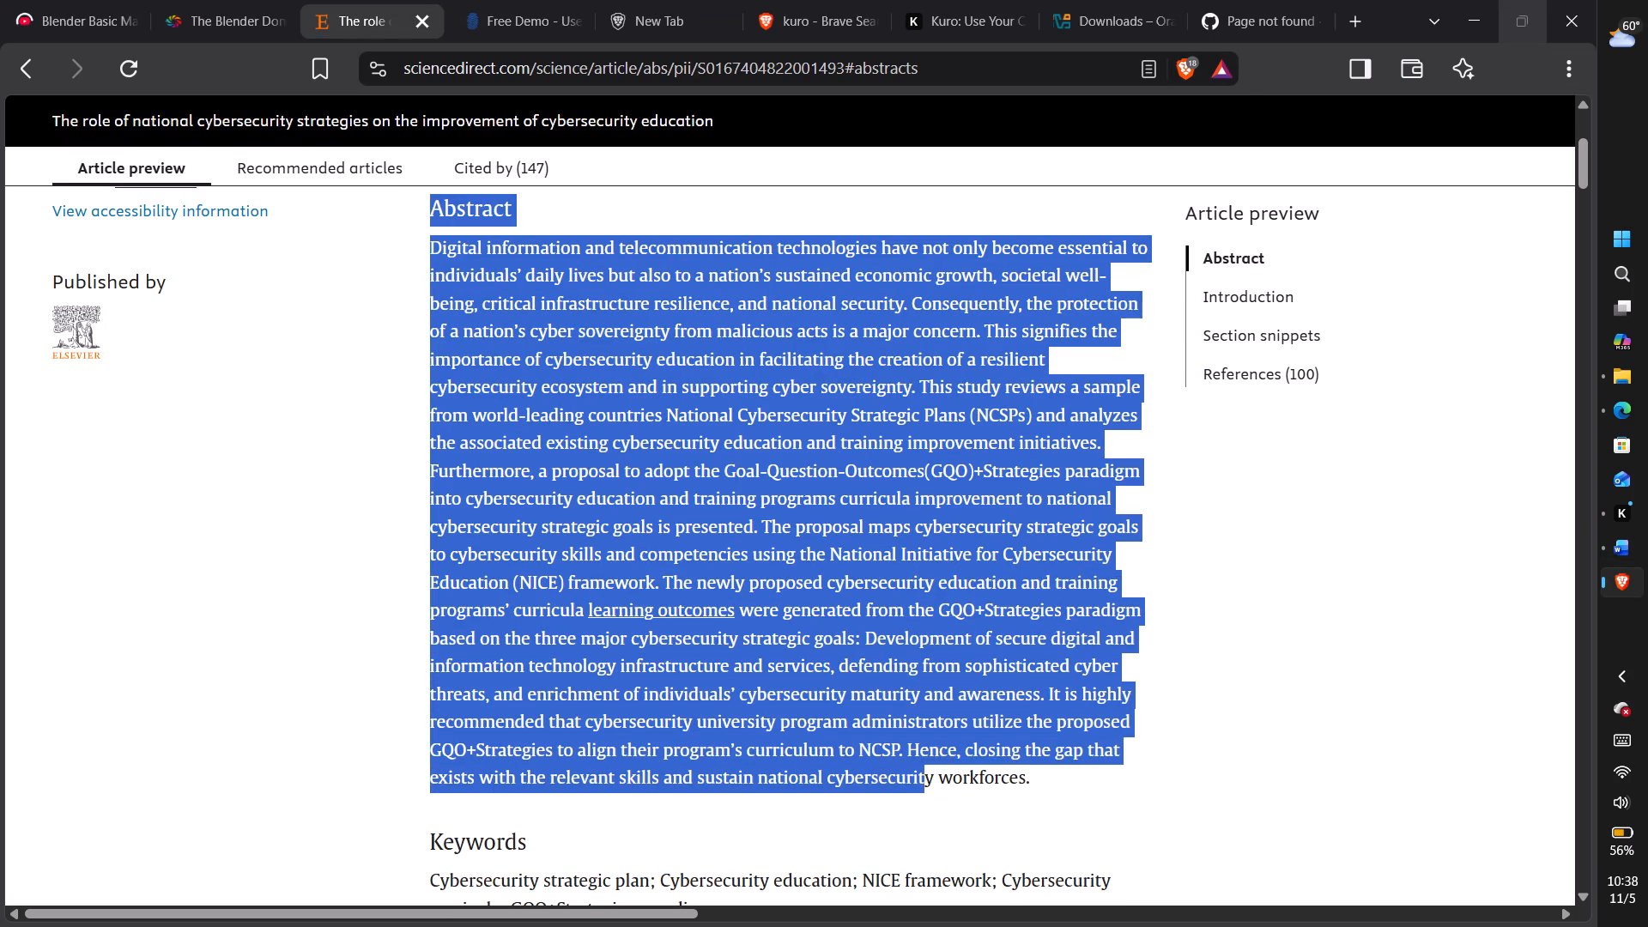
pyautogui.moveTo(940, 783); pyautogui.dragTo(1038, 783)
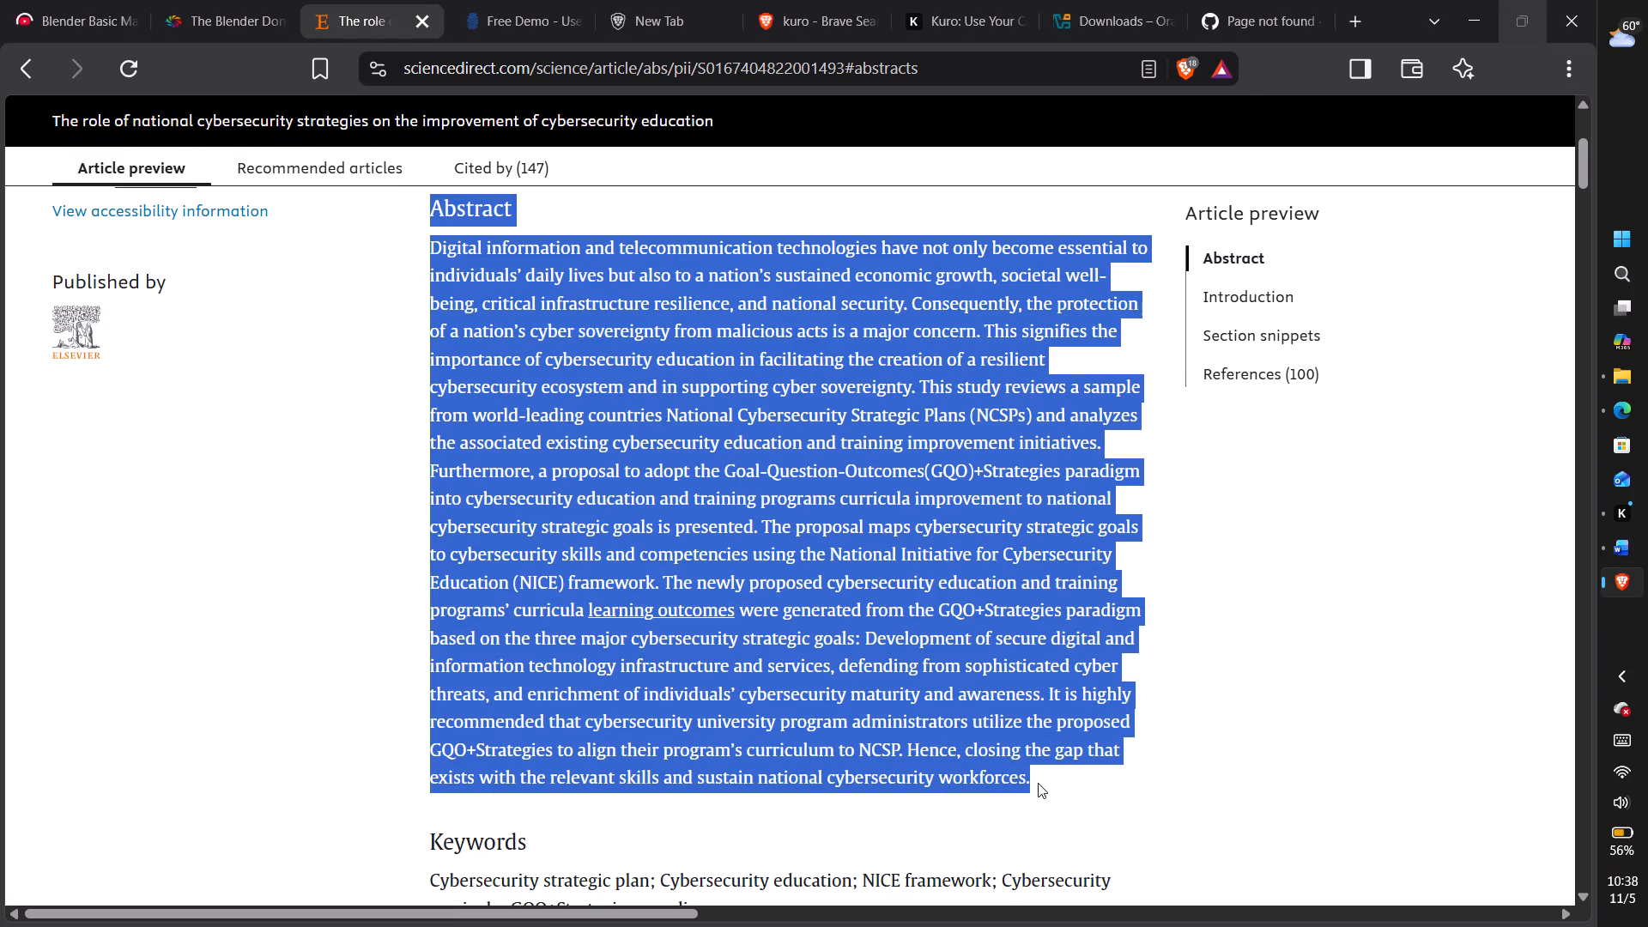
pyautogui.hotkey('ctrl', 'c')
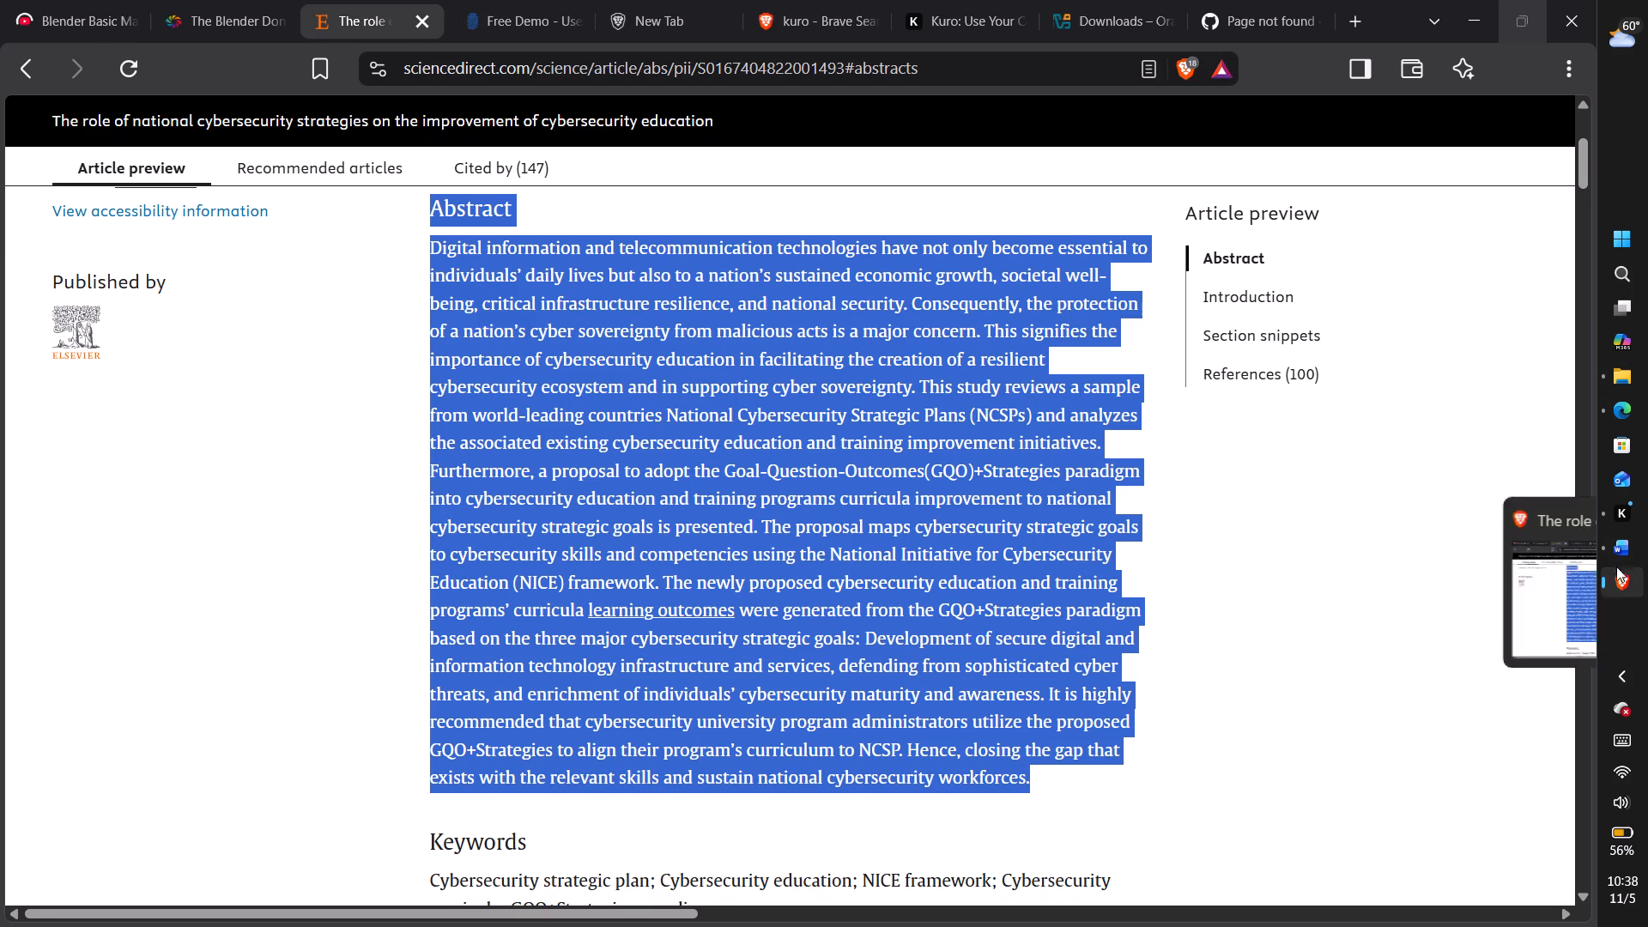
# Return to the Word document and paste the copied abstract on a new line directly below the title.
pyautogui.click(1624, 544)
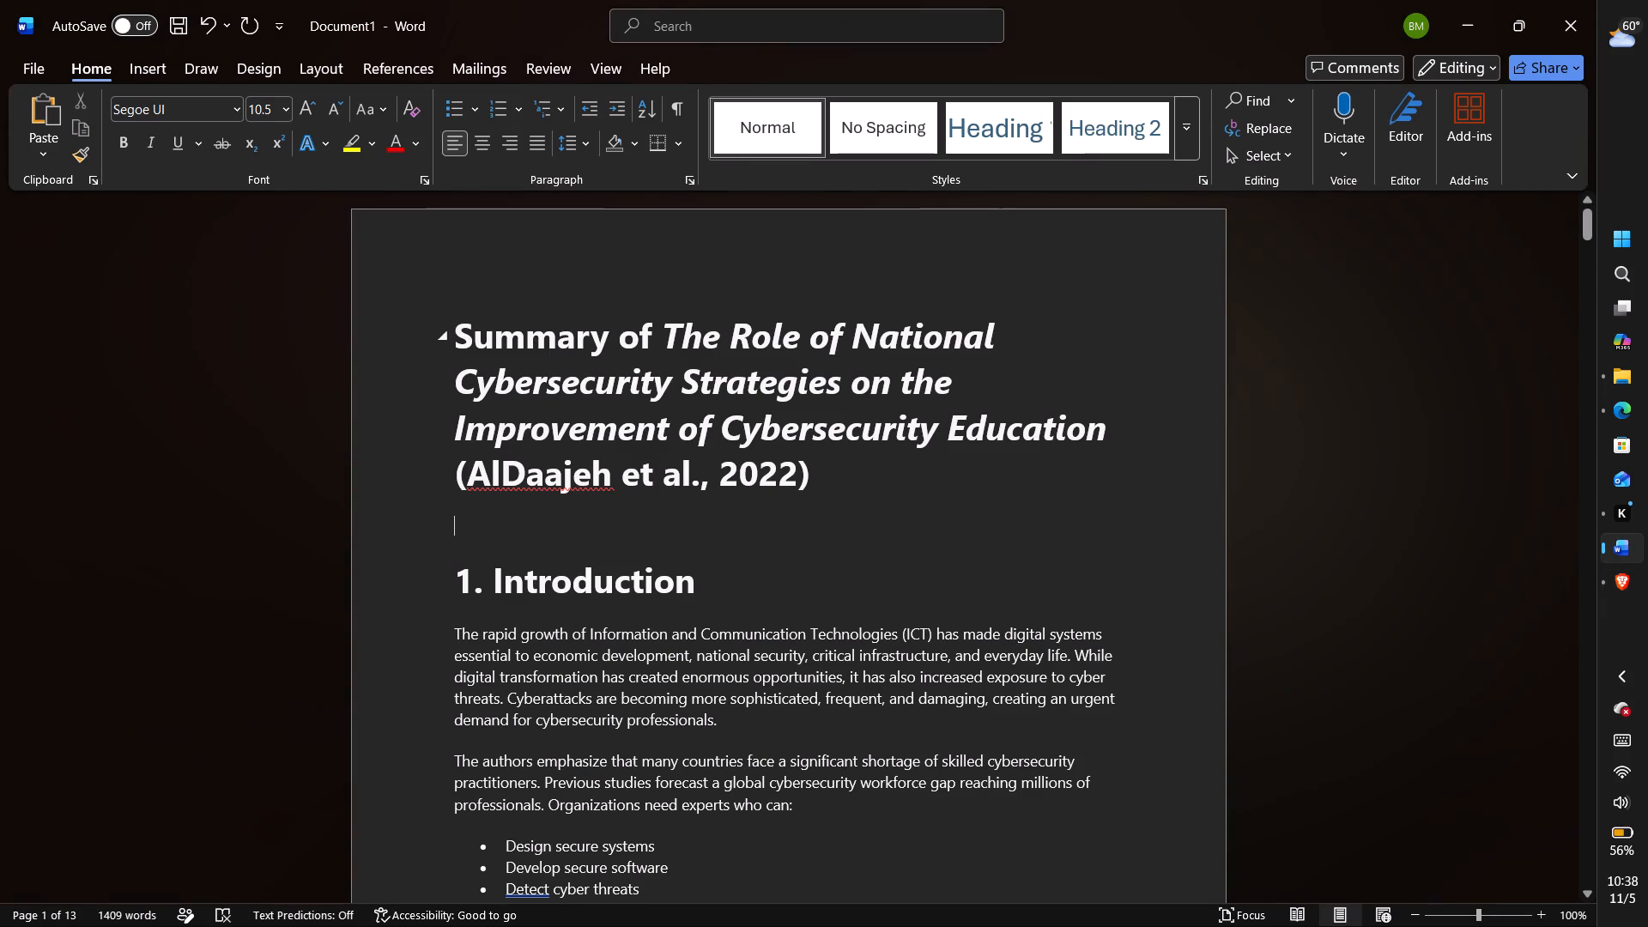
pyautogui.click(806, 490)
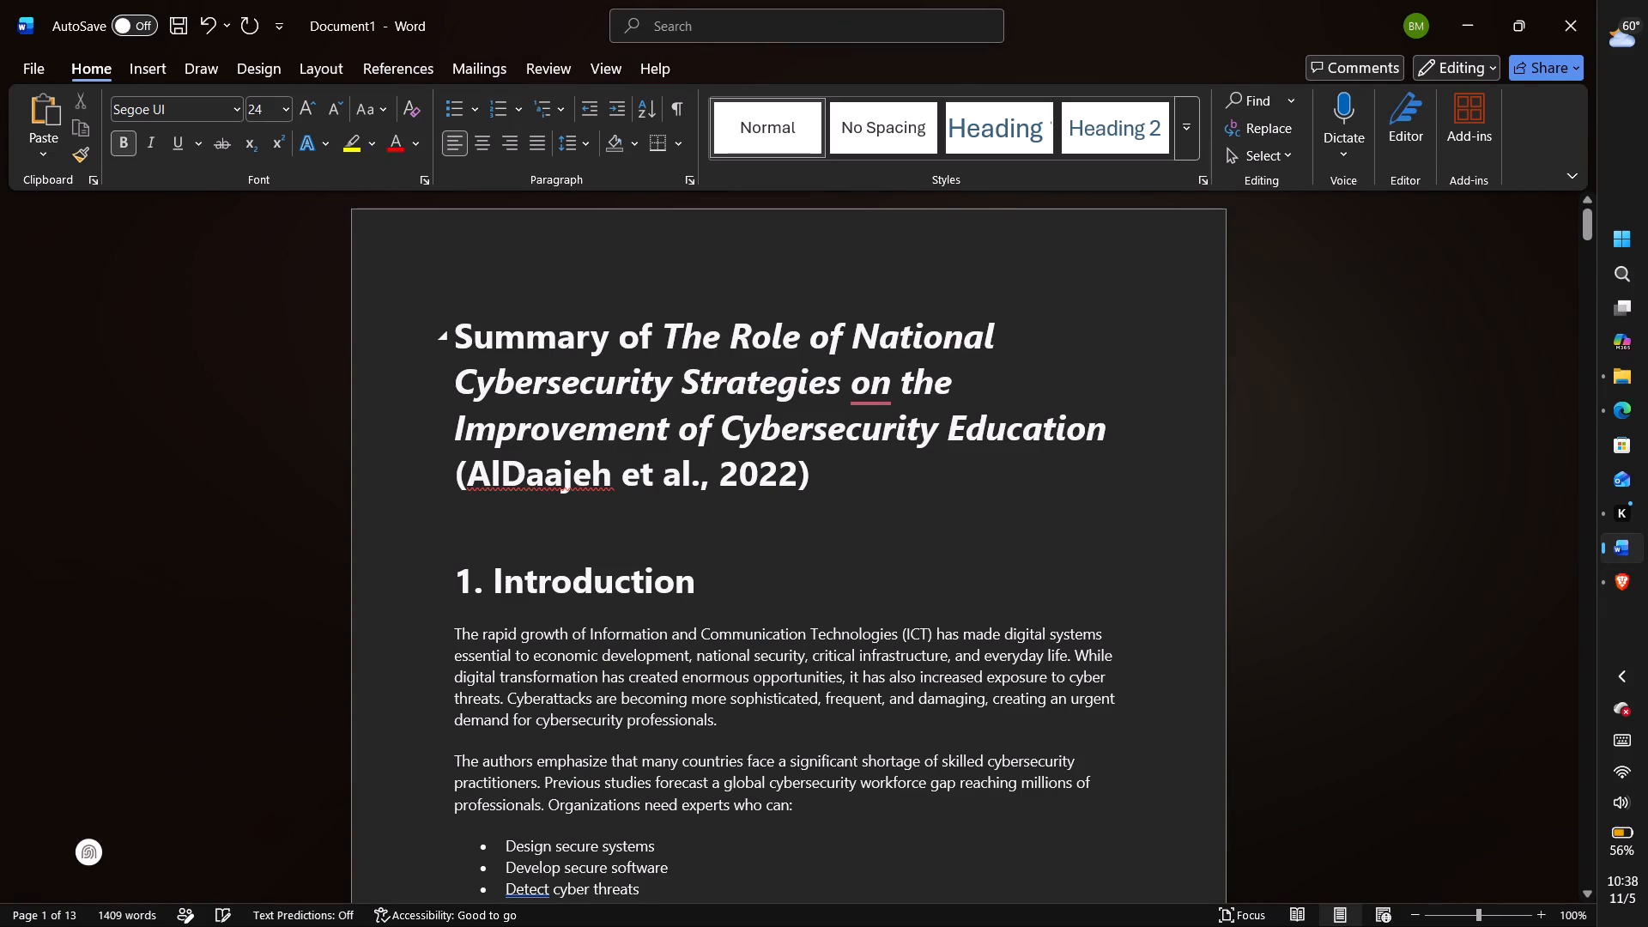
pyautogui.press('Return')
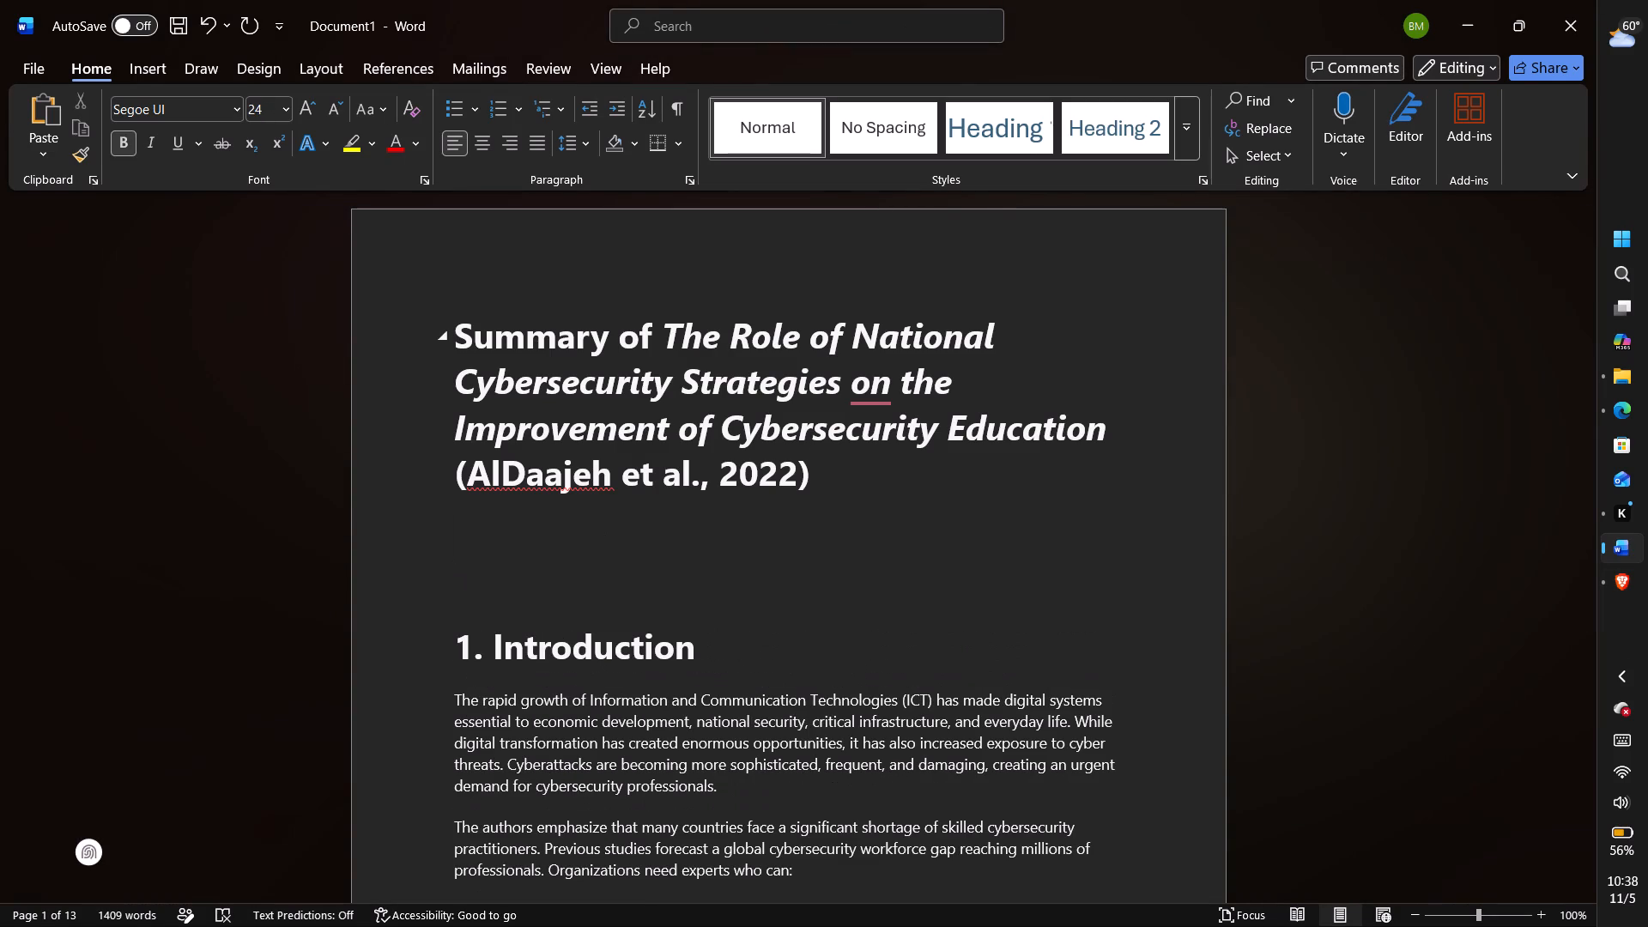
pyautogui.hotkey('ctrl', 'v')
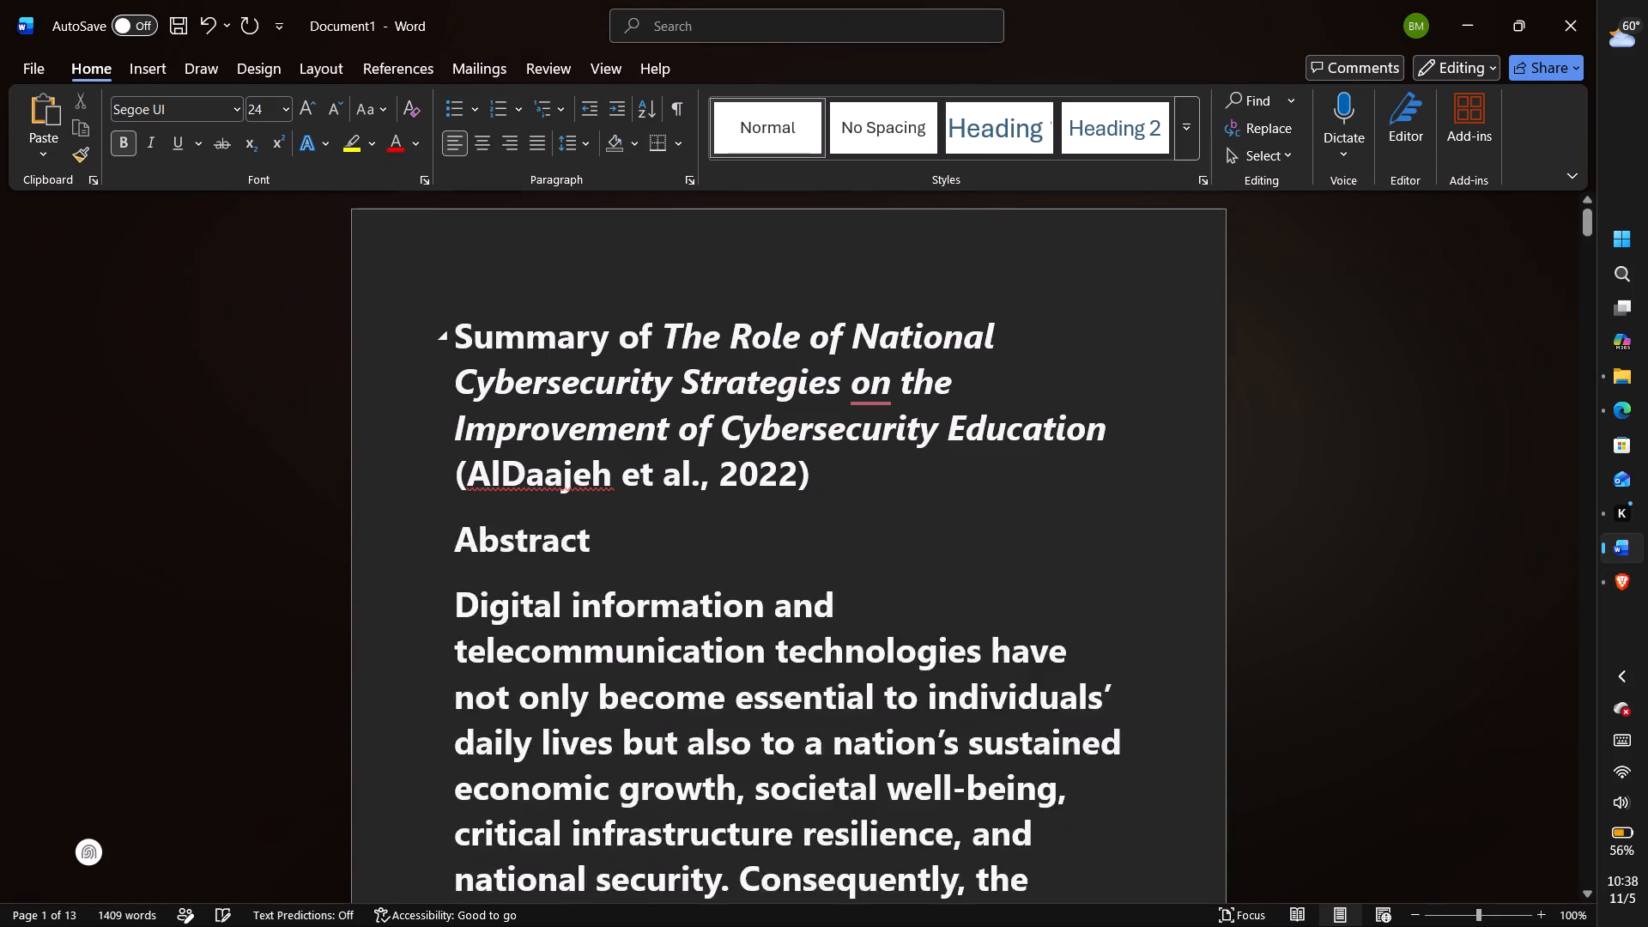
# Look through the summary's sections from the pasted abstract down to "7. Cybersecurity Education Improvement Initiatives", checking content and layout.
pyautogui.scroll(-3, 576, 543)
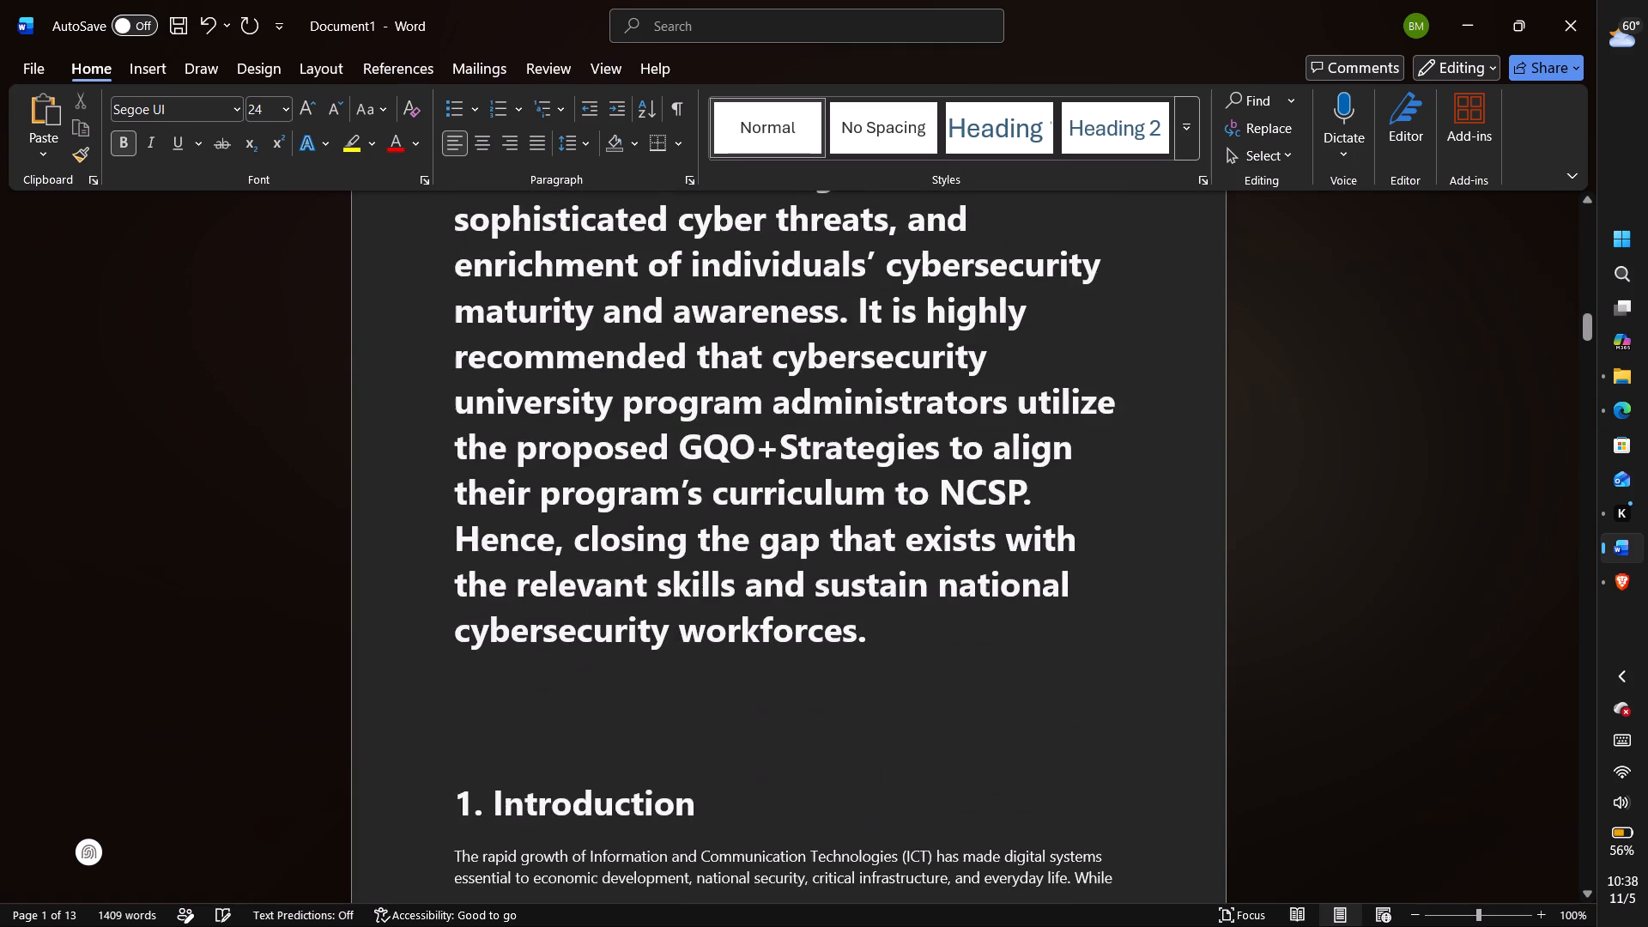
pyautogui.scroll(-12, 592, 524)
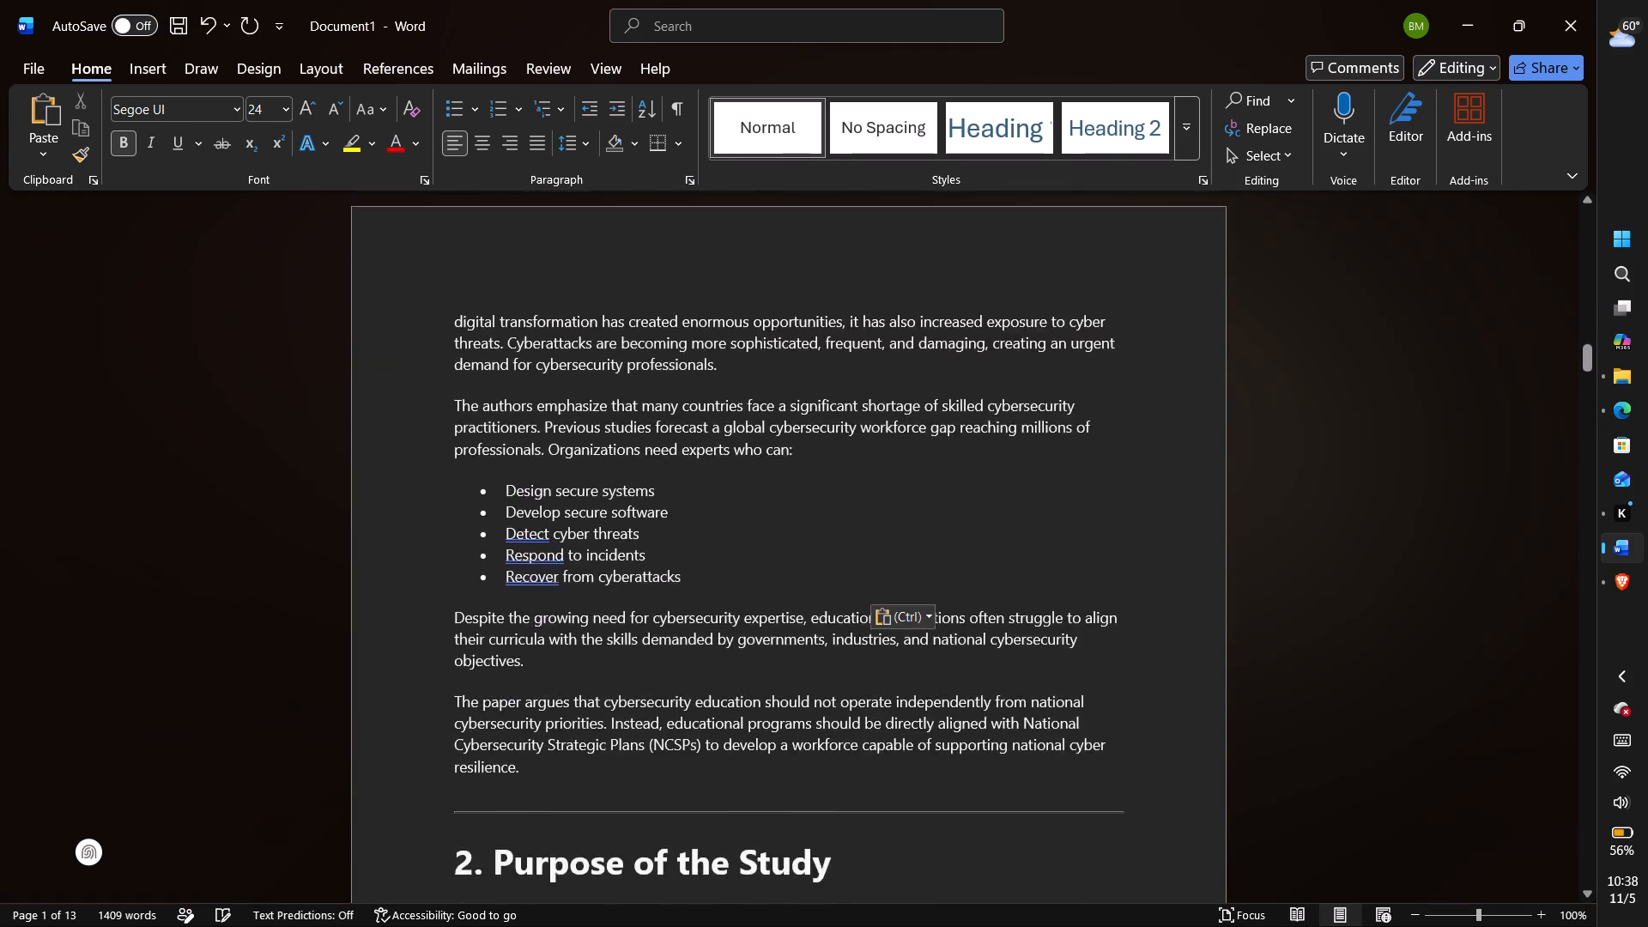
pyautogui.scroll(-15, 592, 523)
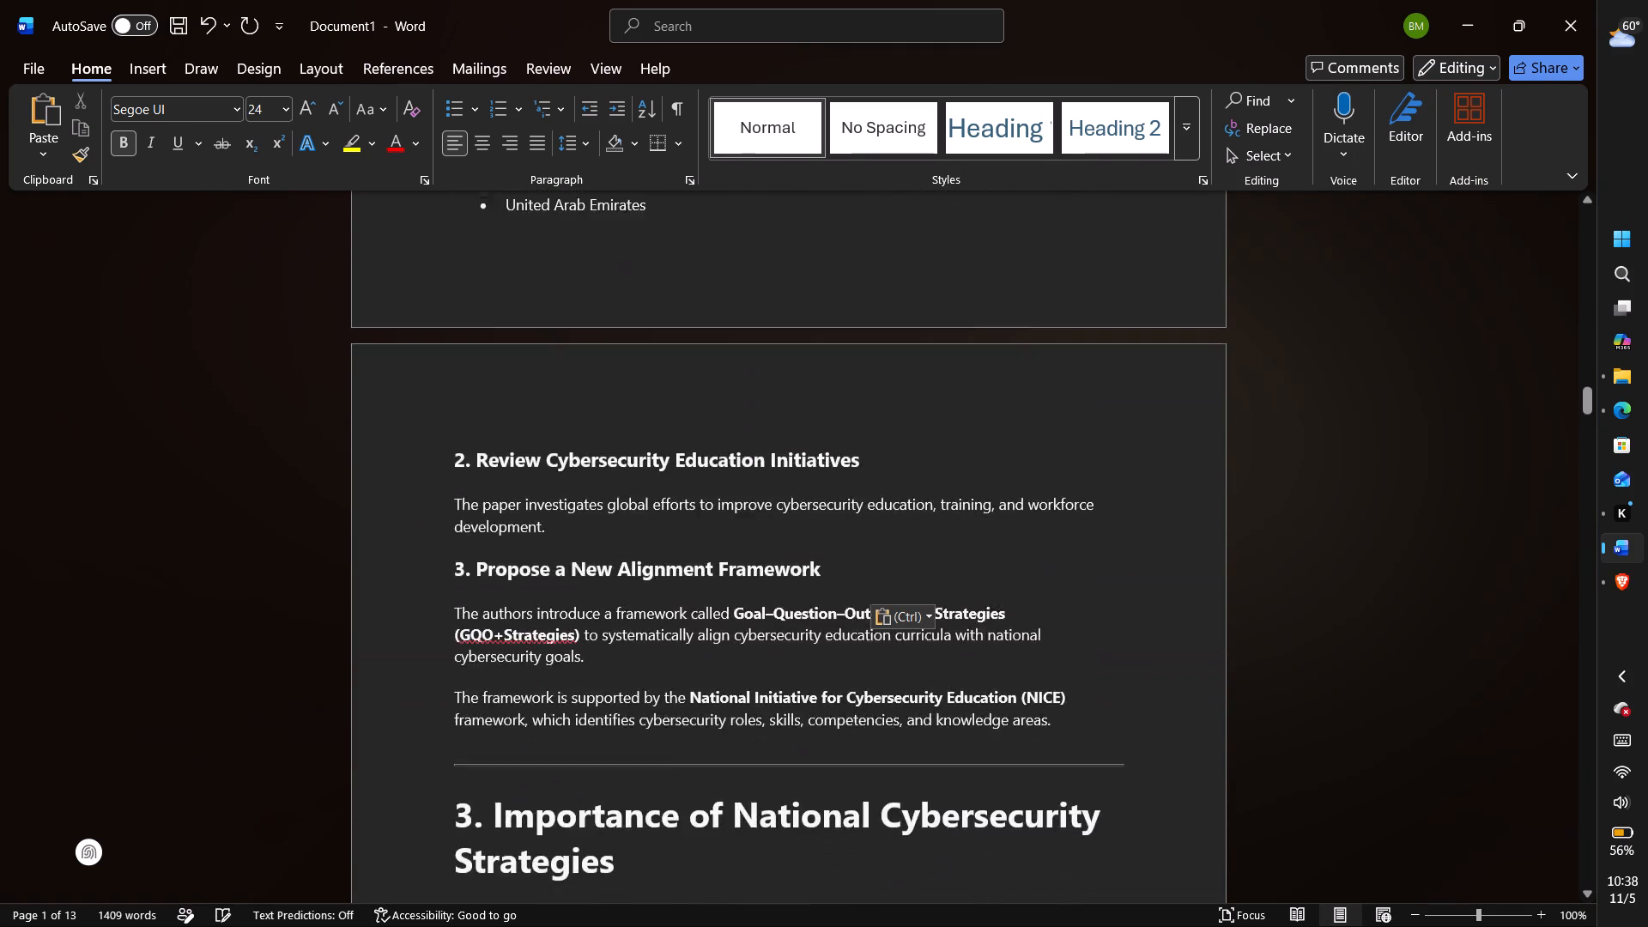
pyautogui.scroll(-4, 592, 523)
pyautogui.scroll(11, 592, 523)
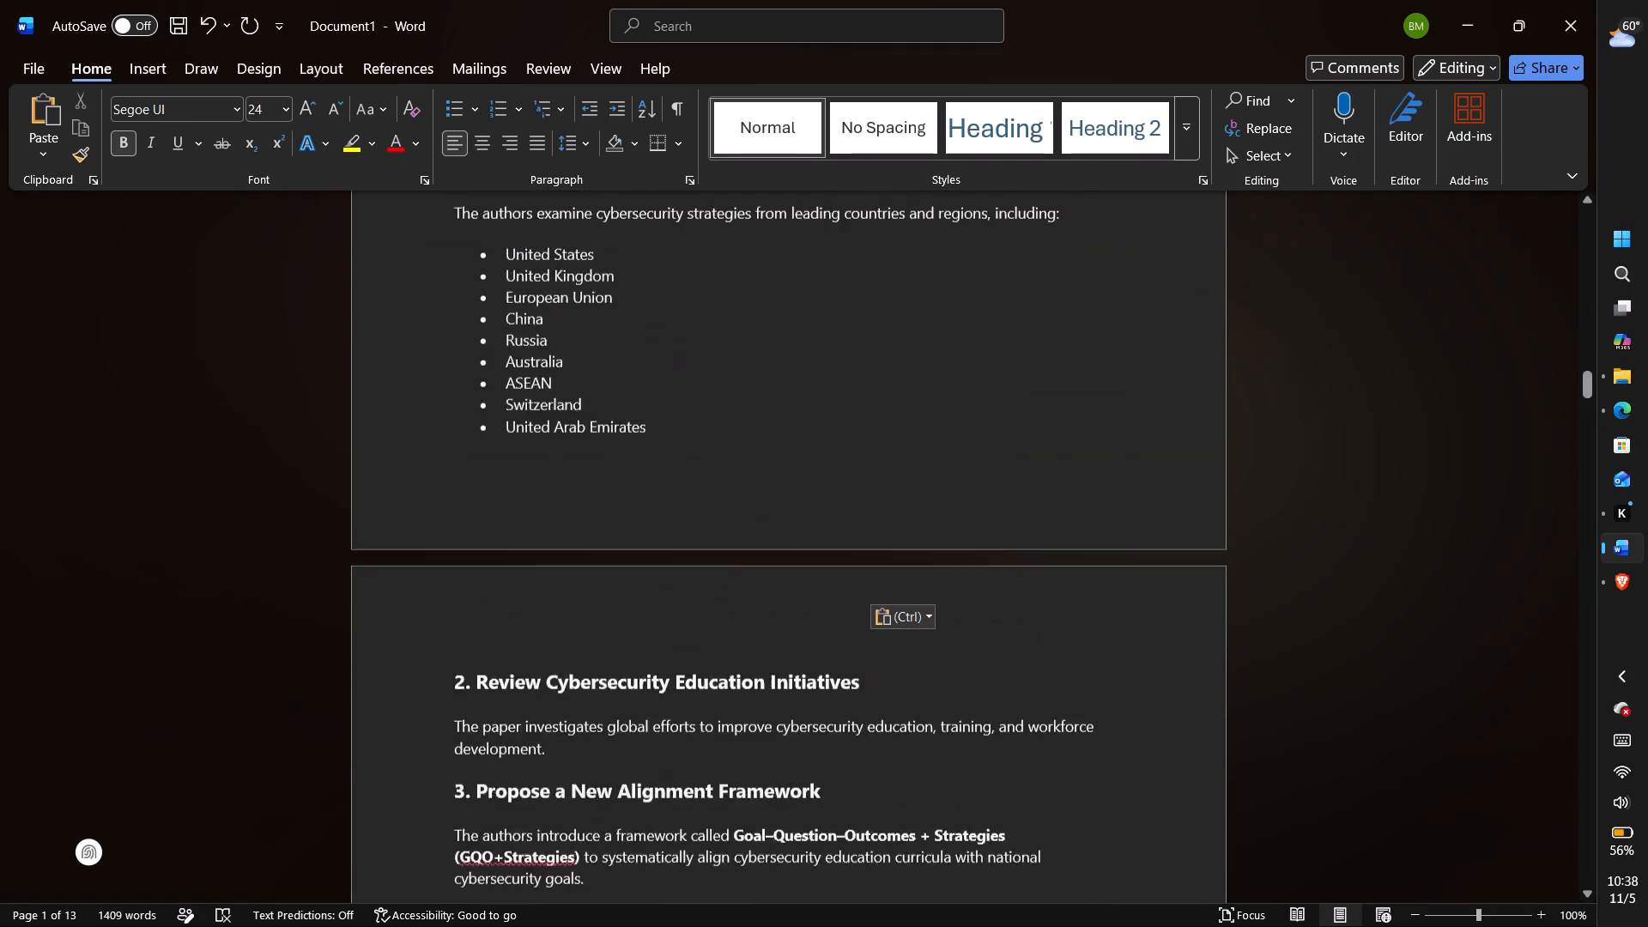
pyautogui.scroll(17, 592, 523)
pyautogui.scroll(-5, 592, 523)
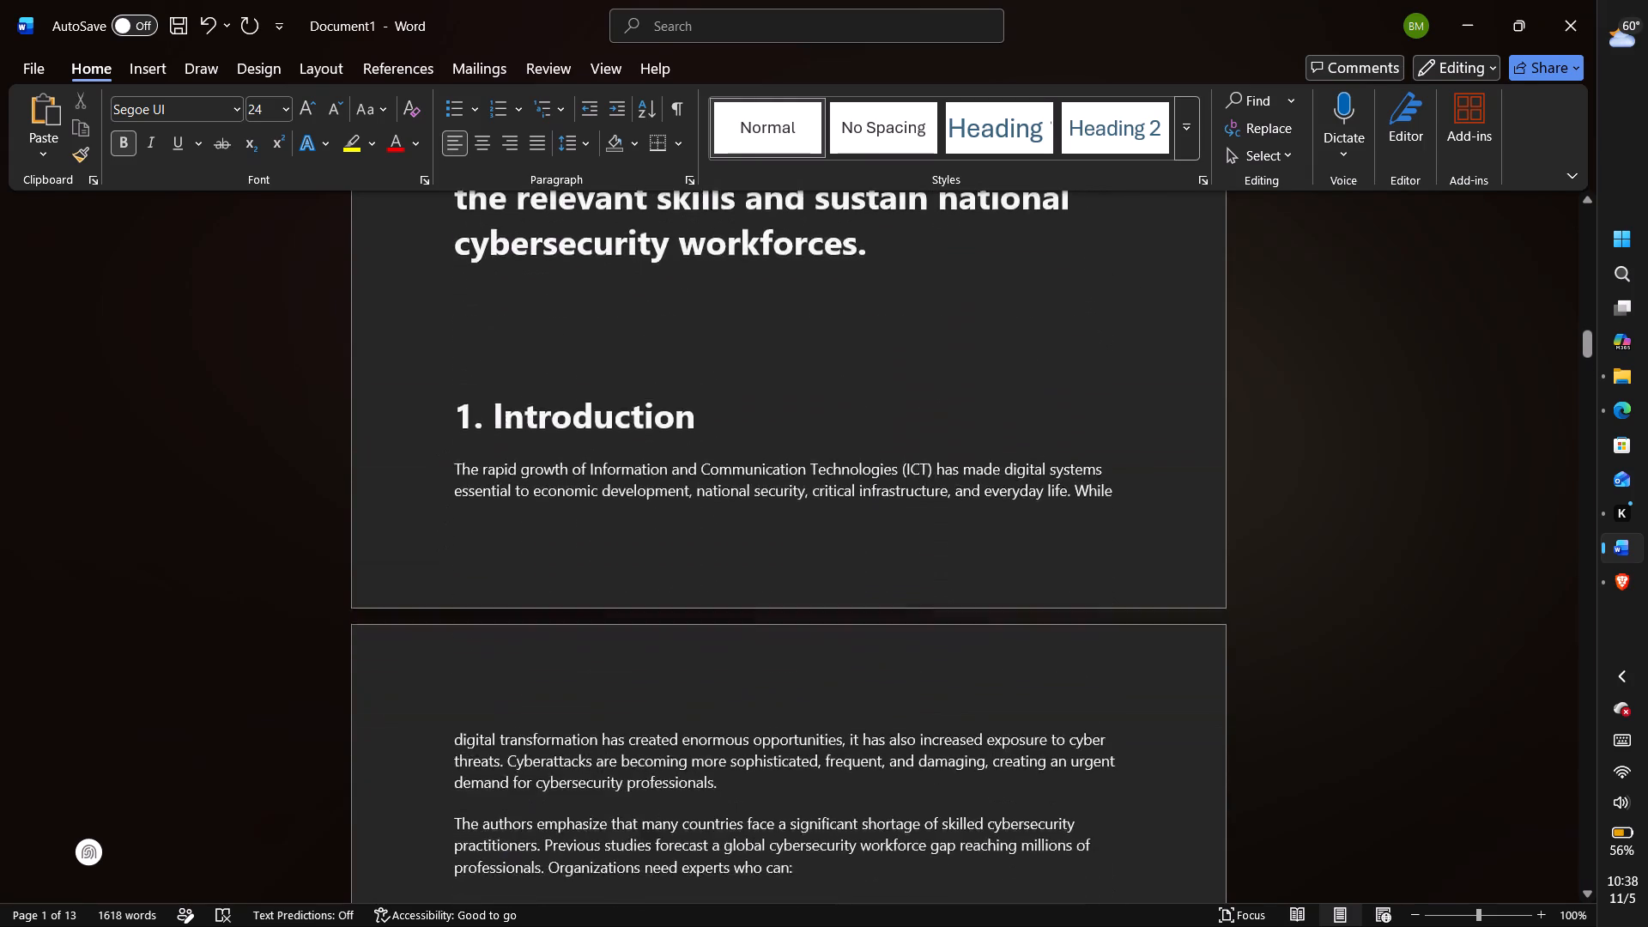
pyautogui.scroll(-20, 592, 523)
pyautogui.scroll(-15, 592, 523)
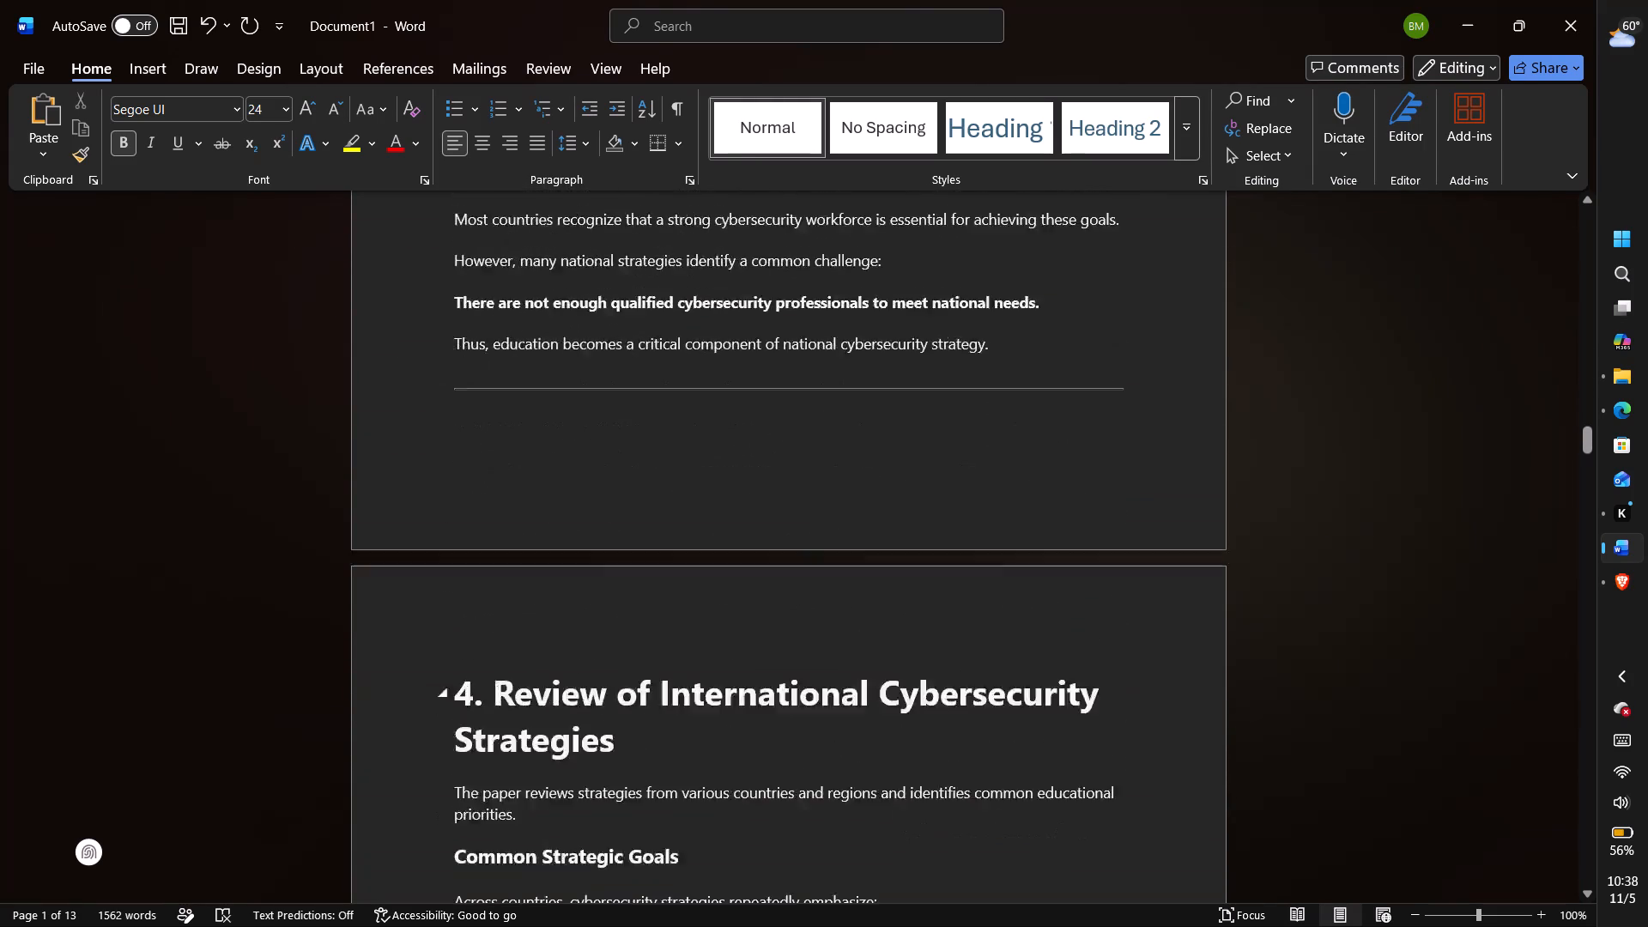
pyautogui.scroll(-20, 592, 523)
pyautogui.scroll(-14, 592, 523)
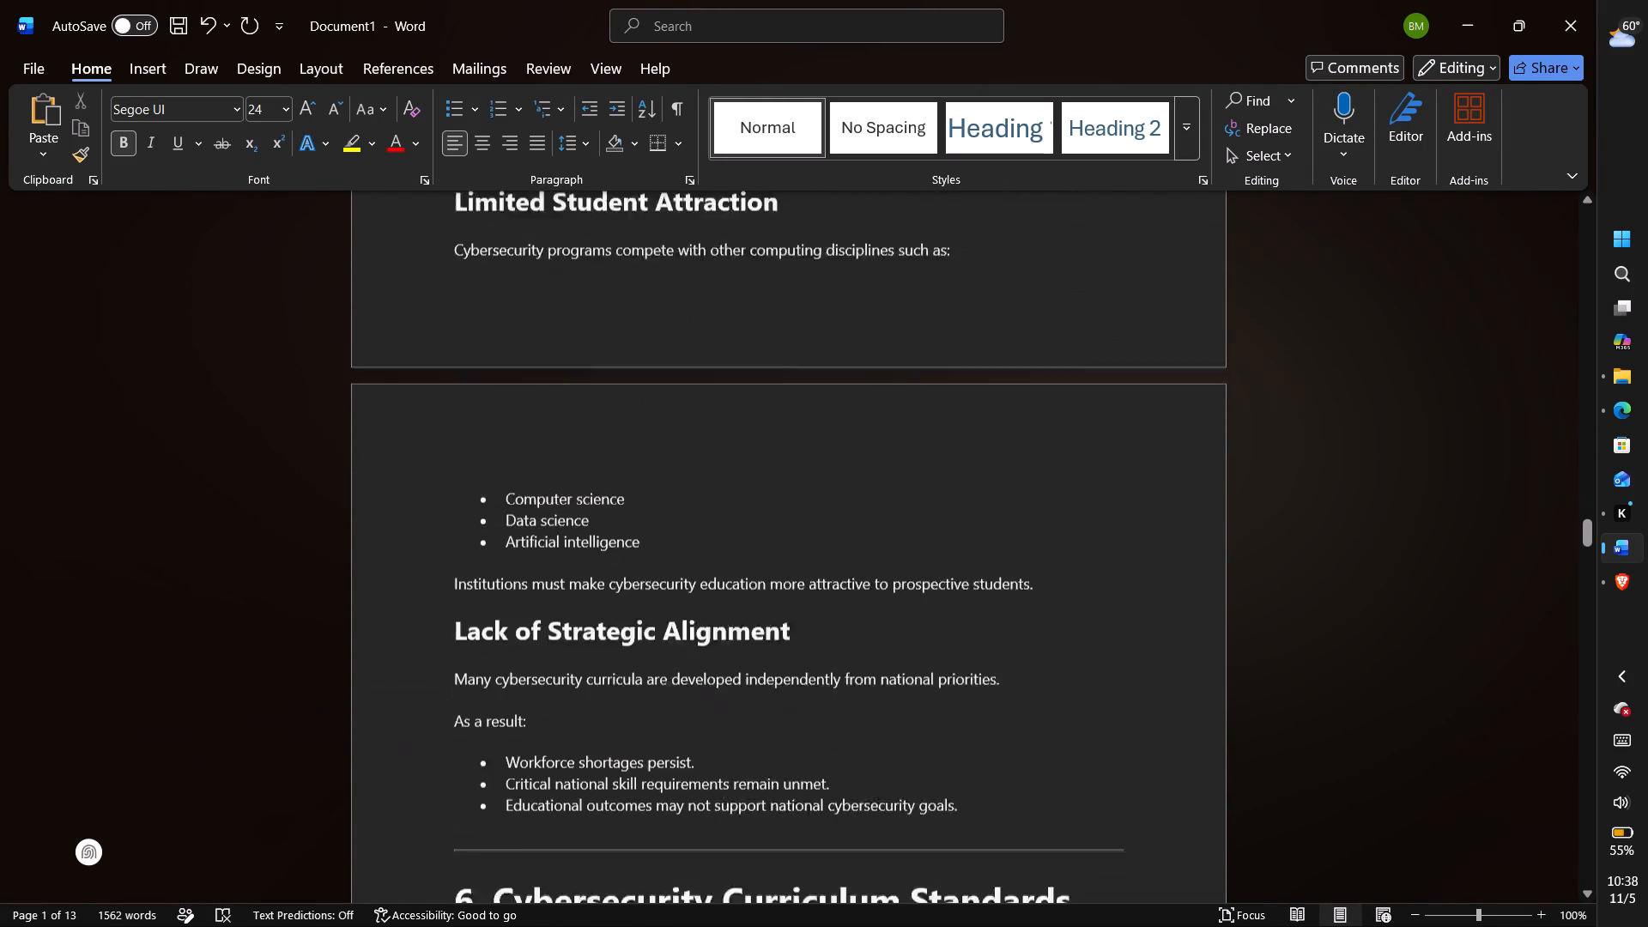
pyautogui.scroll(-20, 592, 523)
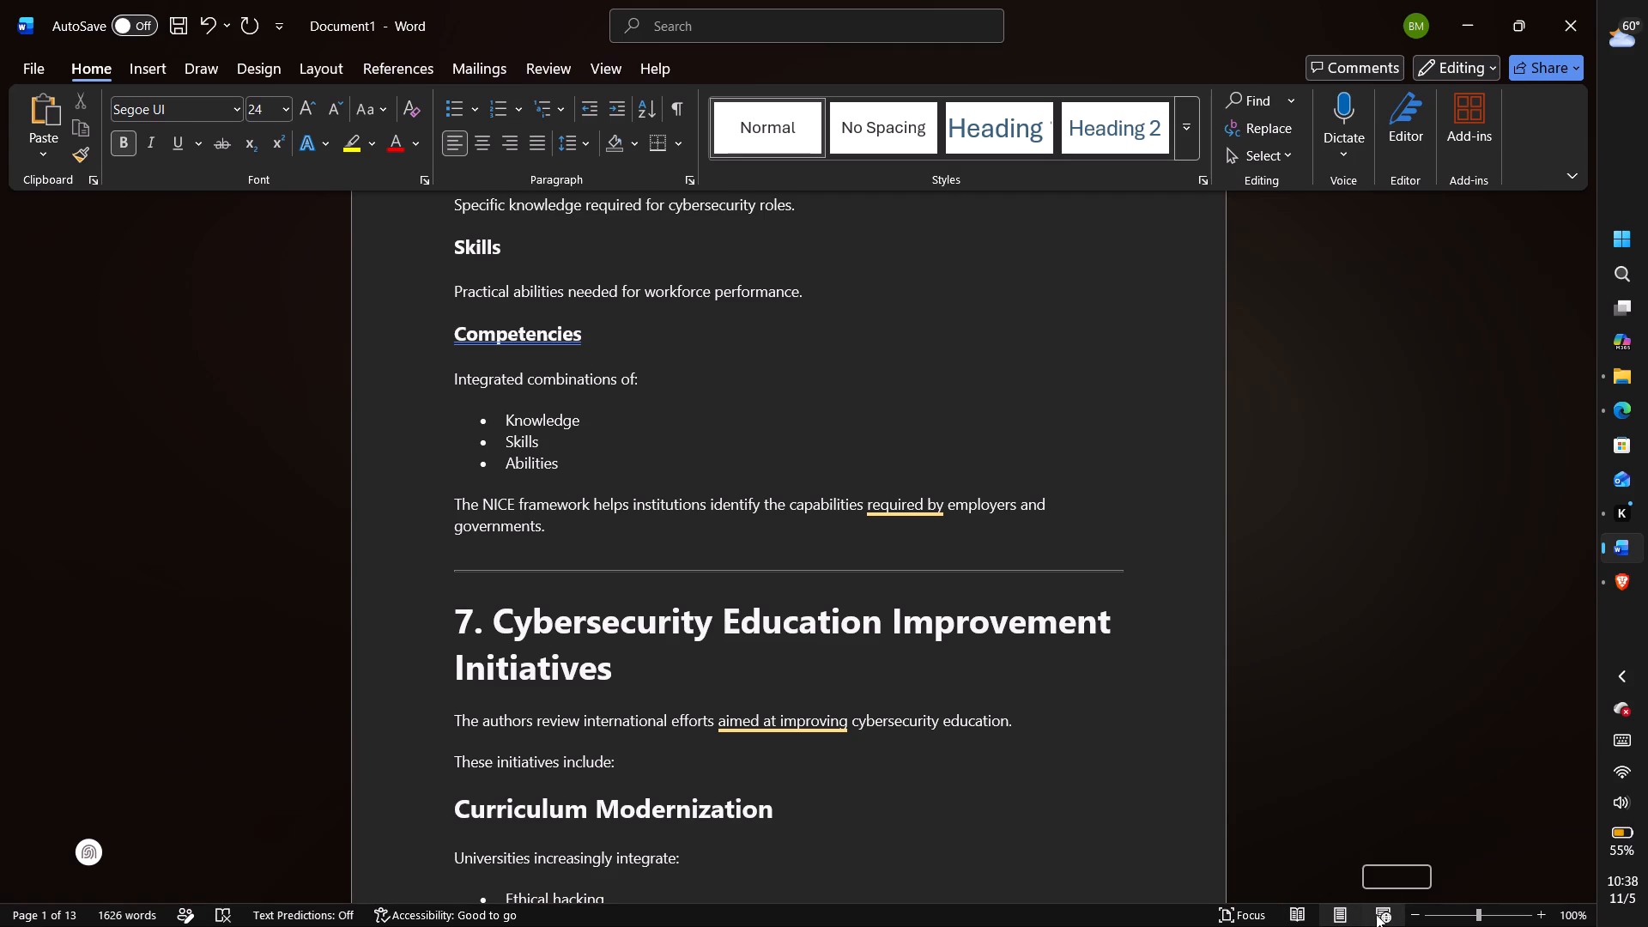
pyautogui.click(1341, 922)
pyautogui.scroll(-7, 1171, 684)
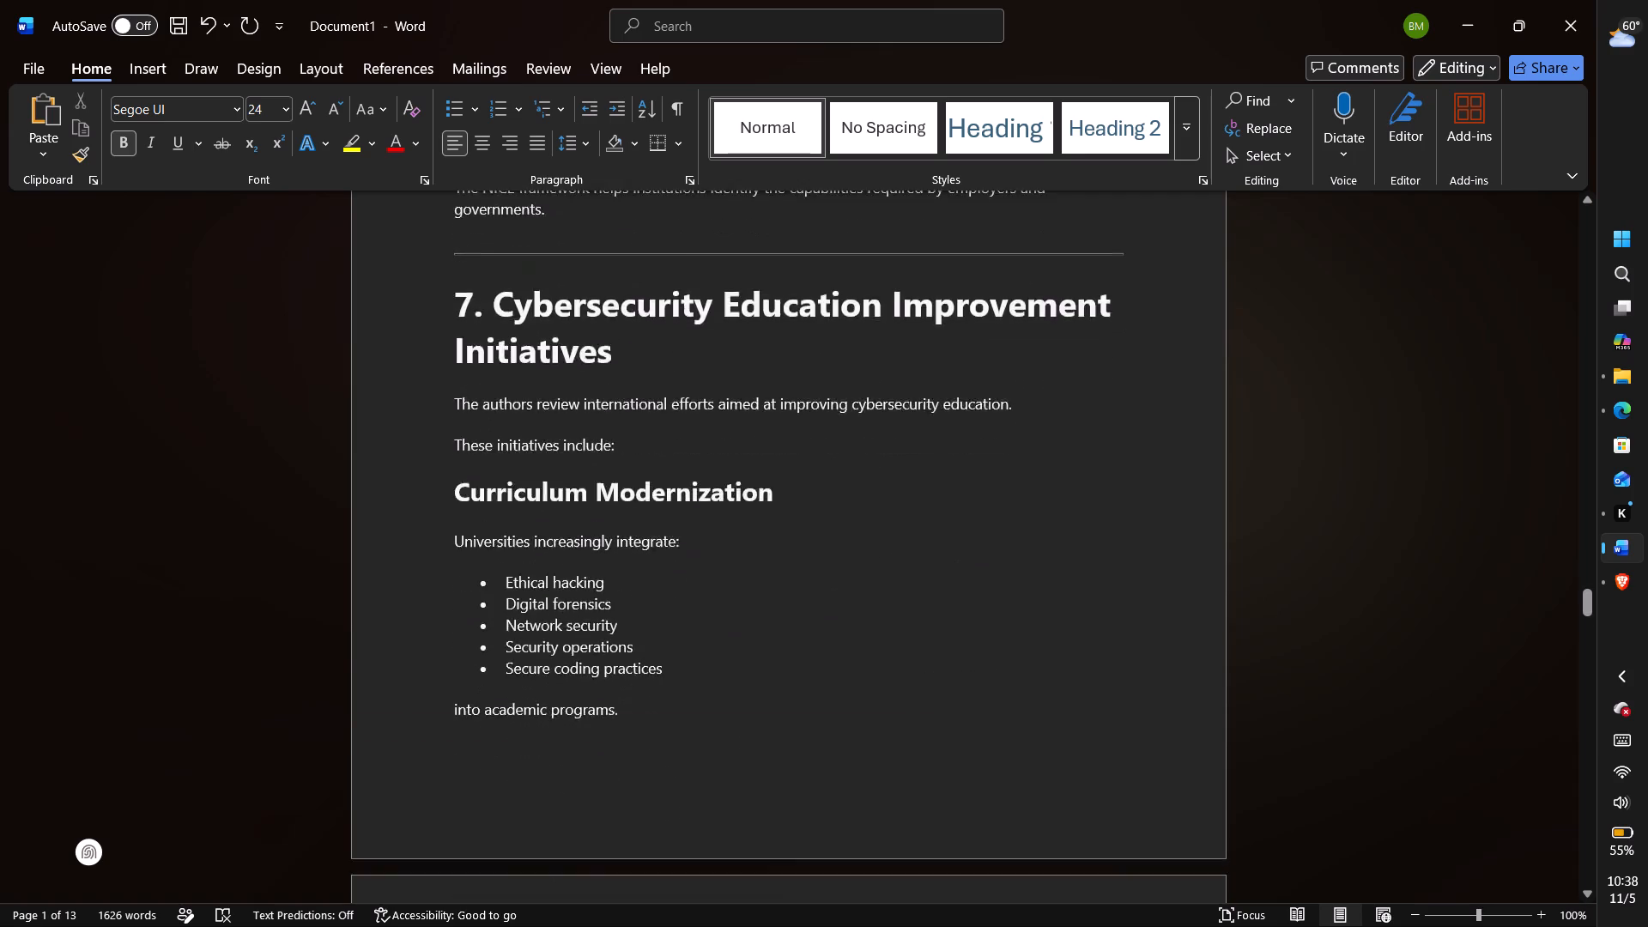
pyautogui.scroll(-2, 1171, 684)
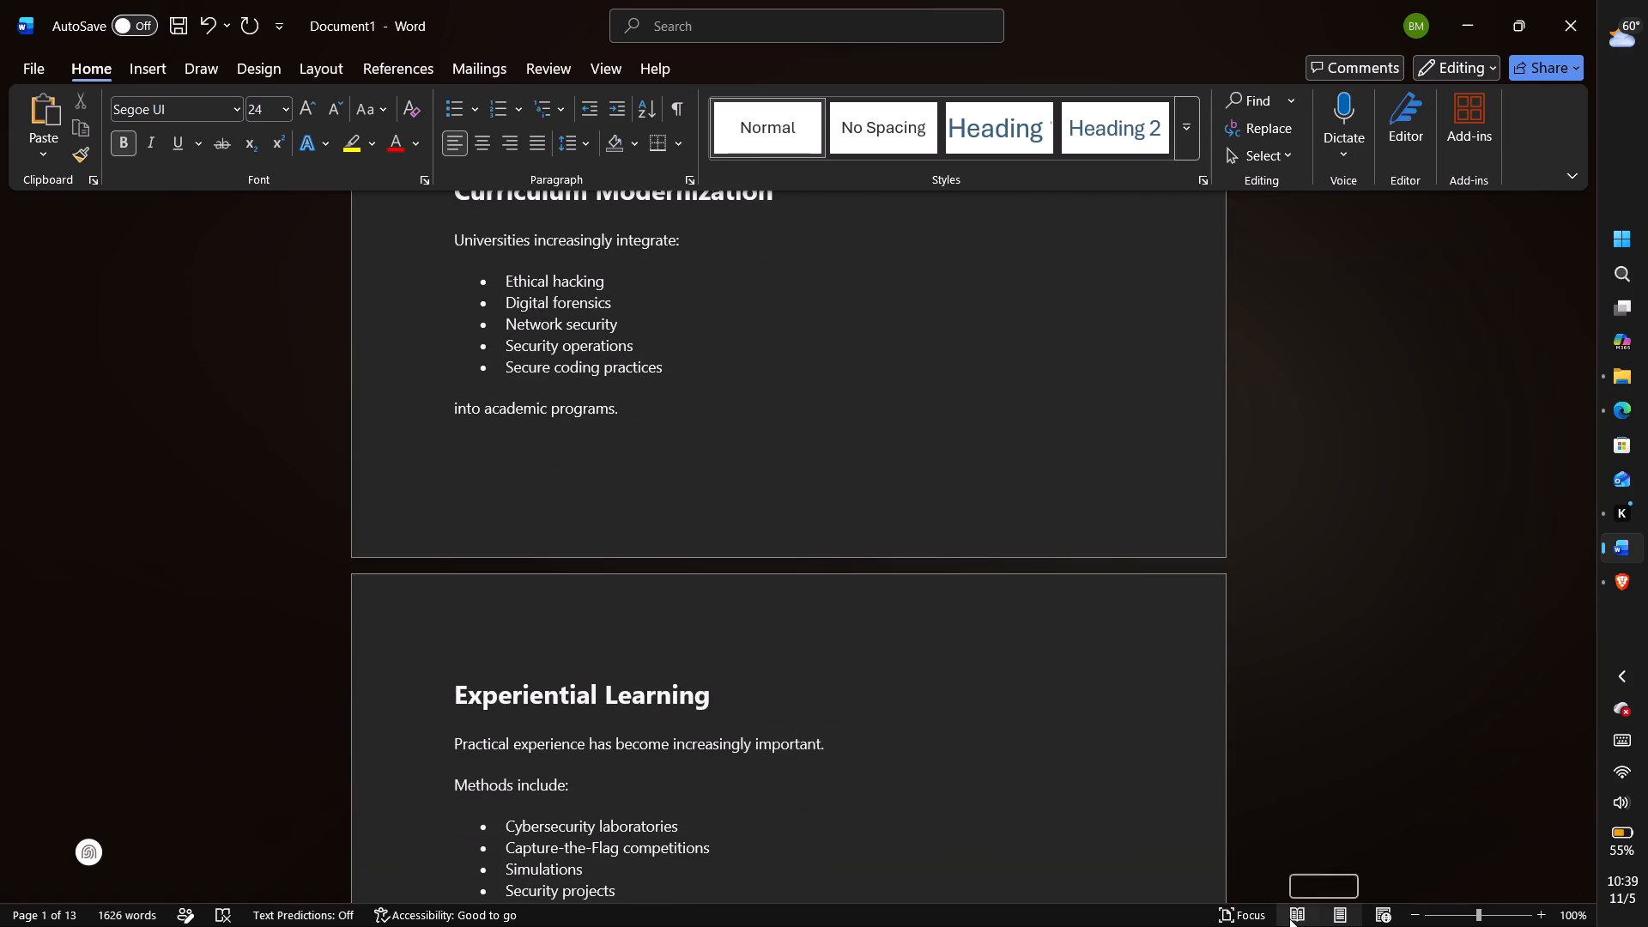
# Switch the document to Read Mode and look through it from the title and abstract to the Conclusion.
pyautogui.click(1289, 918)
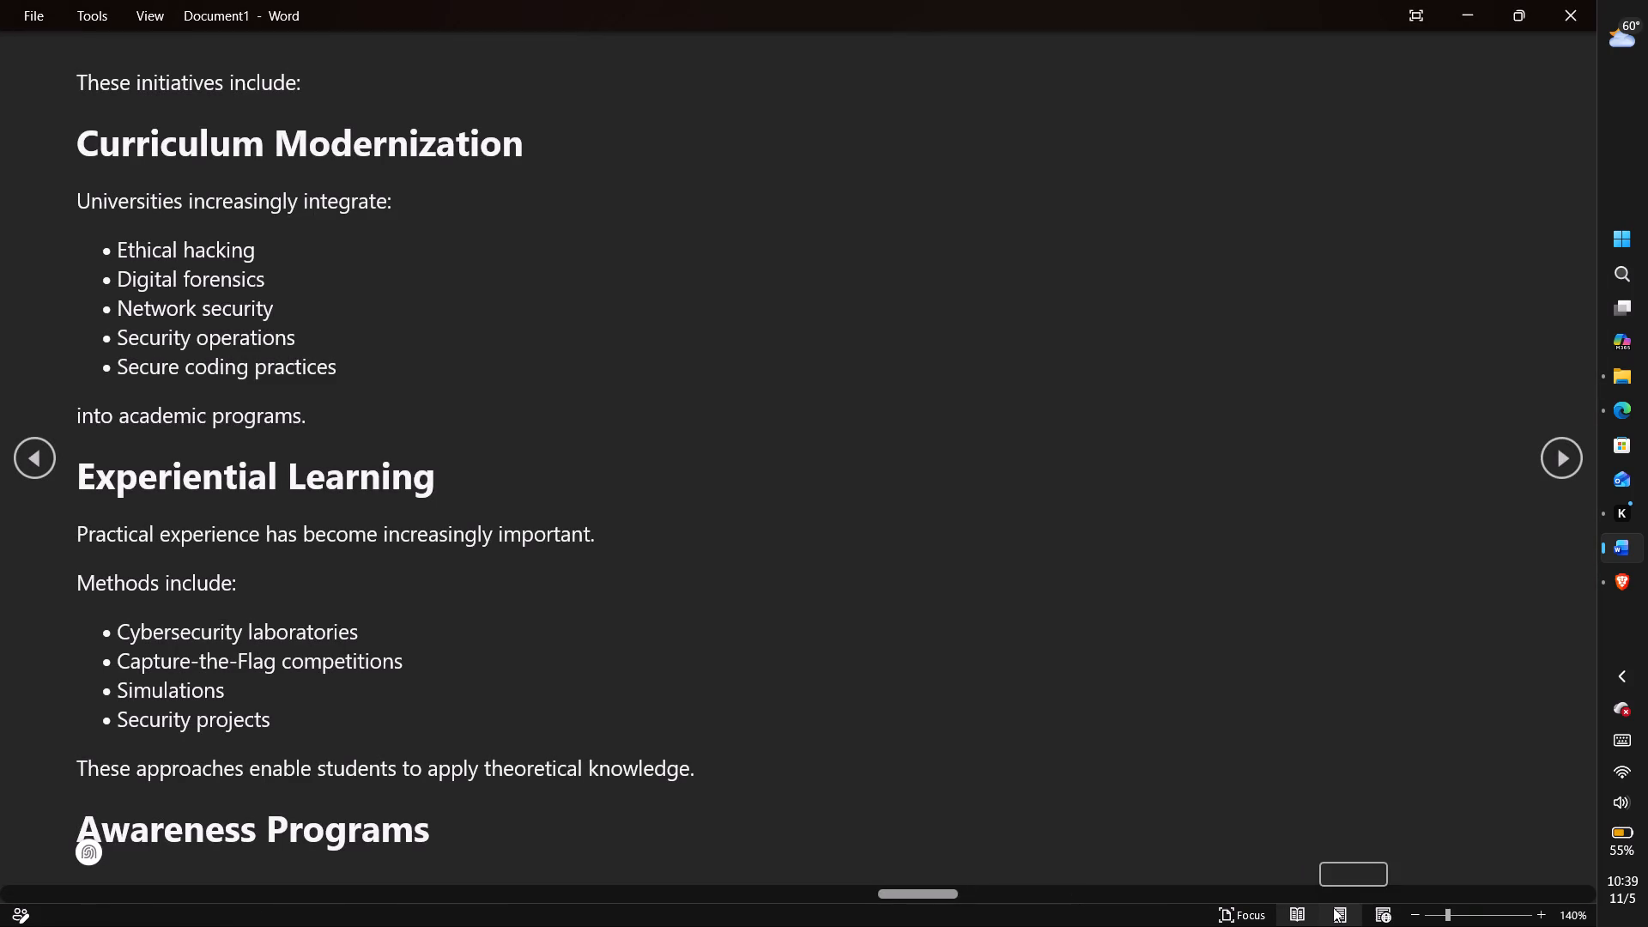
pyautogui.scroll(-9, 1069, 638)
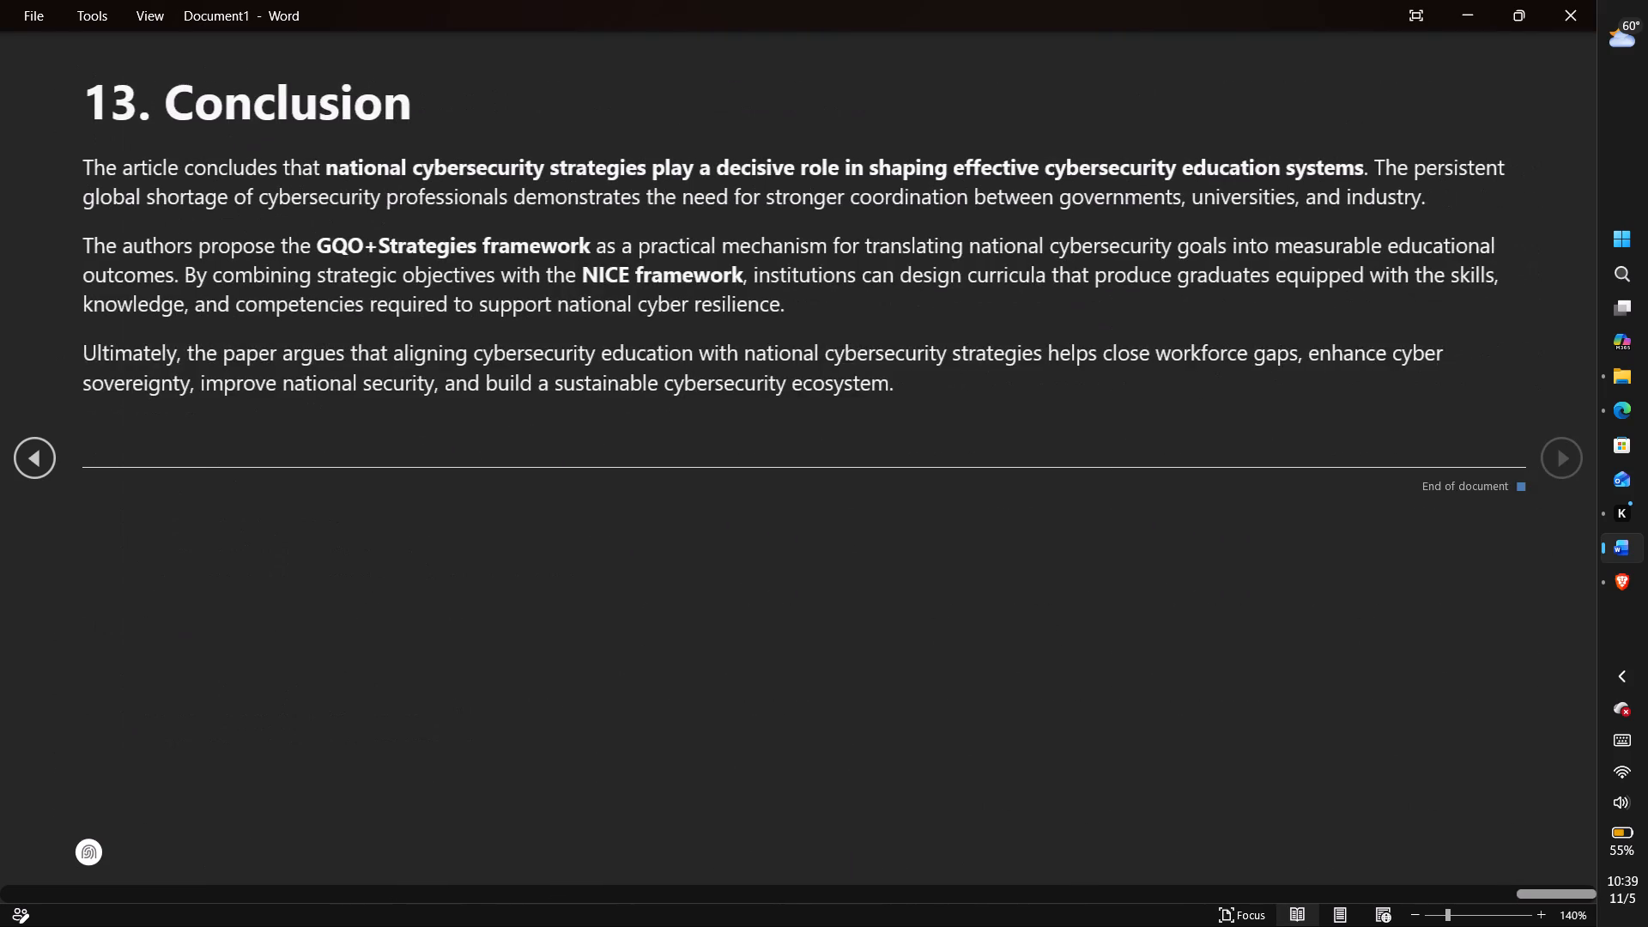
pyautogui.scroll(10, 1069, 637)
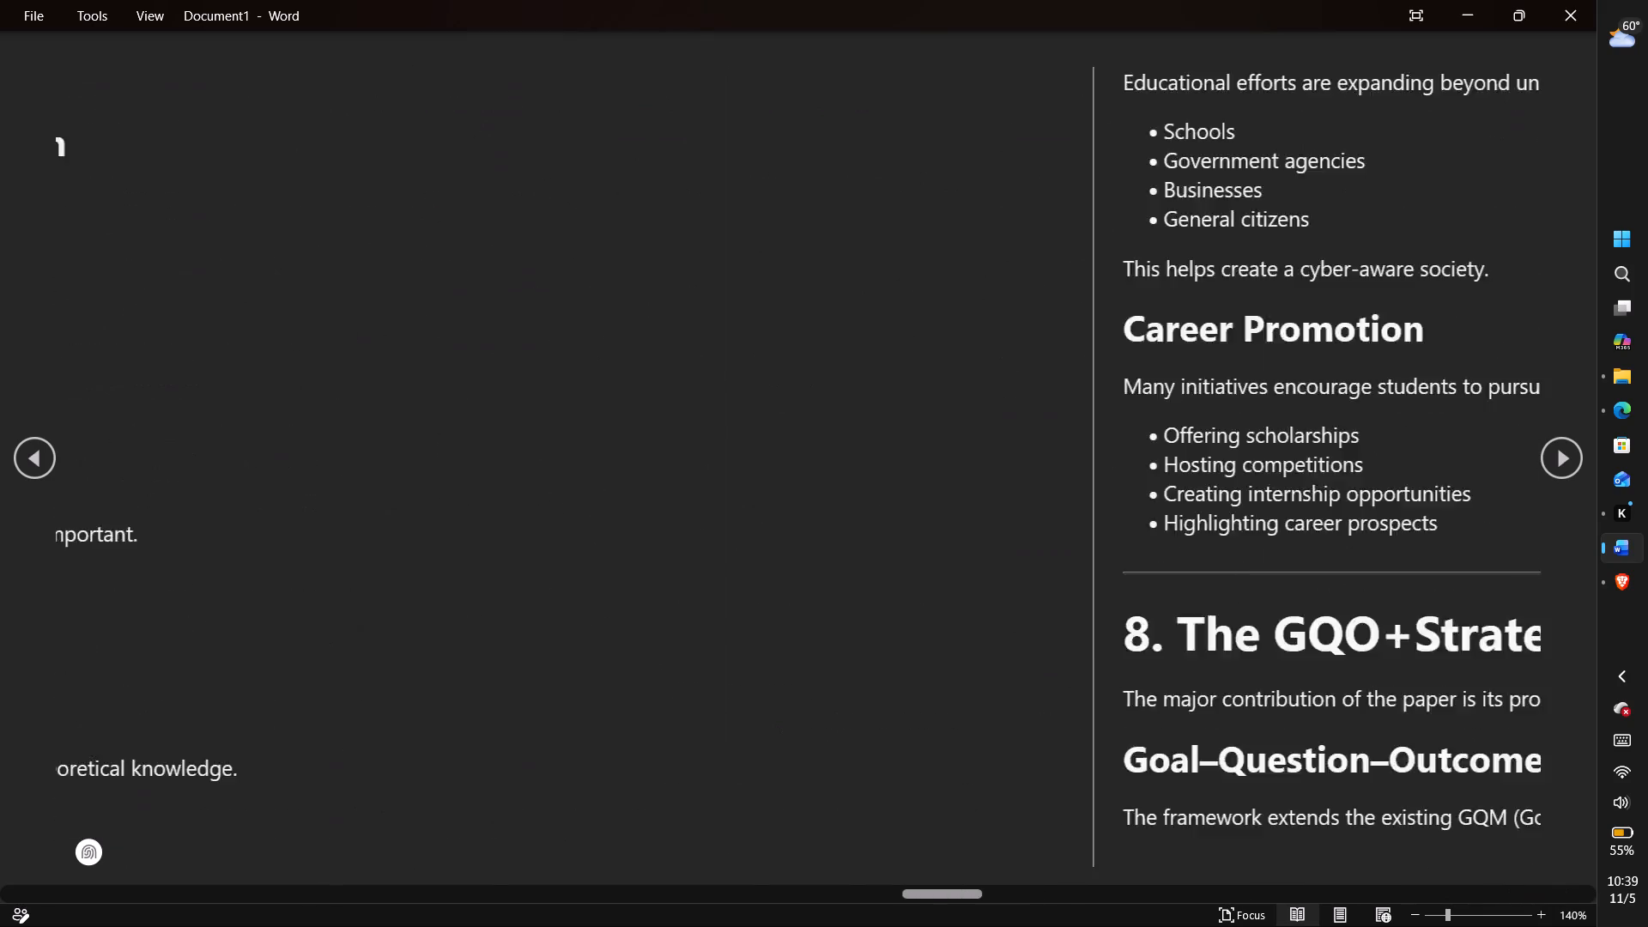
pyautogui.scroll(15, 1069, 637)
pyautogui.scroll(-2, 1069, 637)
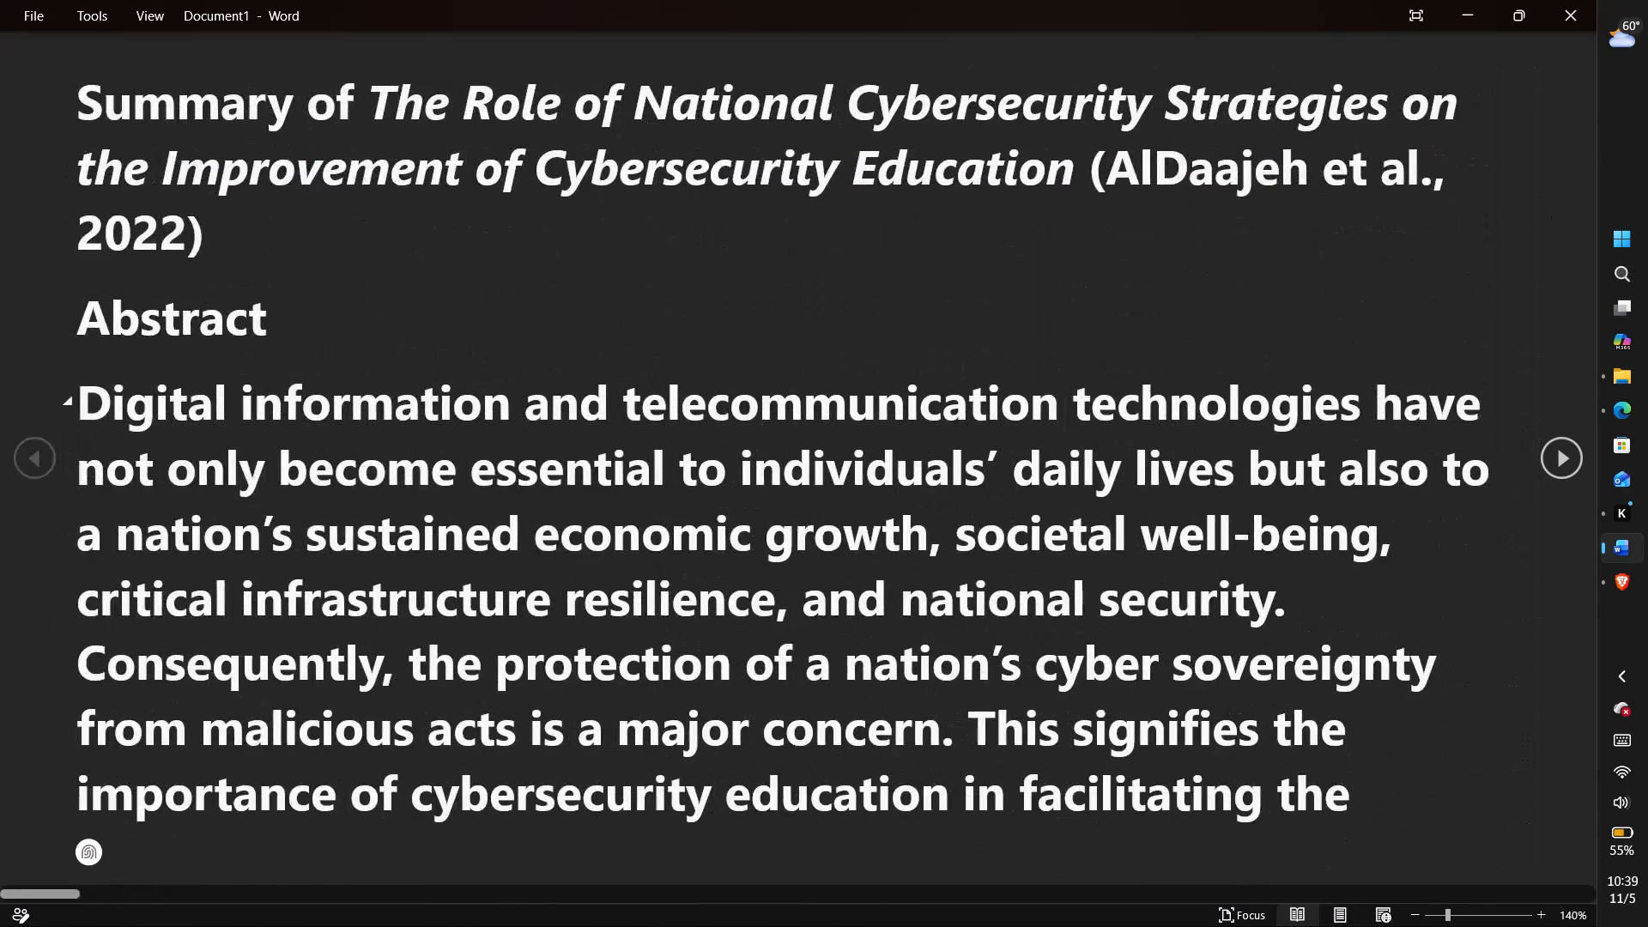
pyautogui.scroll(-20, 1069, 637)
pyautogui.scroll(-10, 1069, 637)
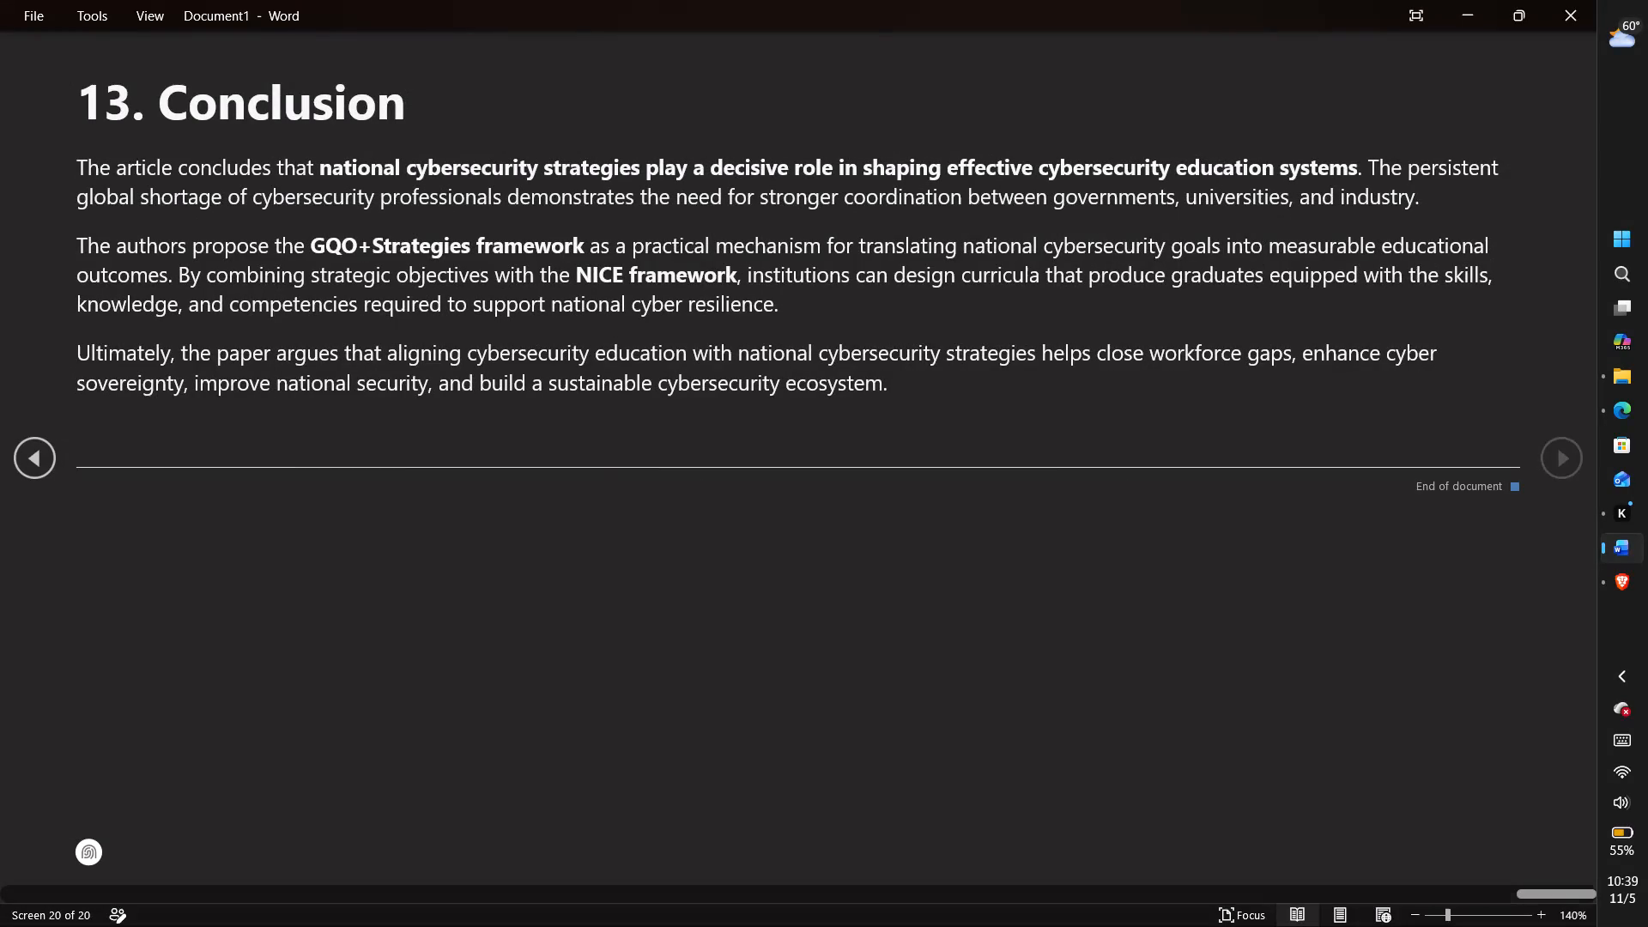
pyautogui.scroll(15, 1069, 637)
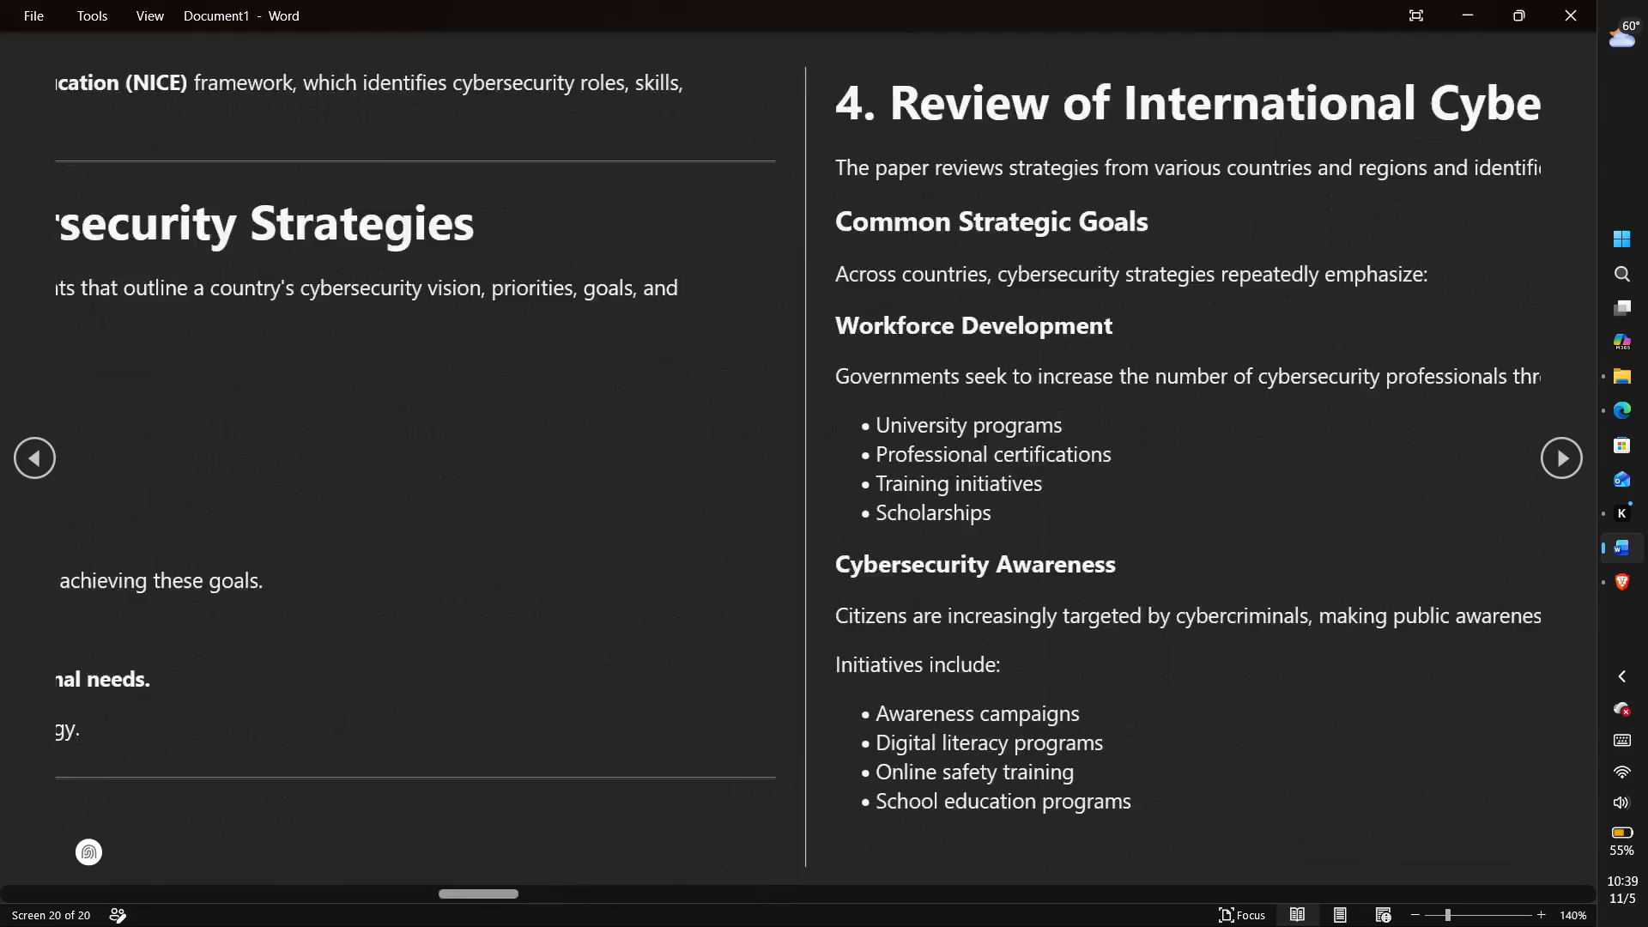
pyautogui.scroll(10, 1069, 637)
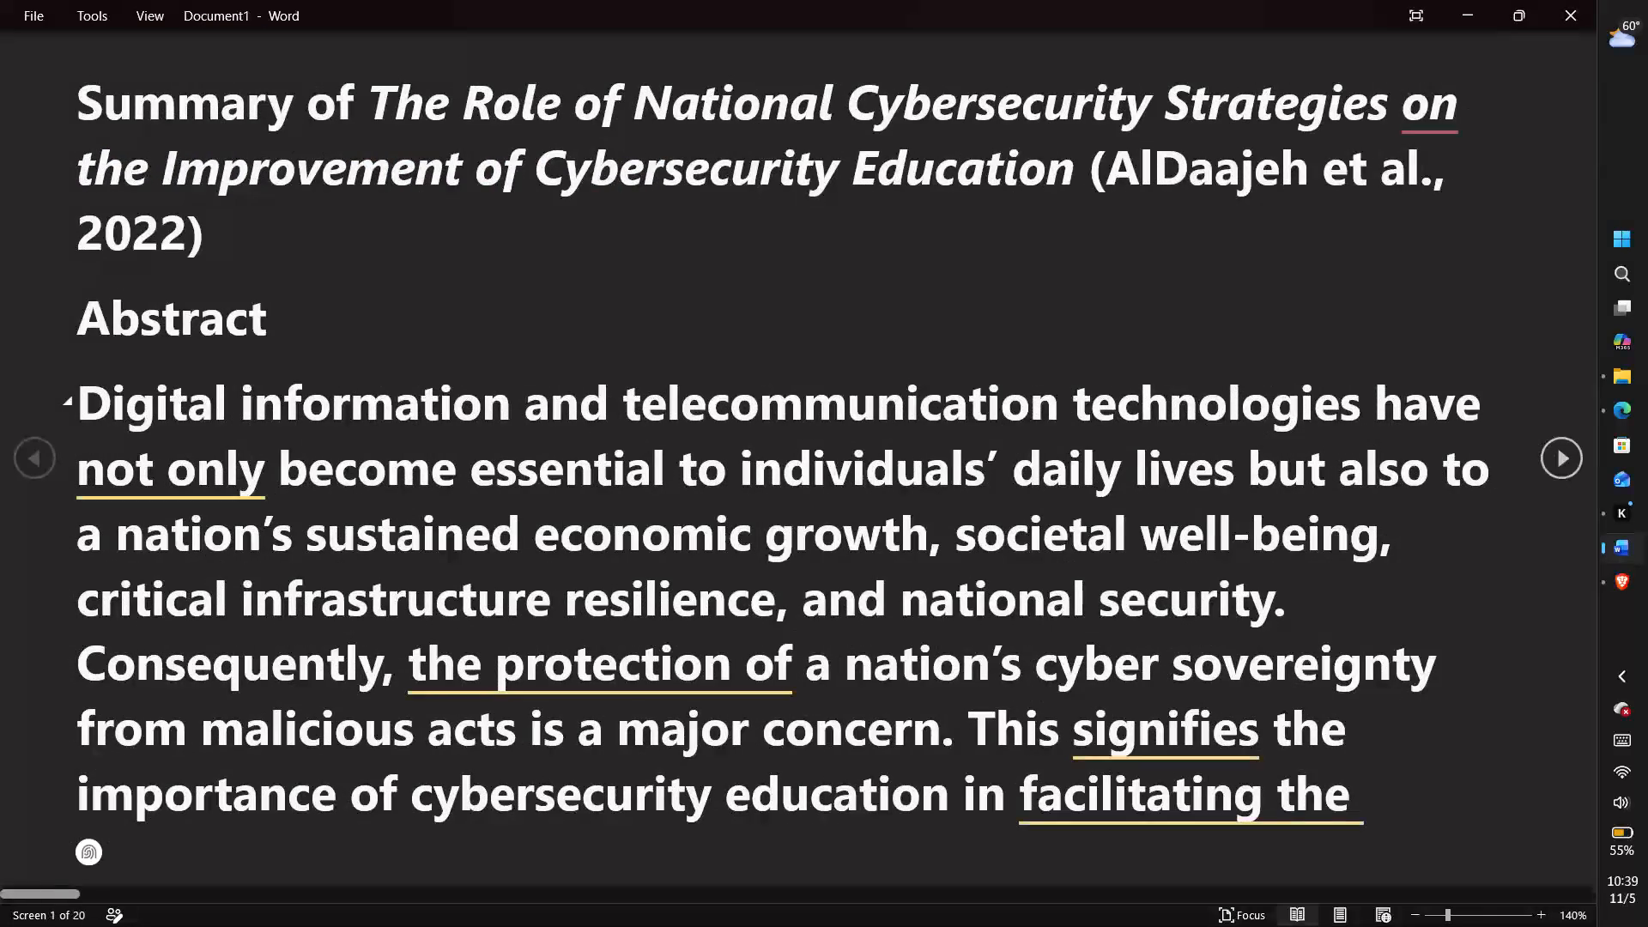
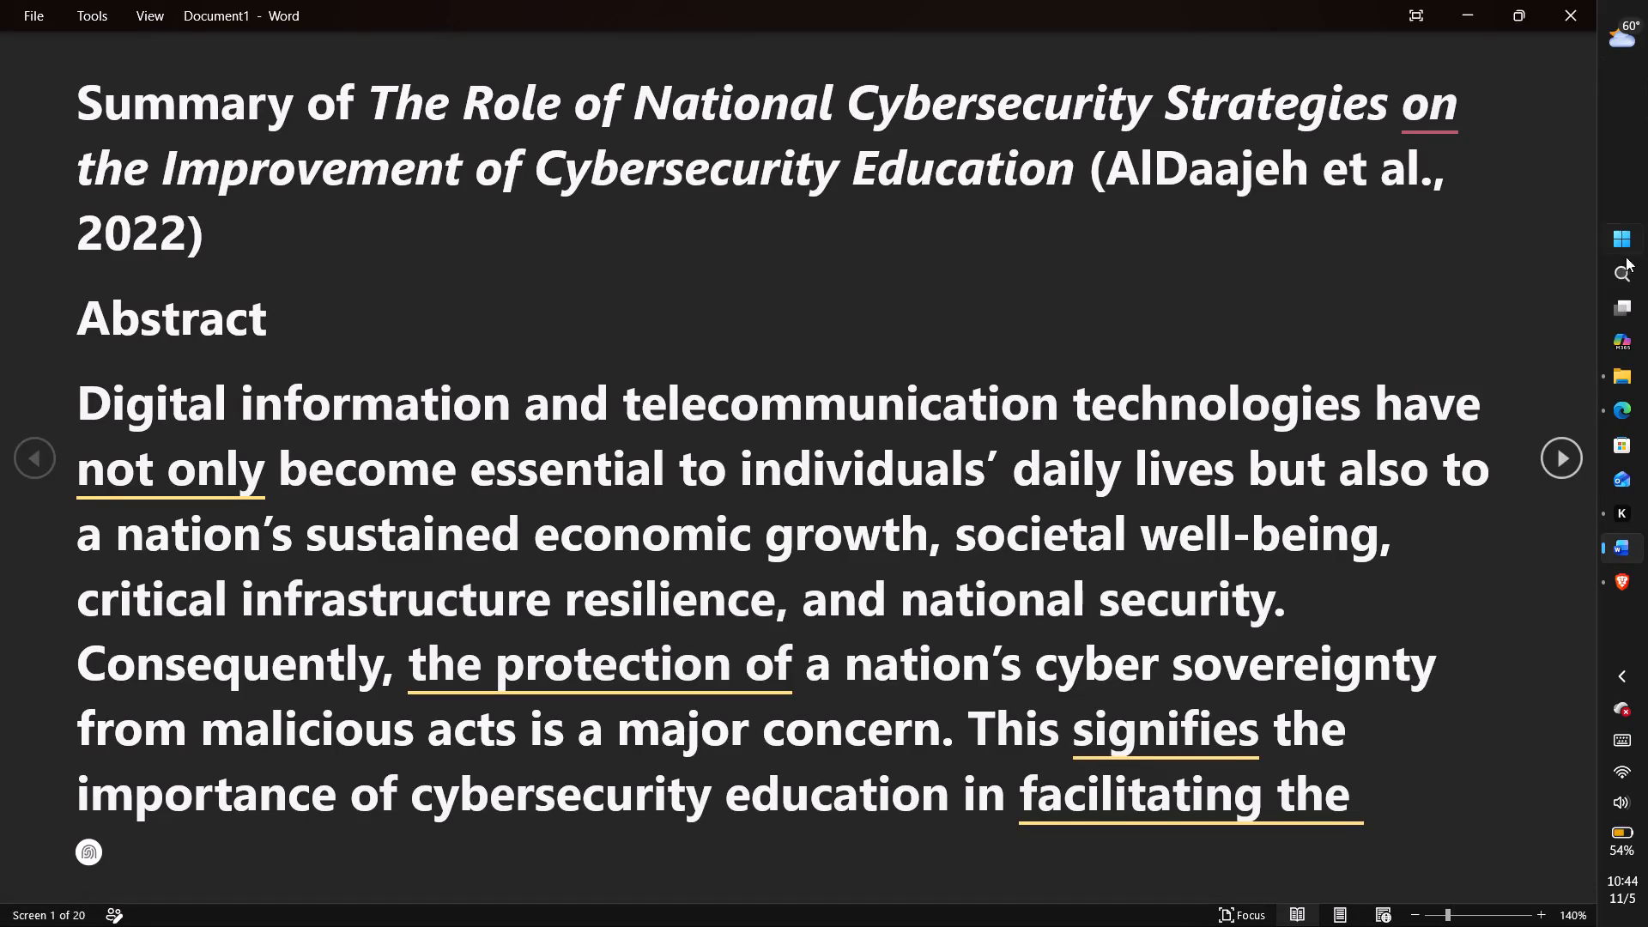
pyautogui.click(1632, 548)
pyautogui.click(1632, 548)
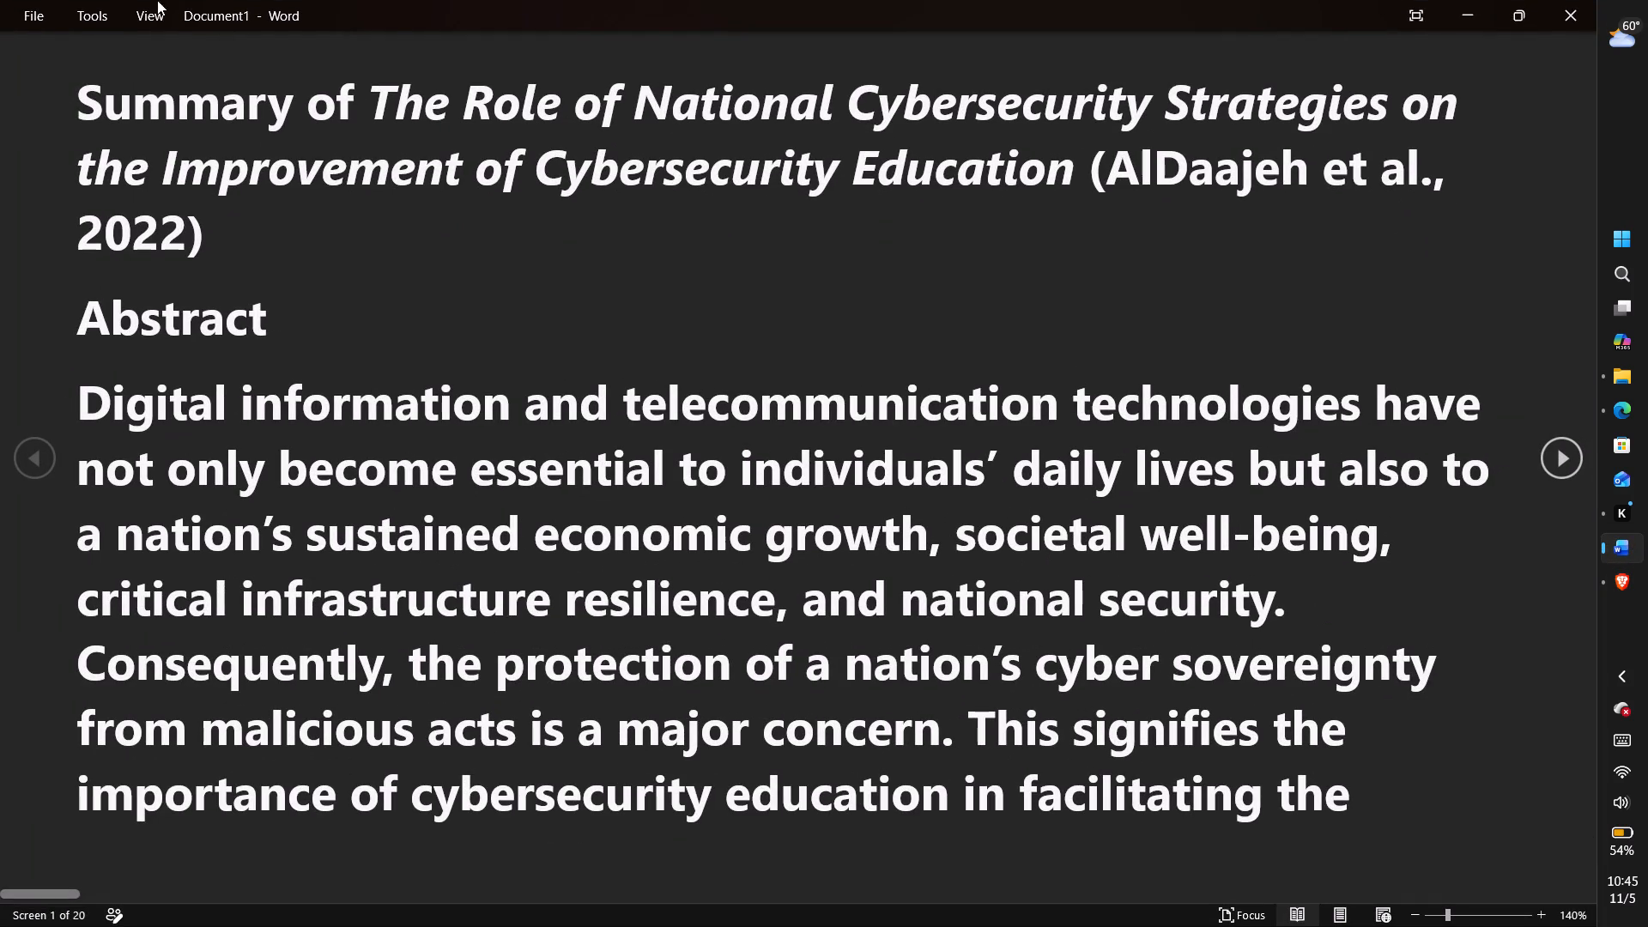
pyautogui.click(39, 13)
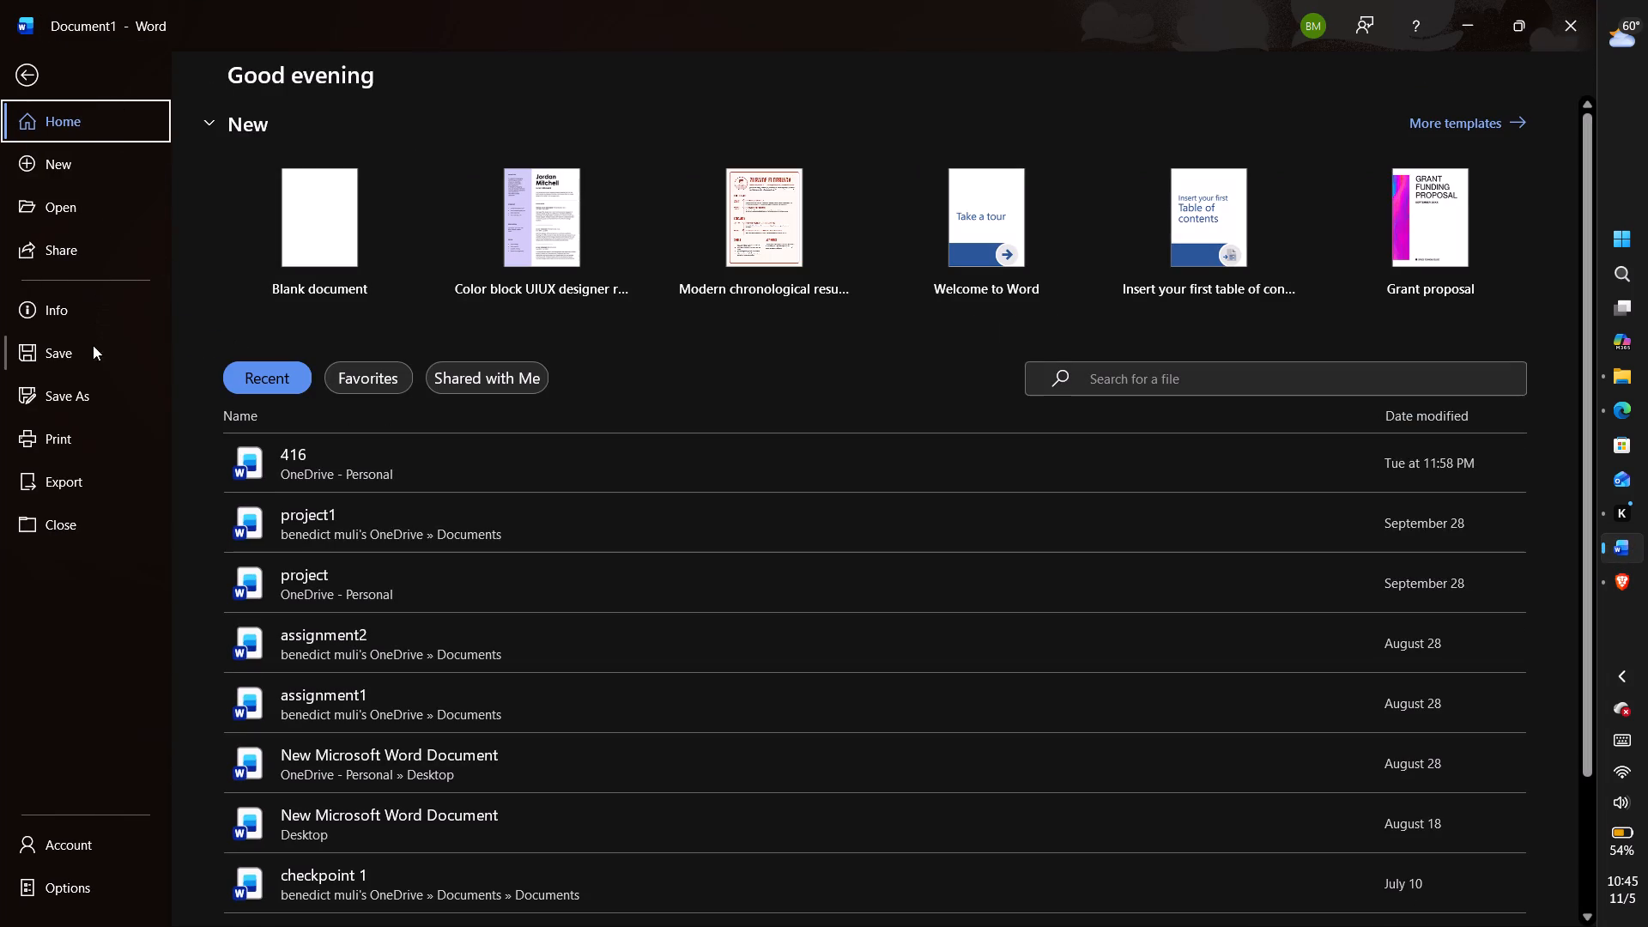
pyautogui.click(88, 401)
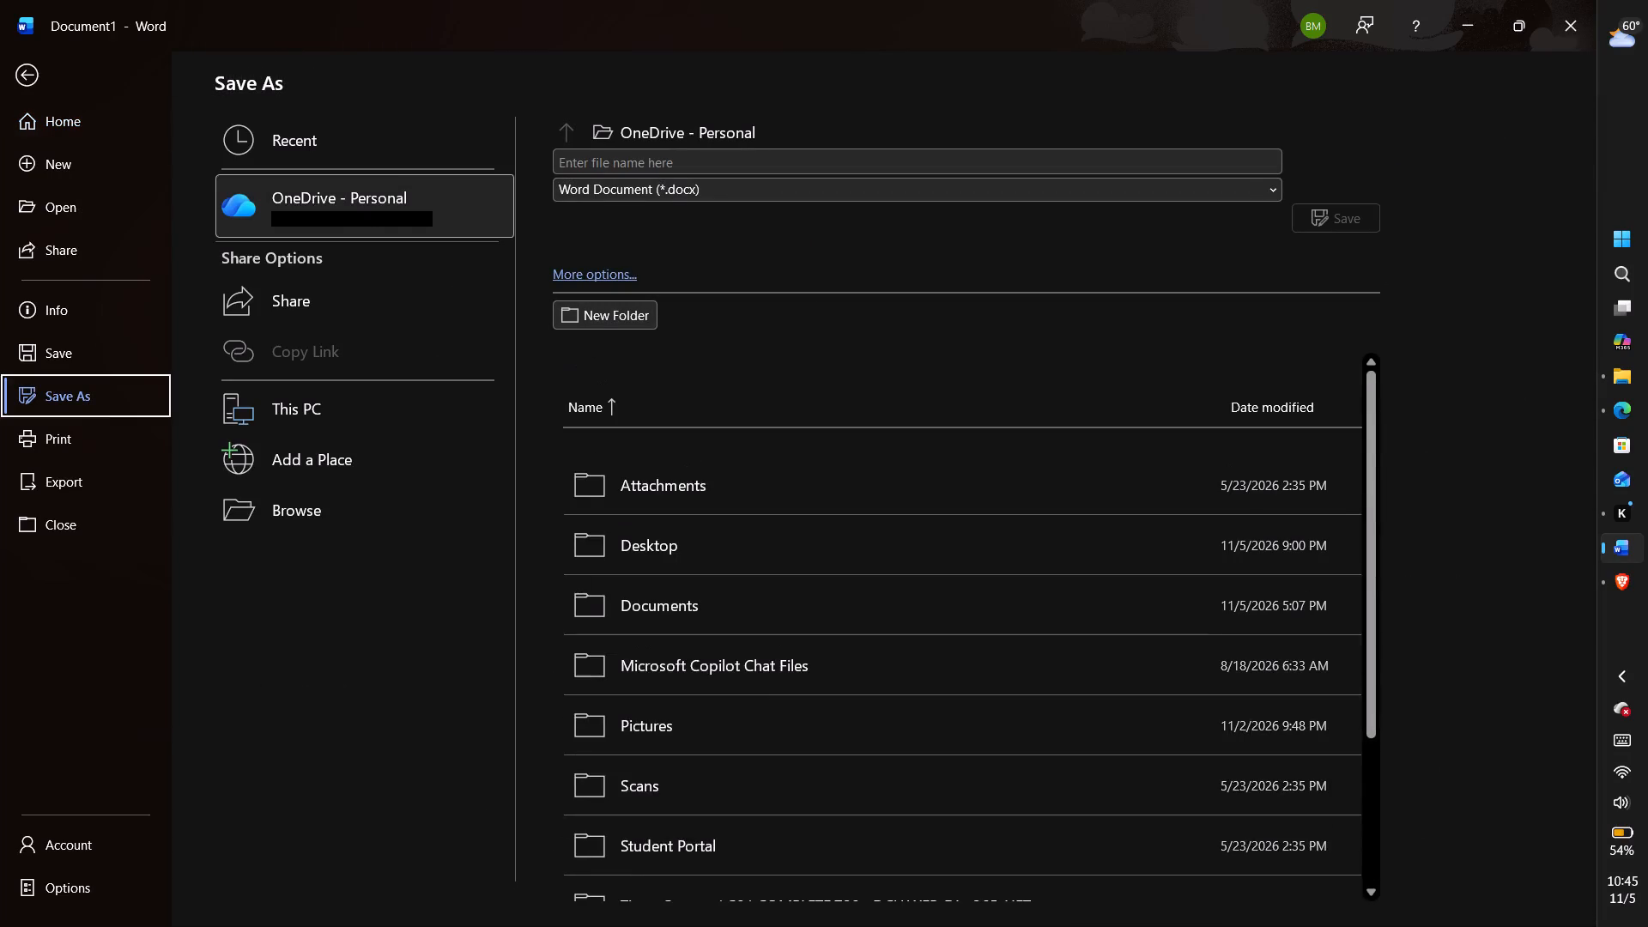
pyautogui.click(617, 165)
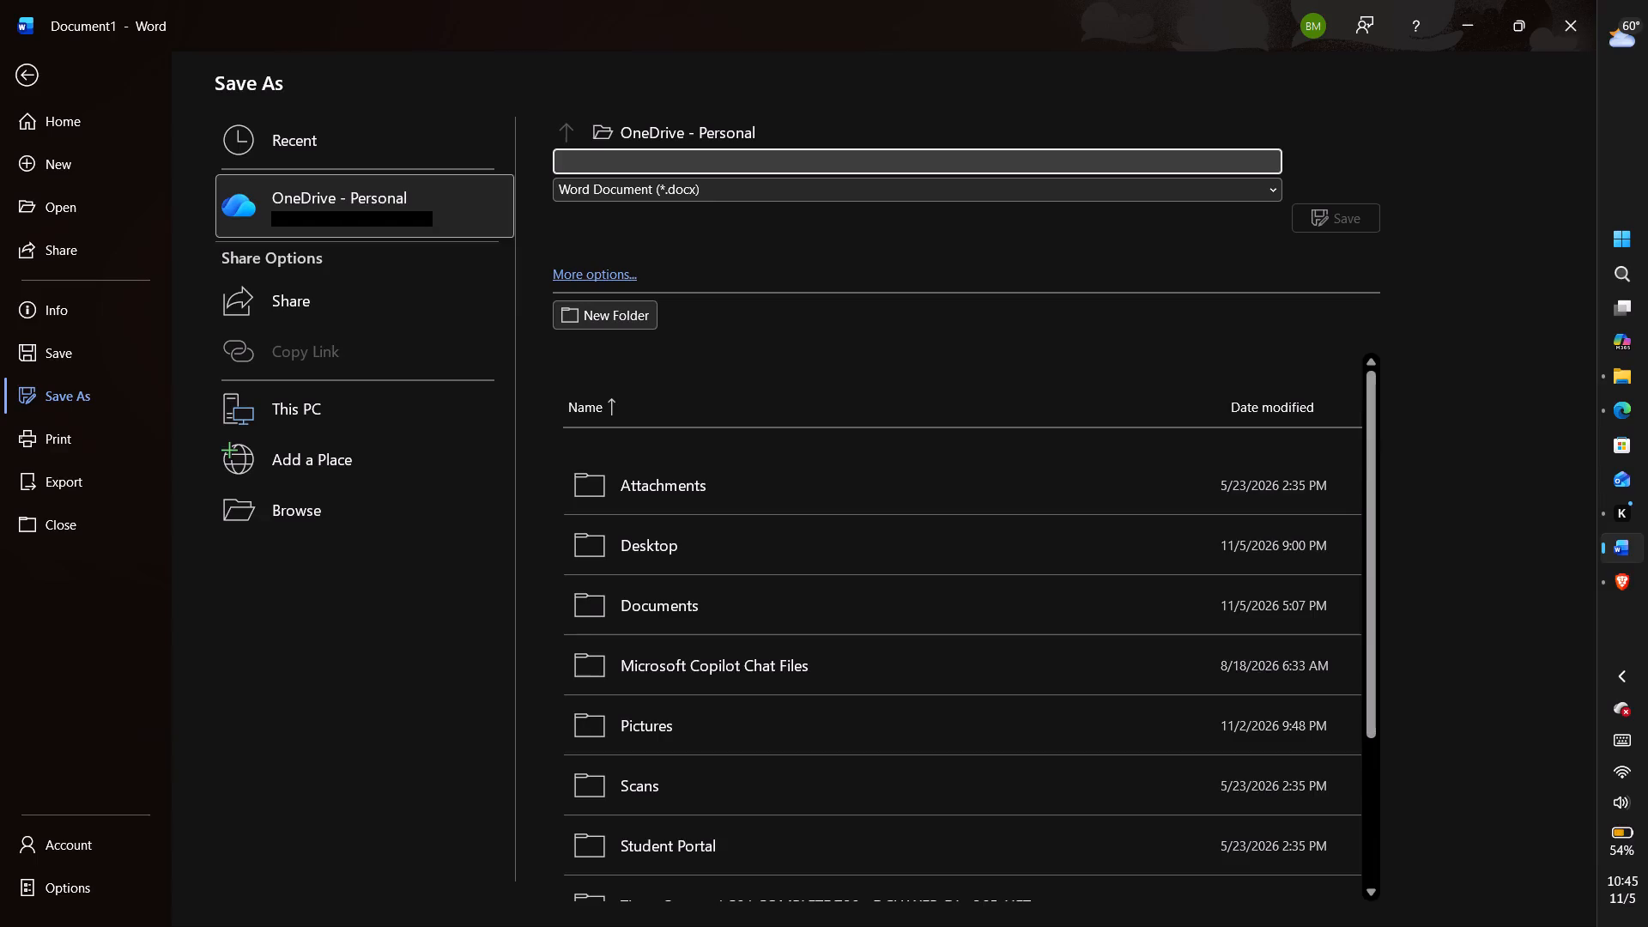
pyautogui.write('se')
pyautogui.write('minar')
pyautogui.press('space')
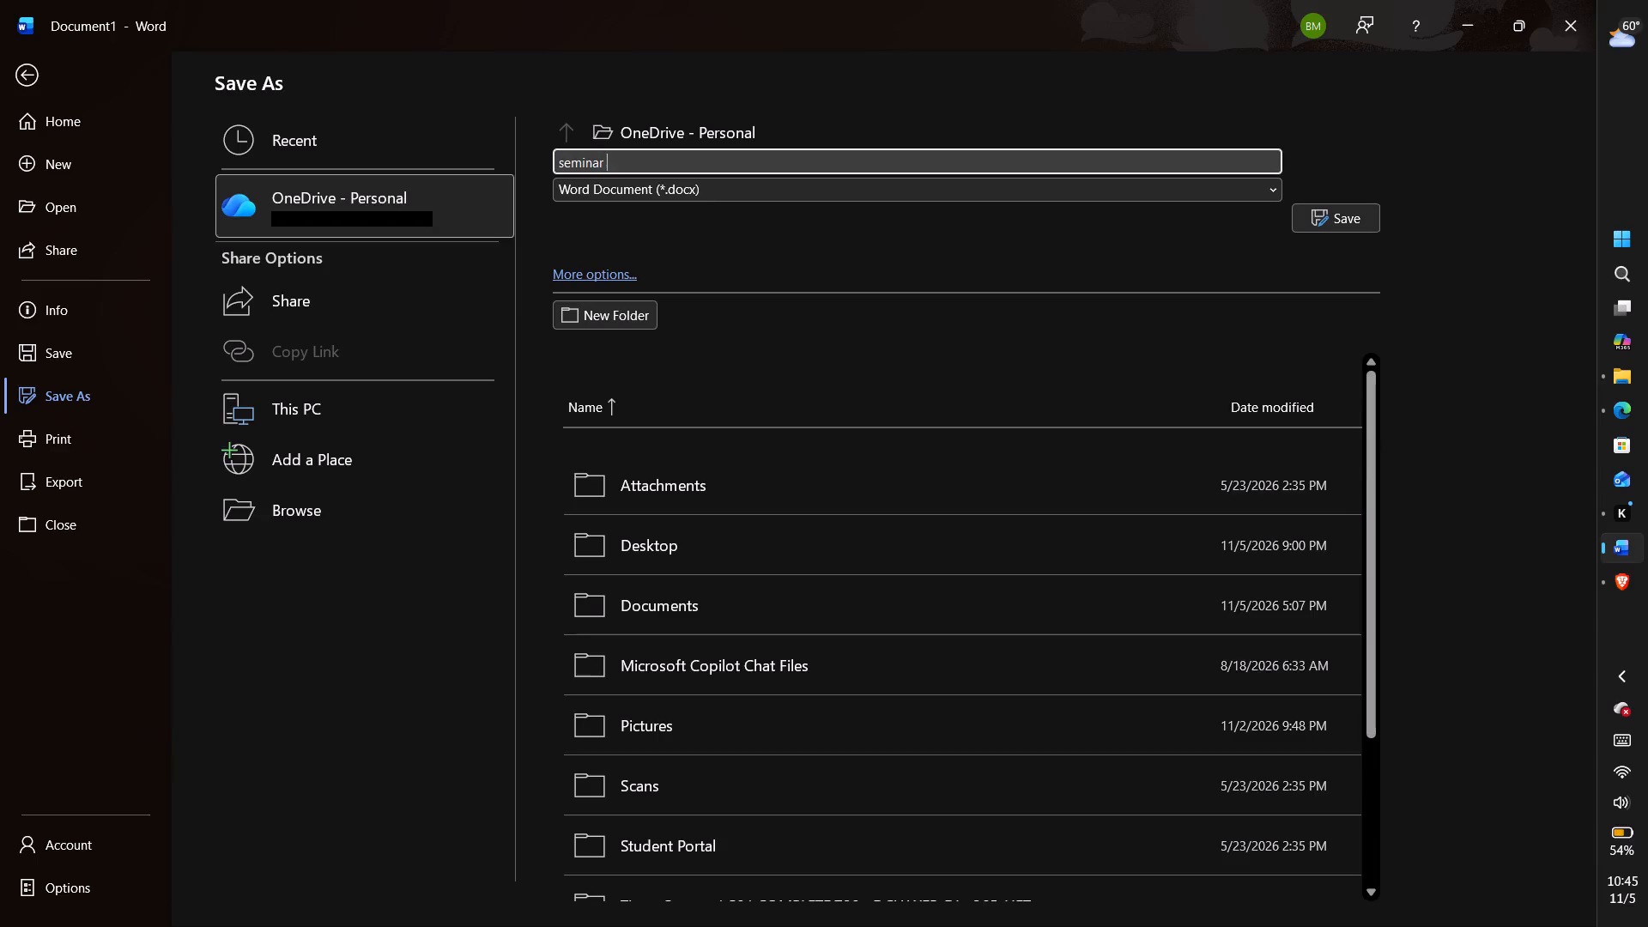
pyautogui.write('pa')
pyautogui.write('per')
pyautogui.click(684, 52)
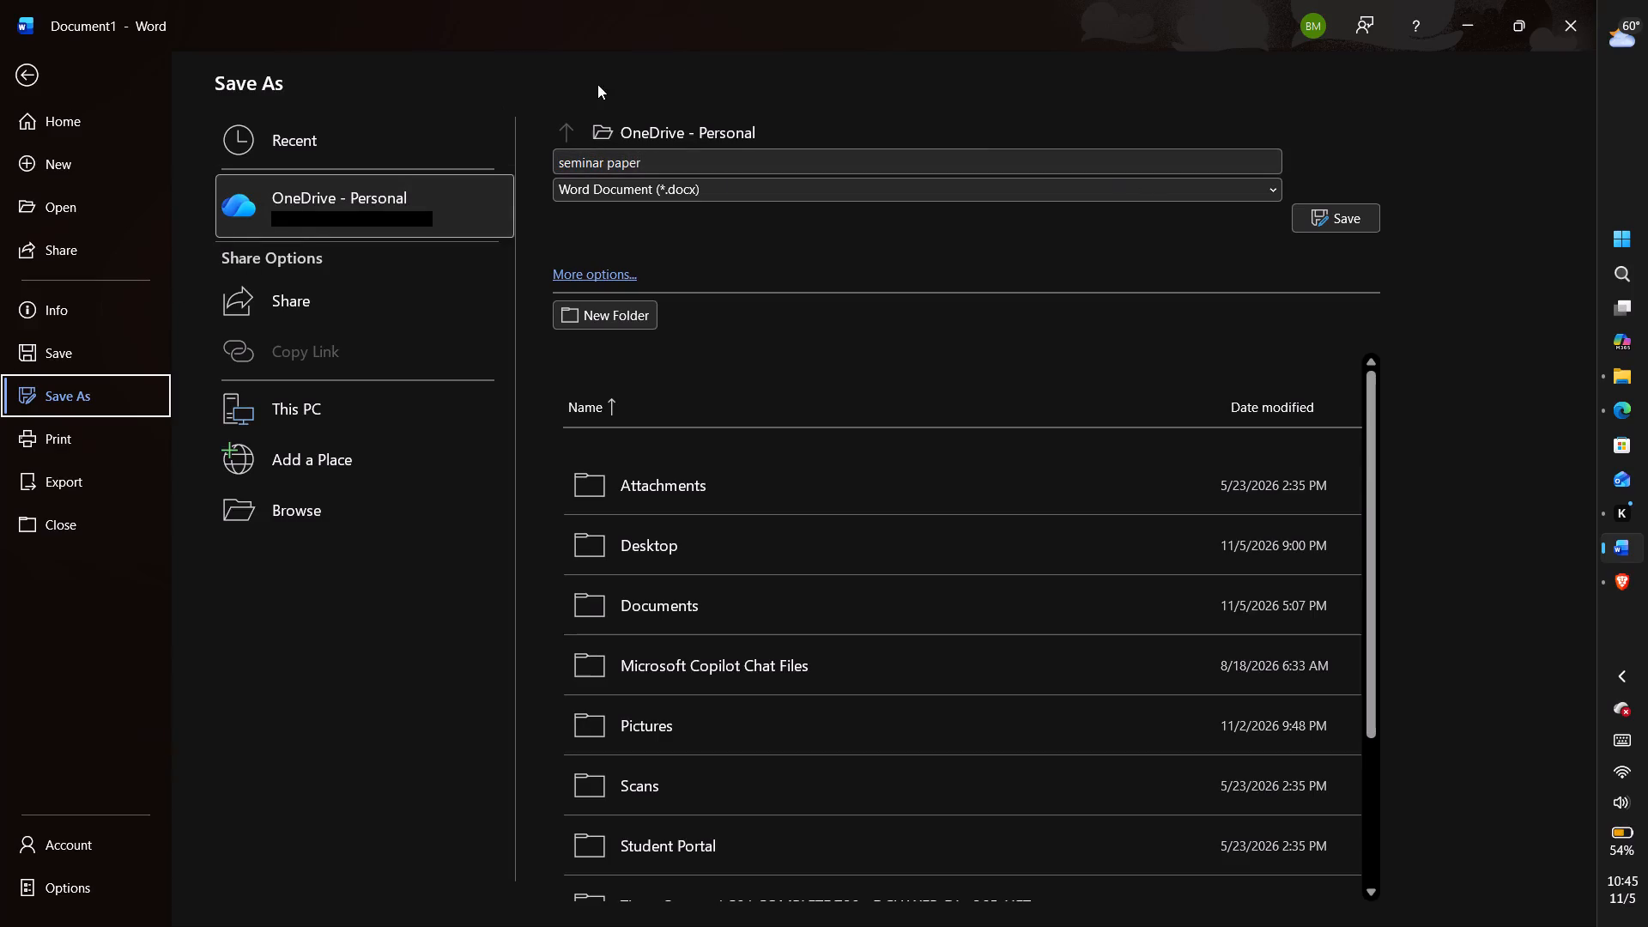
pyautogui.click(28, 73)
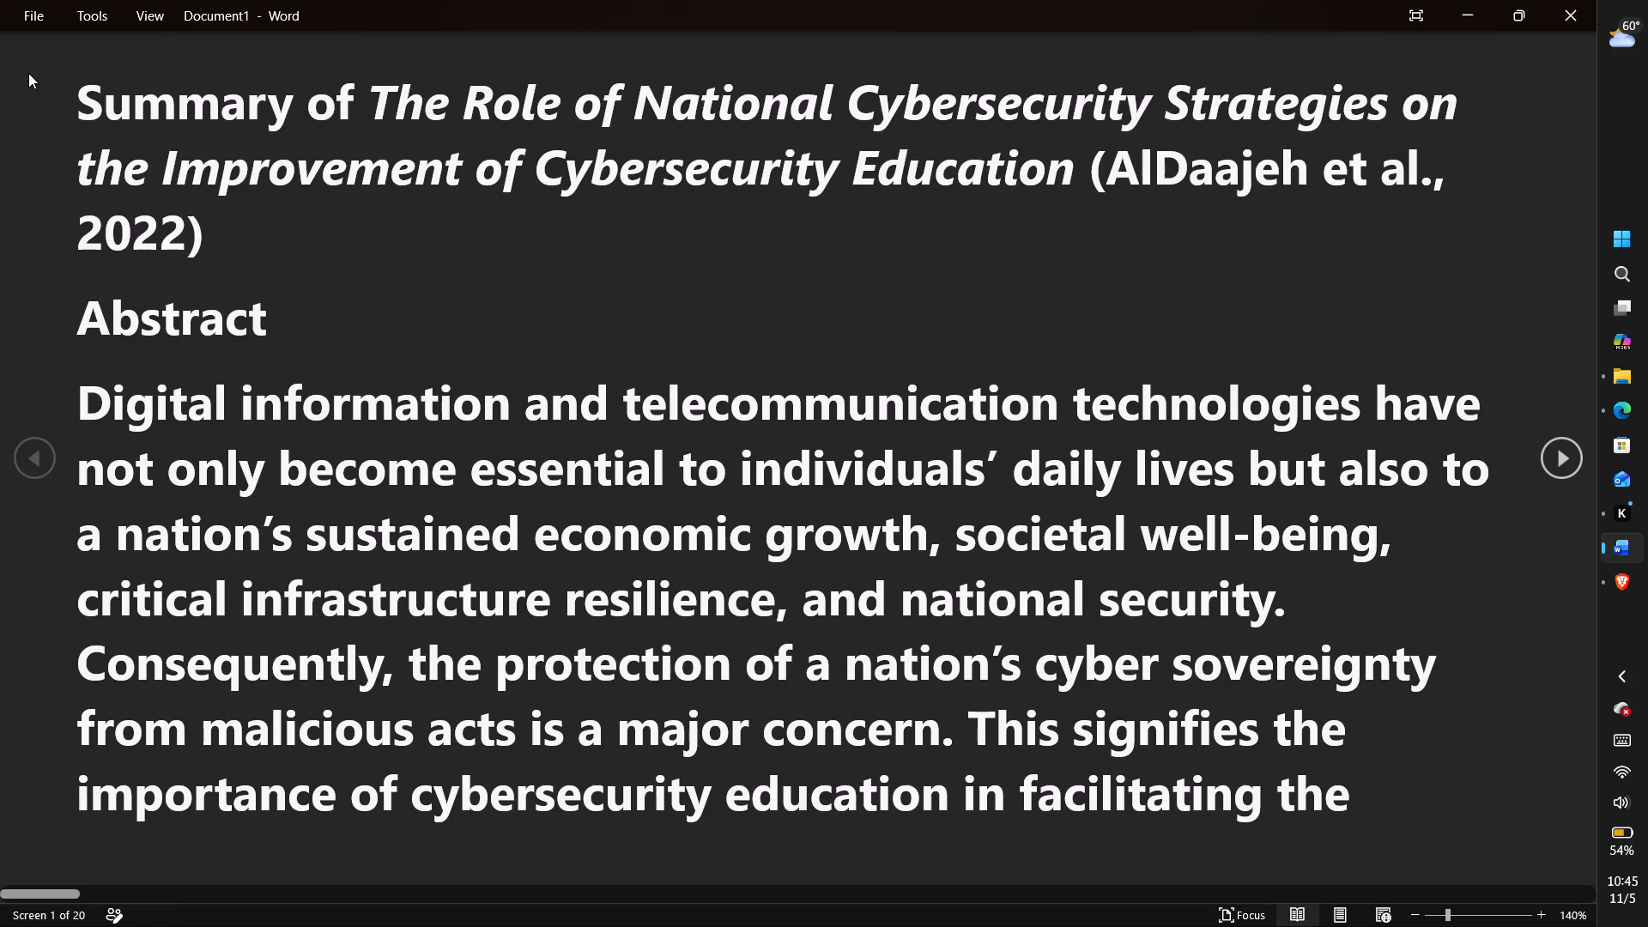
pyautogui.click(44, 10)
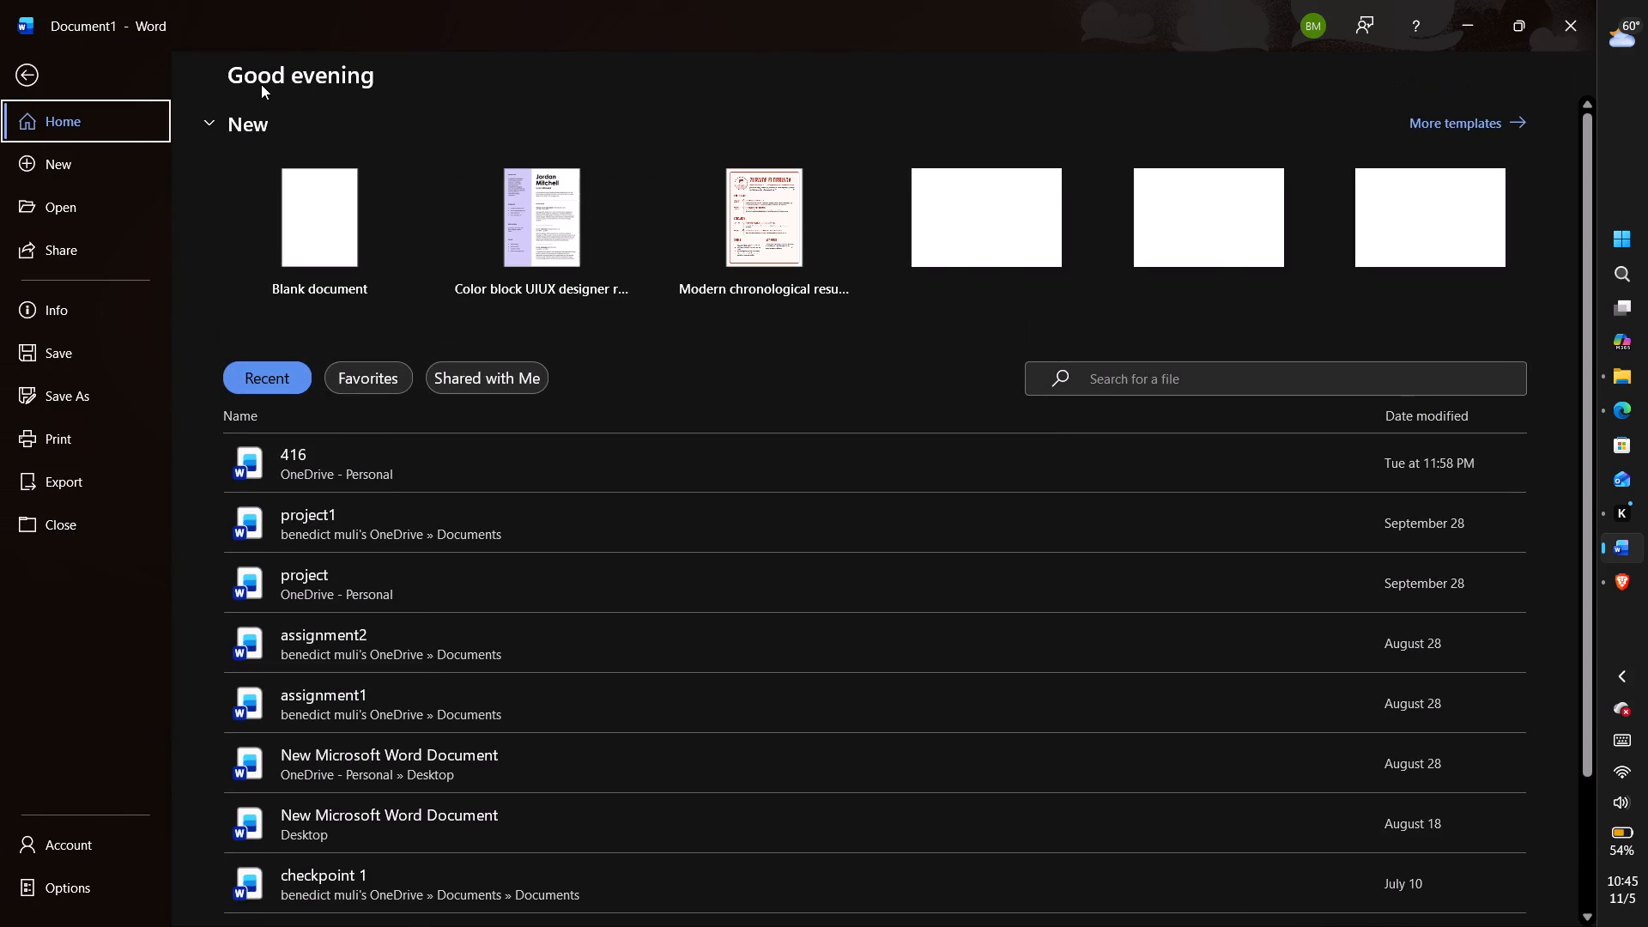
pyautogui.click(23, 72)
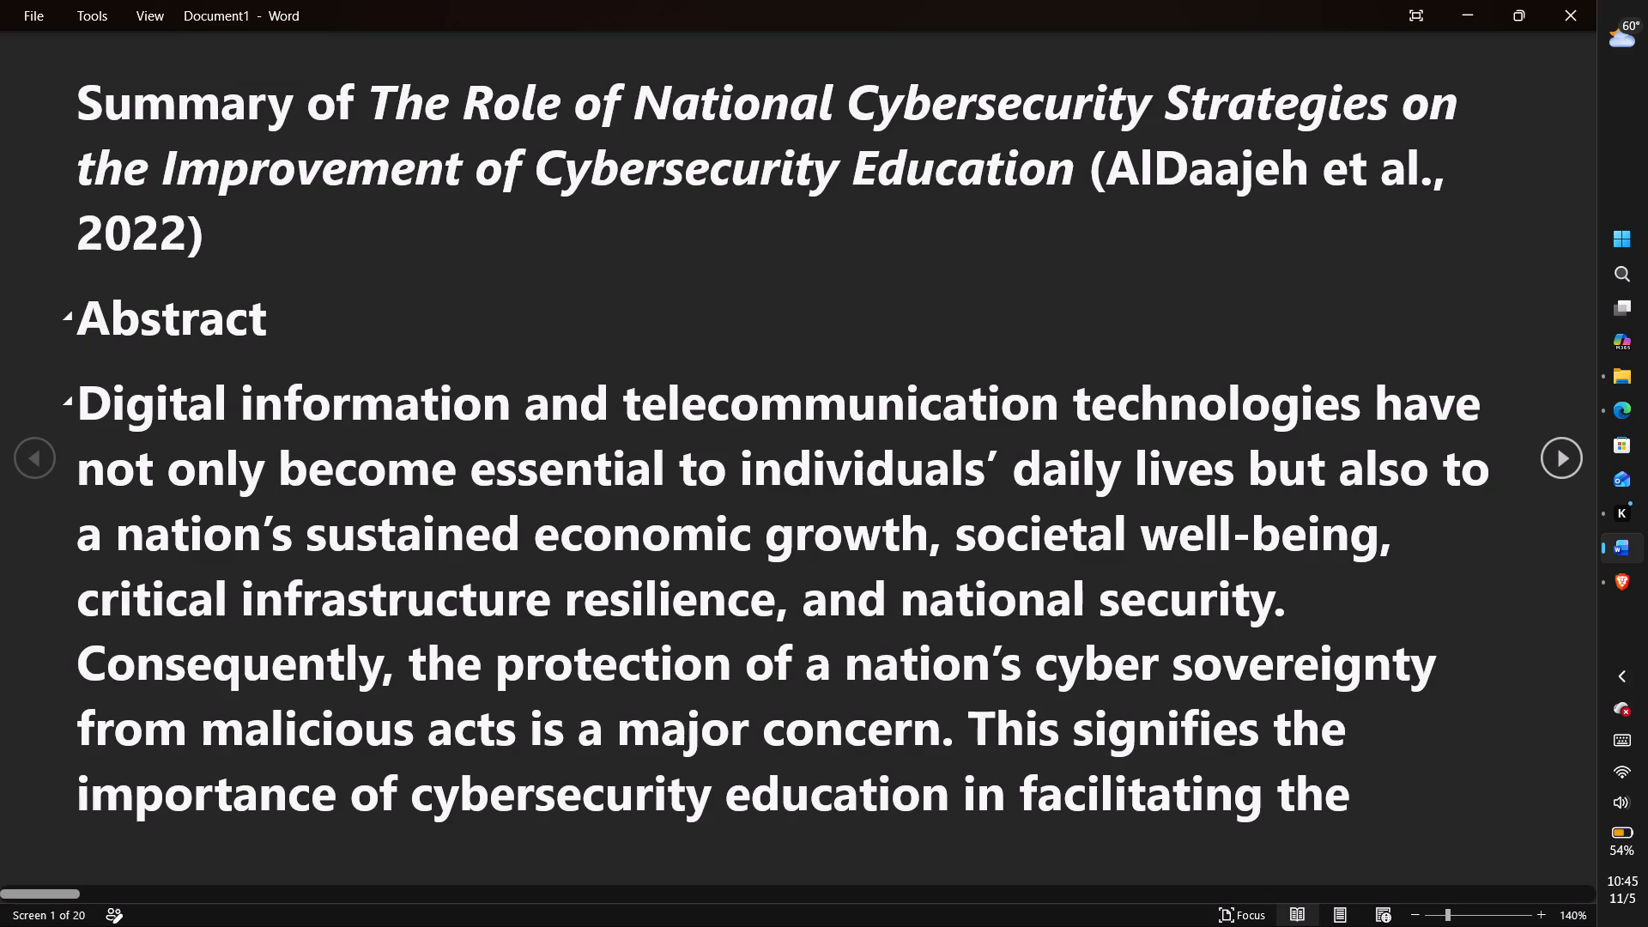
# Switch the document from Read Mode back to Print Layout view.
pyautogui.click(1348, 921)
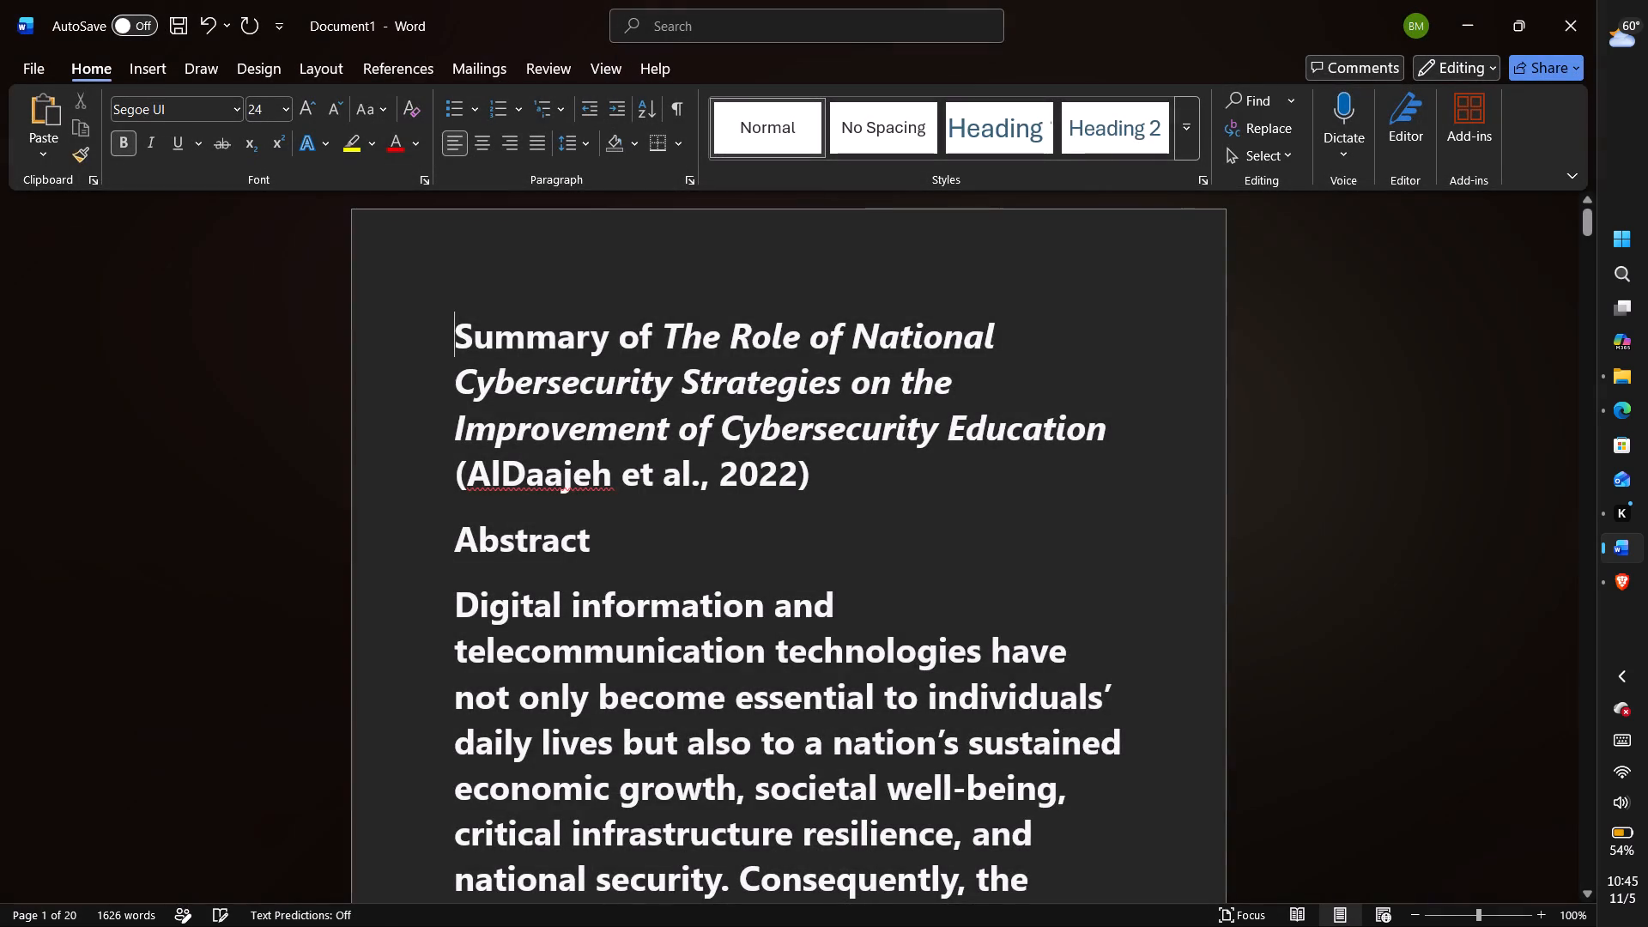
# Look through the pasted abstract and the start of "1. Introduction" in the page layout, returning to the title.
pyautogui.scroll(-3, 697, 460)
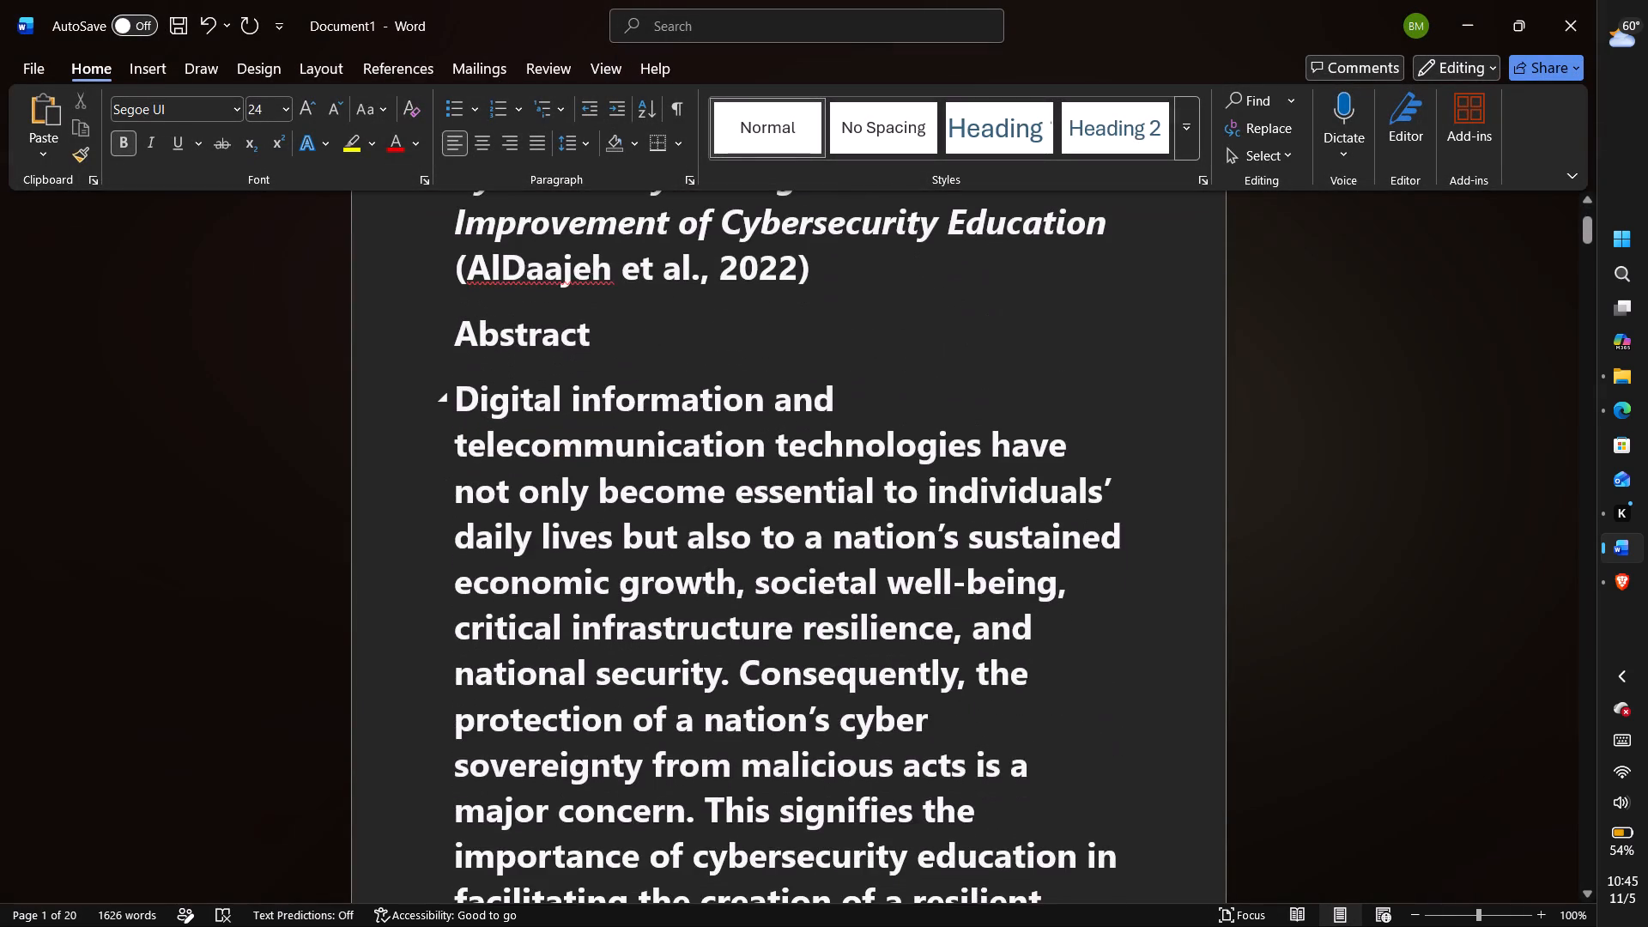
pyautogui.scroll(-20, 697, 460)
pyautogui.scroll(-7, 697, 460)
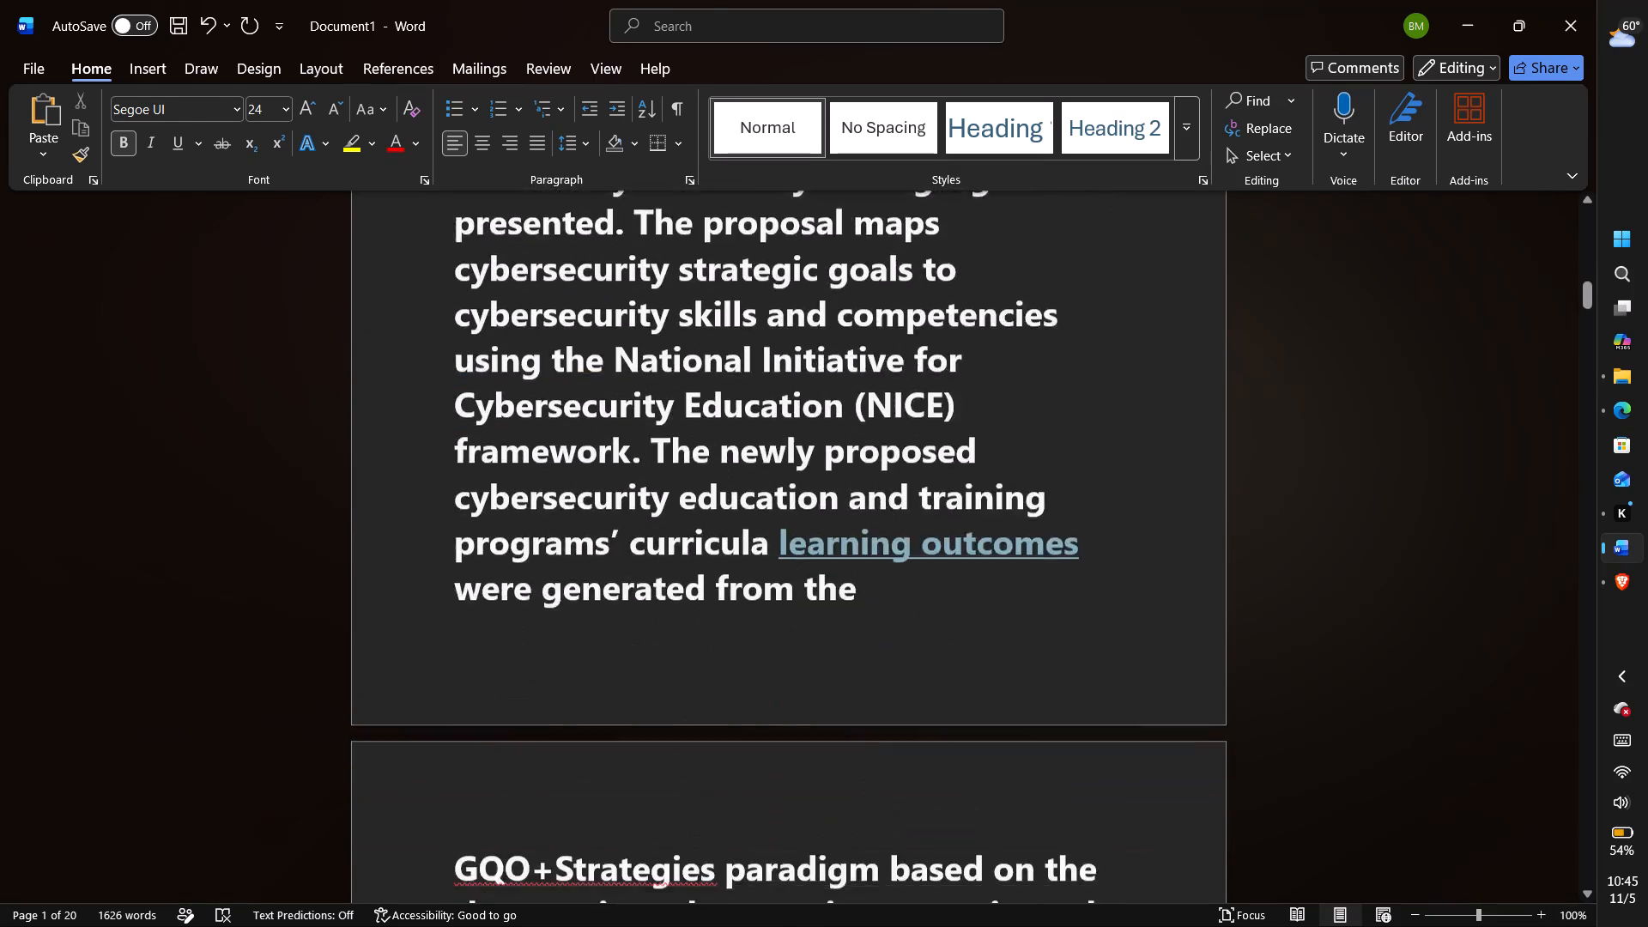
pyautogui.scroll(-17, 700, 460)
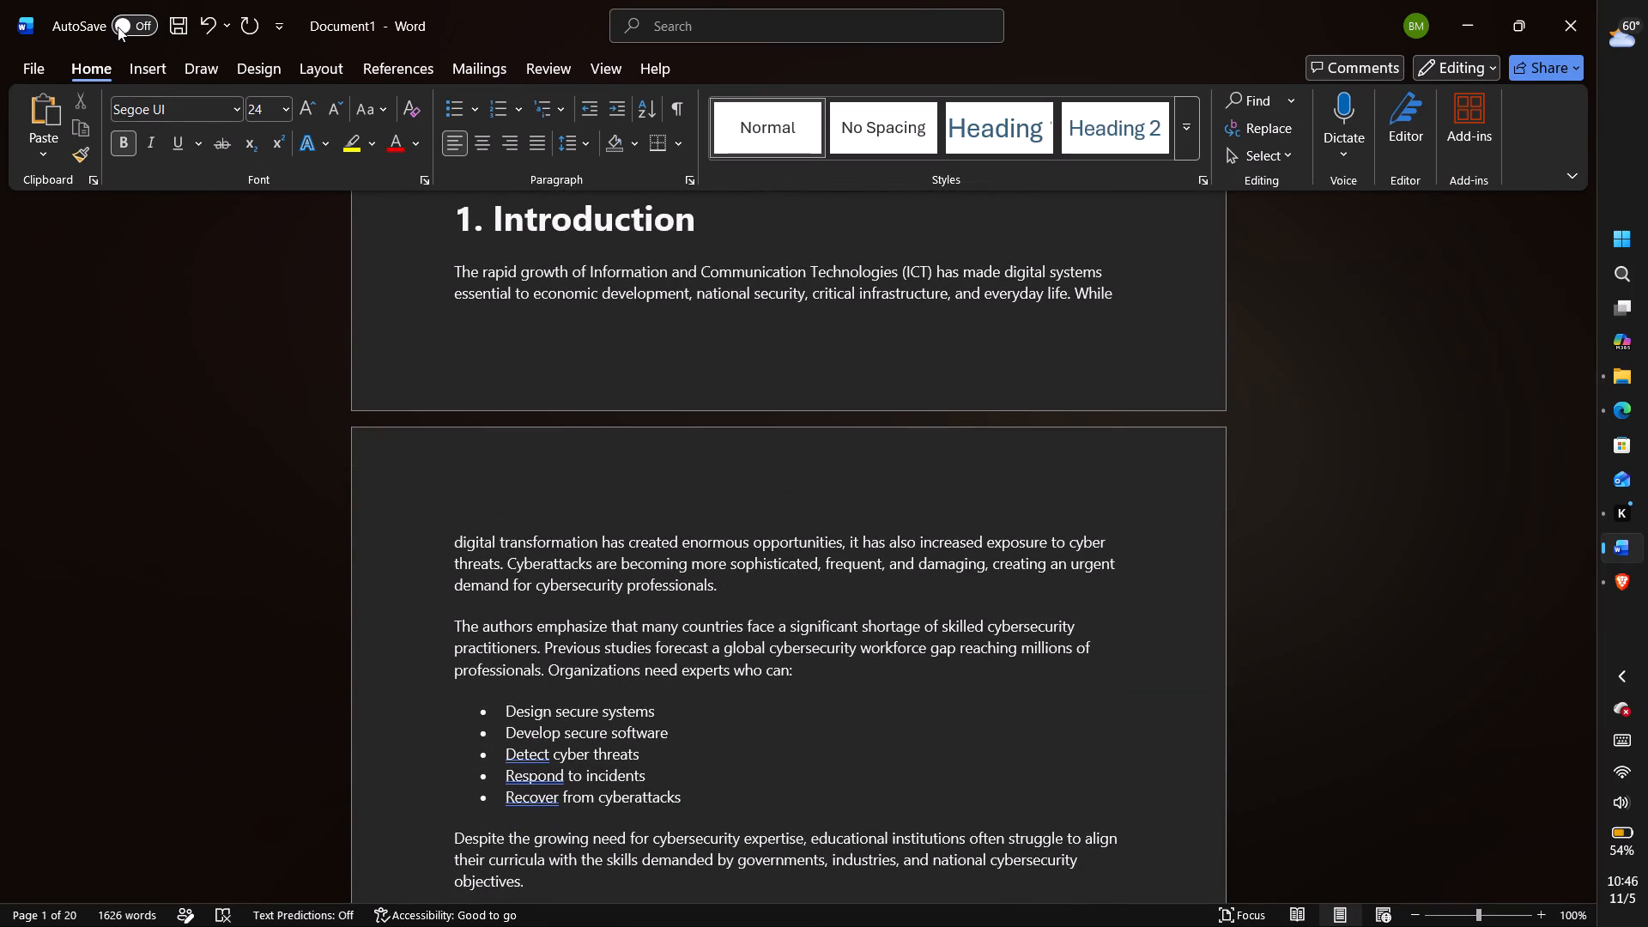
pyautogui.scroll(3, 633, 372)
pyautogui.scroll(20, 623, 282)
pyautogui.scroll(10, 623, 282)
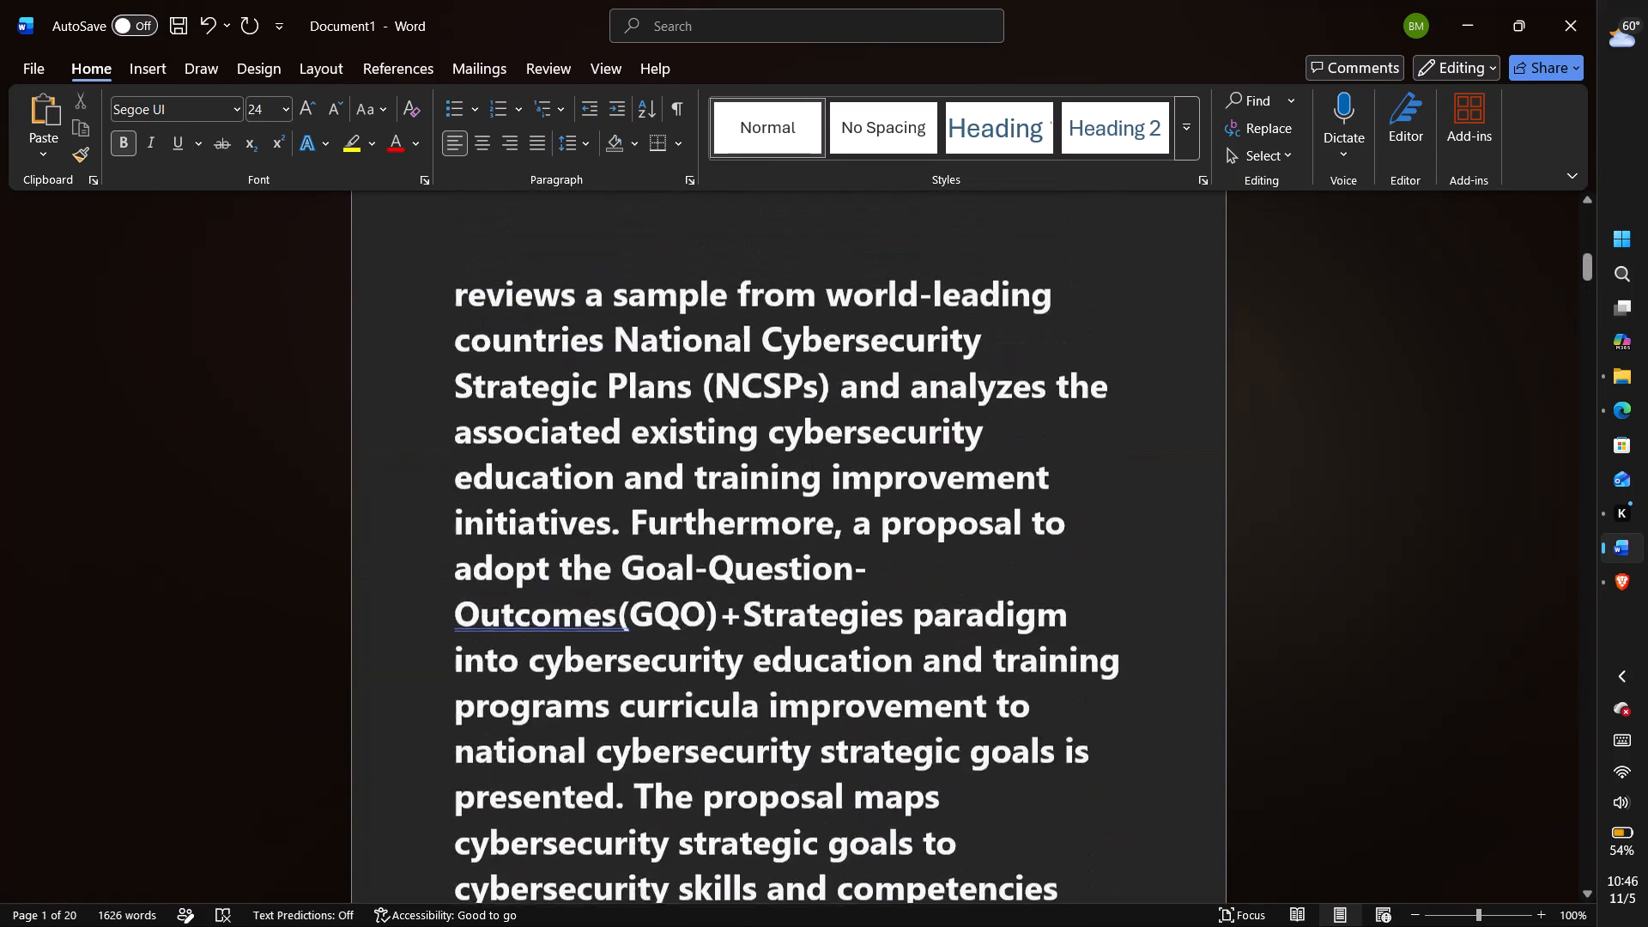
pyautogui.scroll(13, 623, 282)
pyautogui.scroll(14, 623, 282)
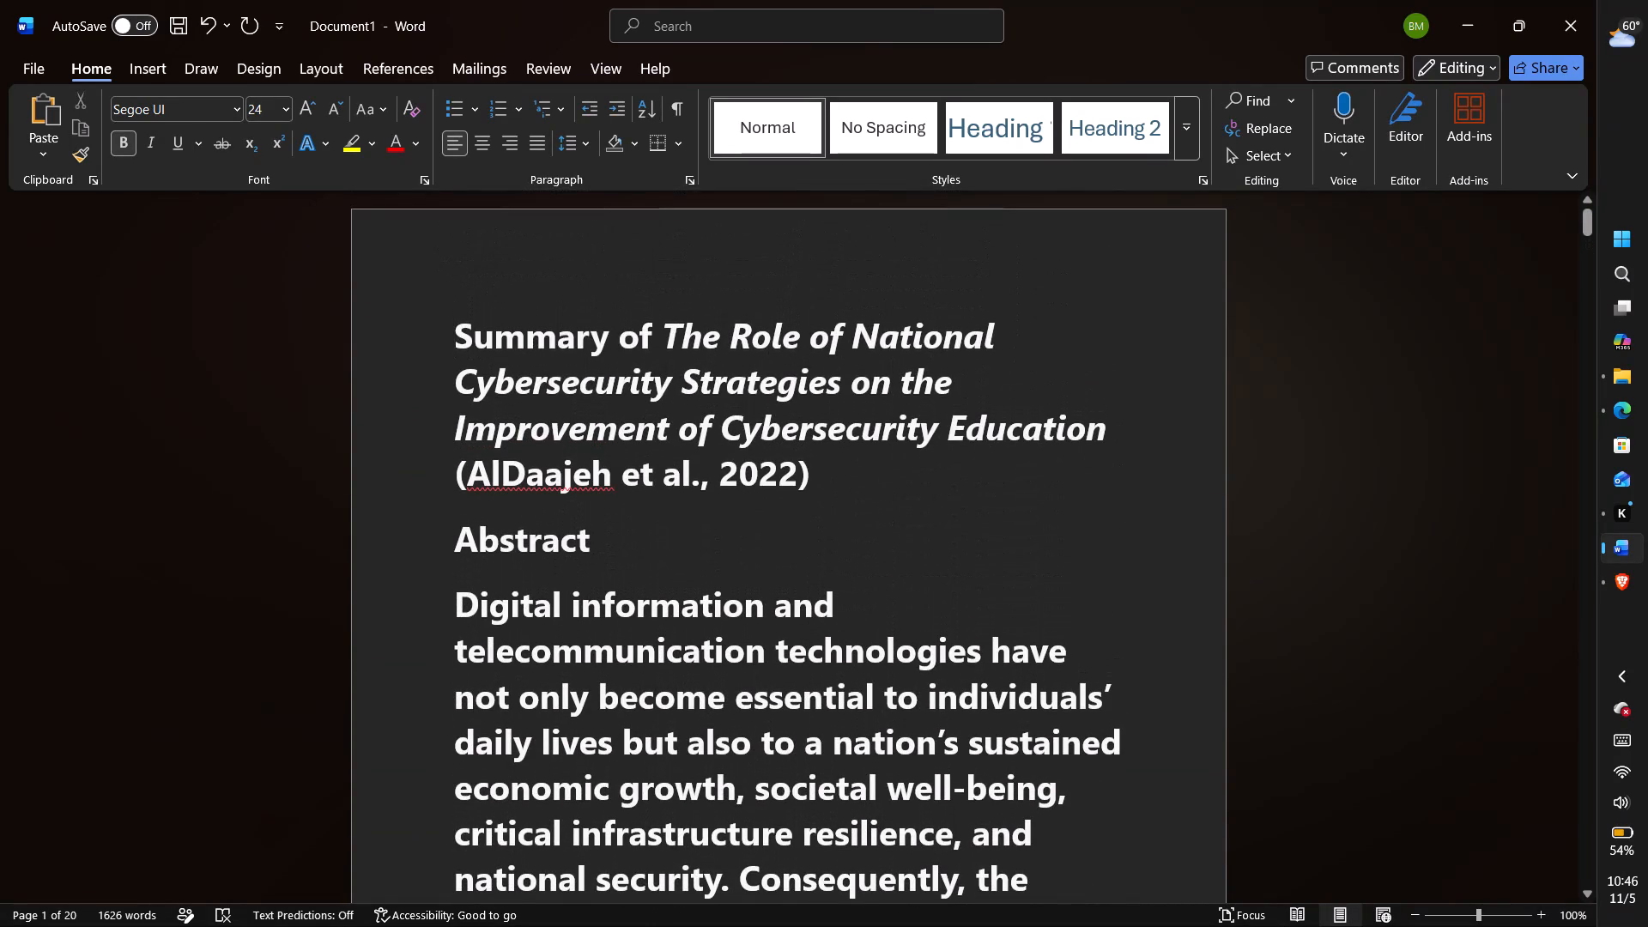
# Open the first page's header for editing and enter the student registration number in capitals.
pyautogui.click(558, 233)
pyautogui.tripleClick(558, 233)
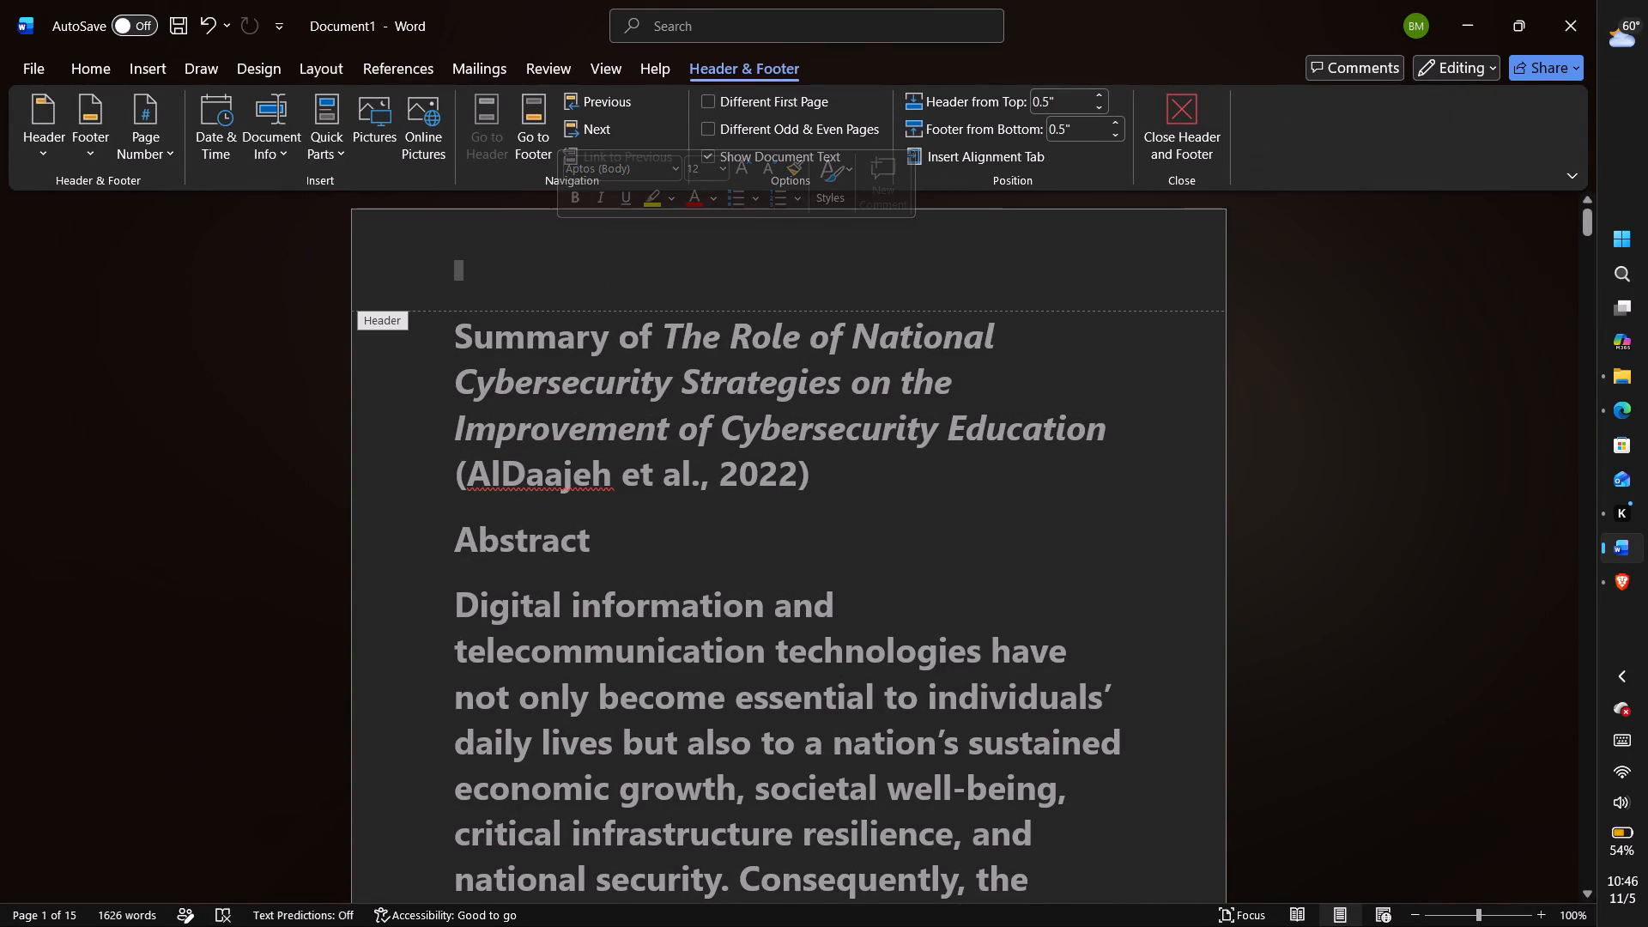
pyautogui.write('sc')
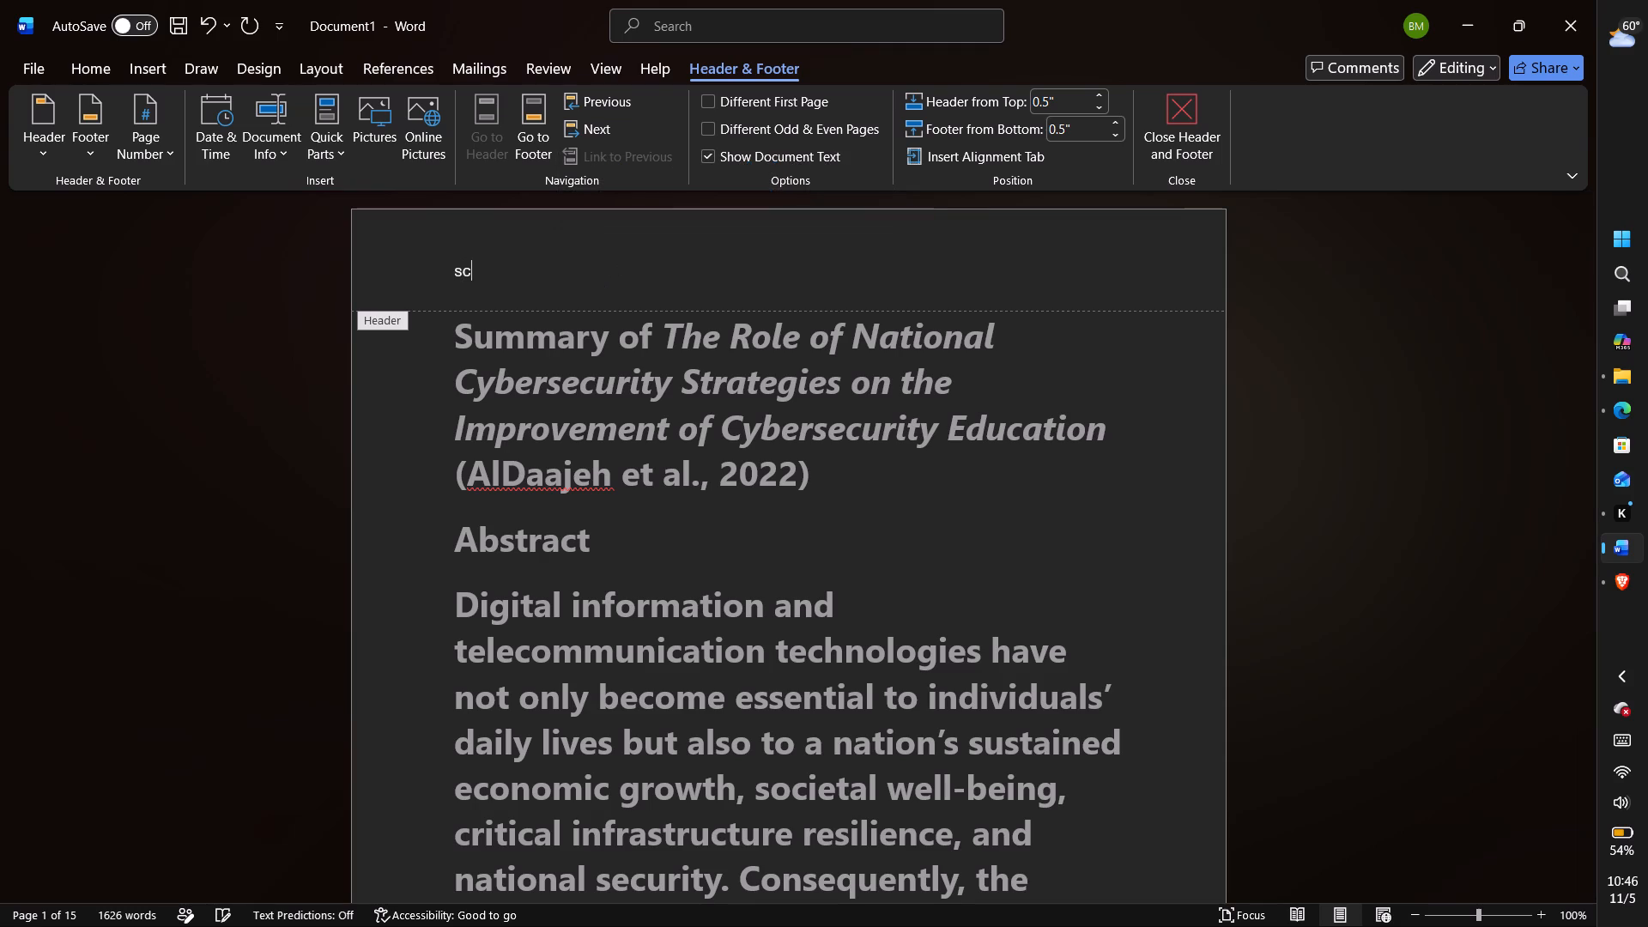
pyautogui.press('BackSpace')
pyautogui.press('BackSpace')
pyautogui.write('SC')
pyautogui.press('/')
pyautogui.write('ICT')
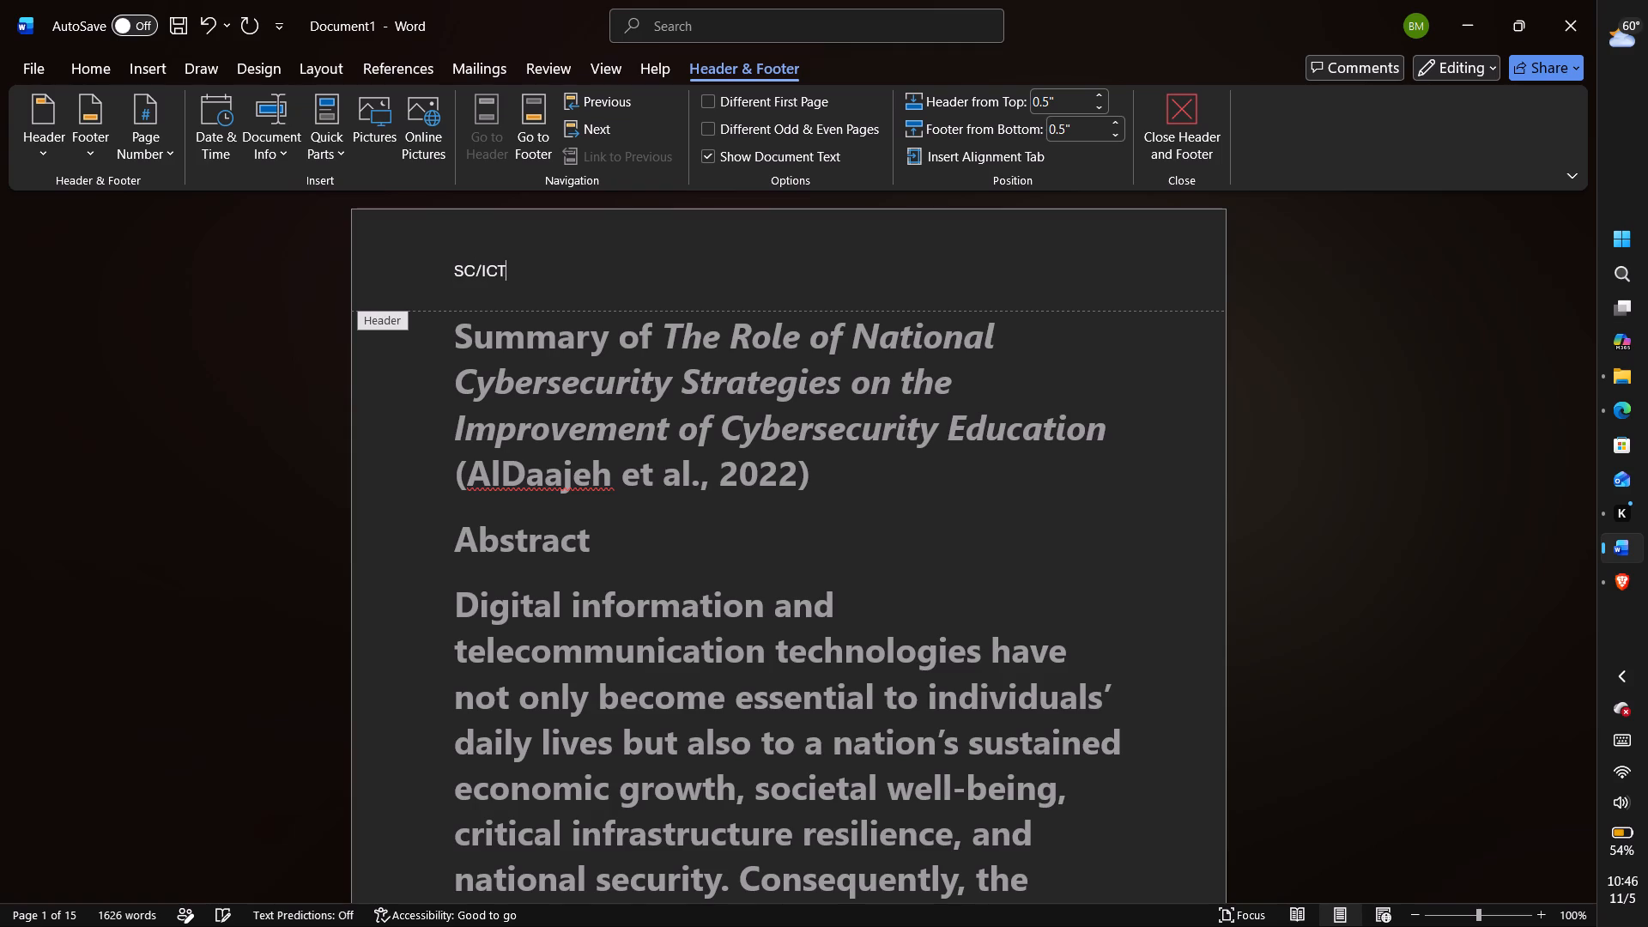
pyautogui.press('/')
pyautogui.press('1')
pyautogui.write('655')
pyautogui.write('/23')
# Add the student's first and last name after the registration number in the header, separated by a space.
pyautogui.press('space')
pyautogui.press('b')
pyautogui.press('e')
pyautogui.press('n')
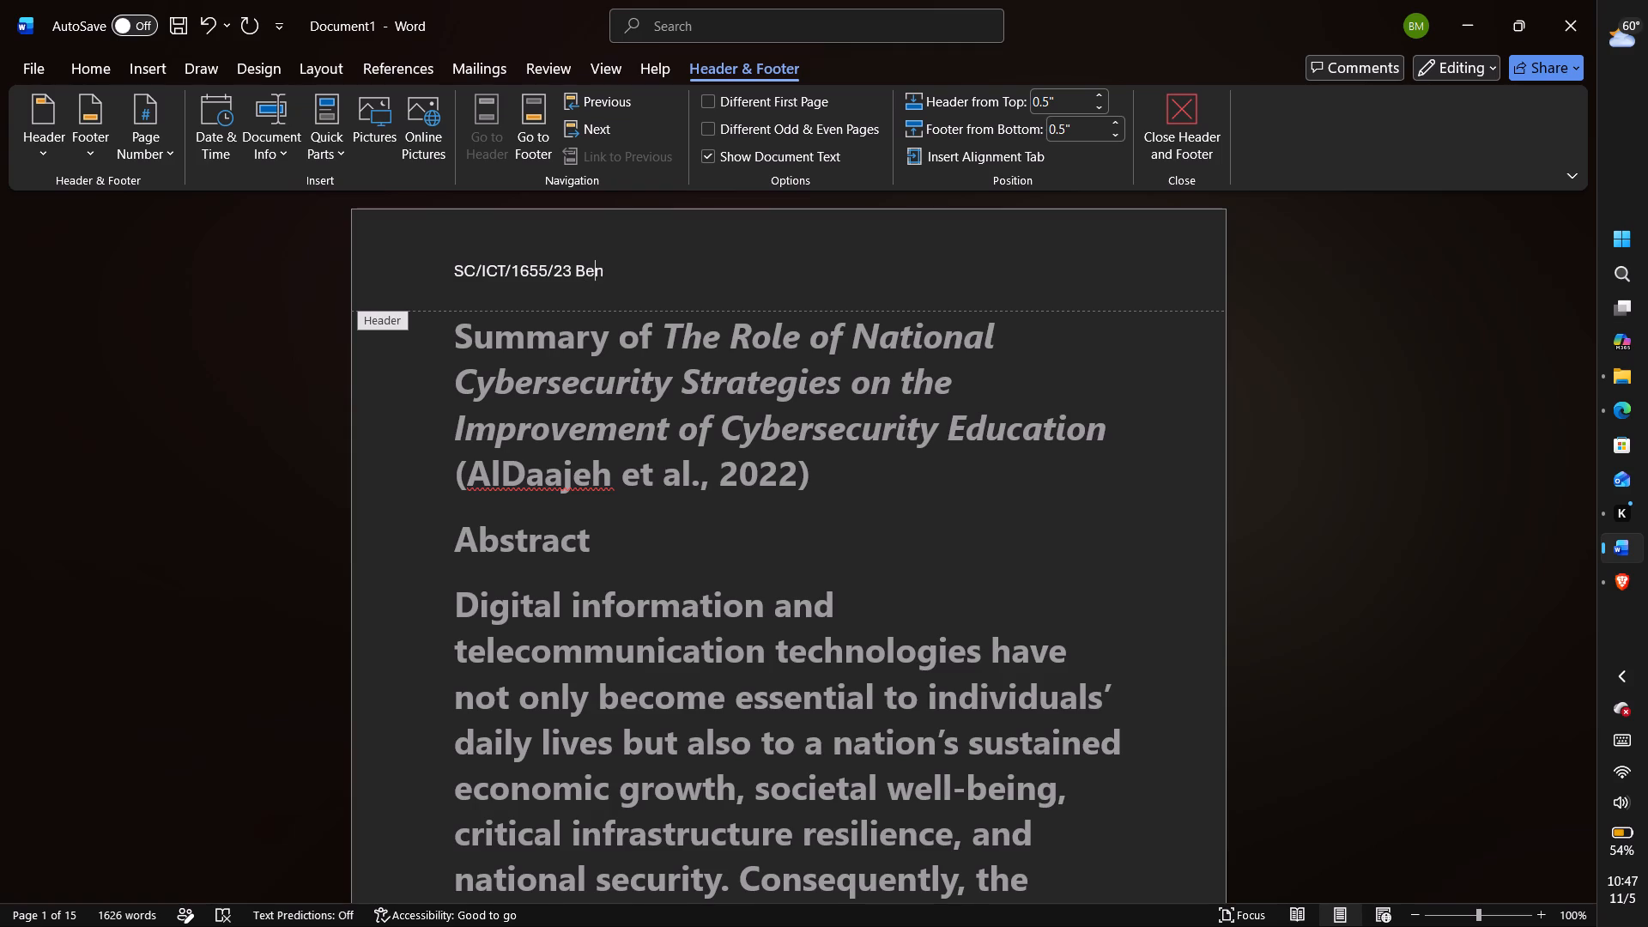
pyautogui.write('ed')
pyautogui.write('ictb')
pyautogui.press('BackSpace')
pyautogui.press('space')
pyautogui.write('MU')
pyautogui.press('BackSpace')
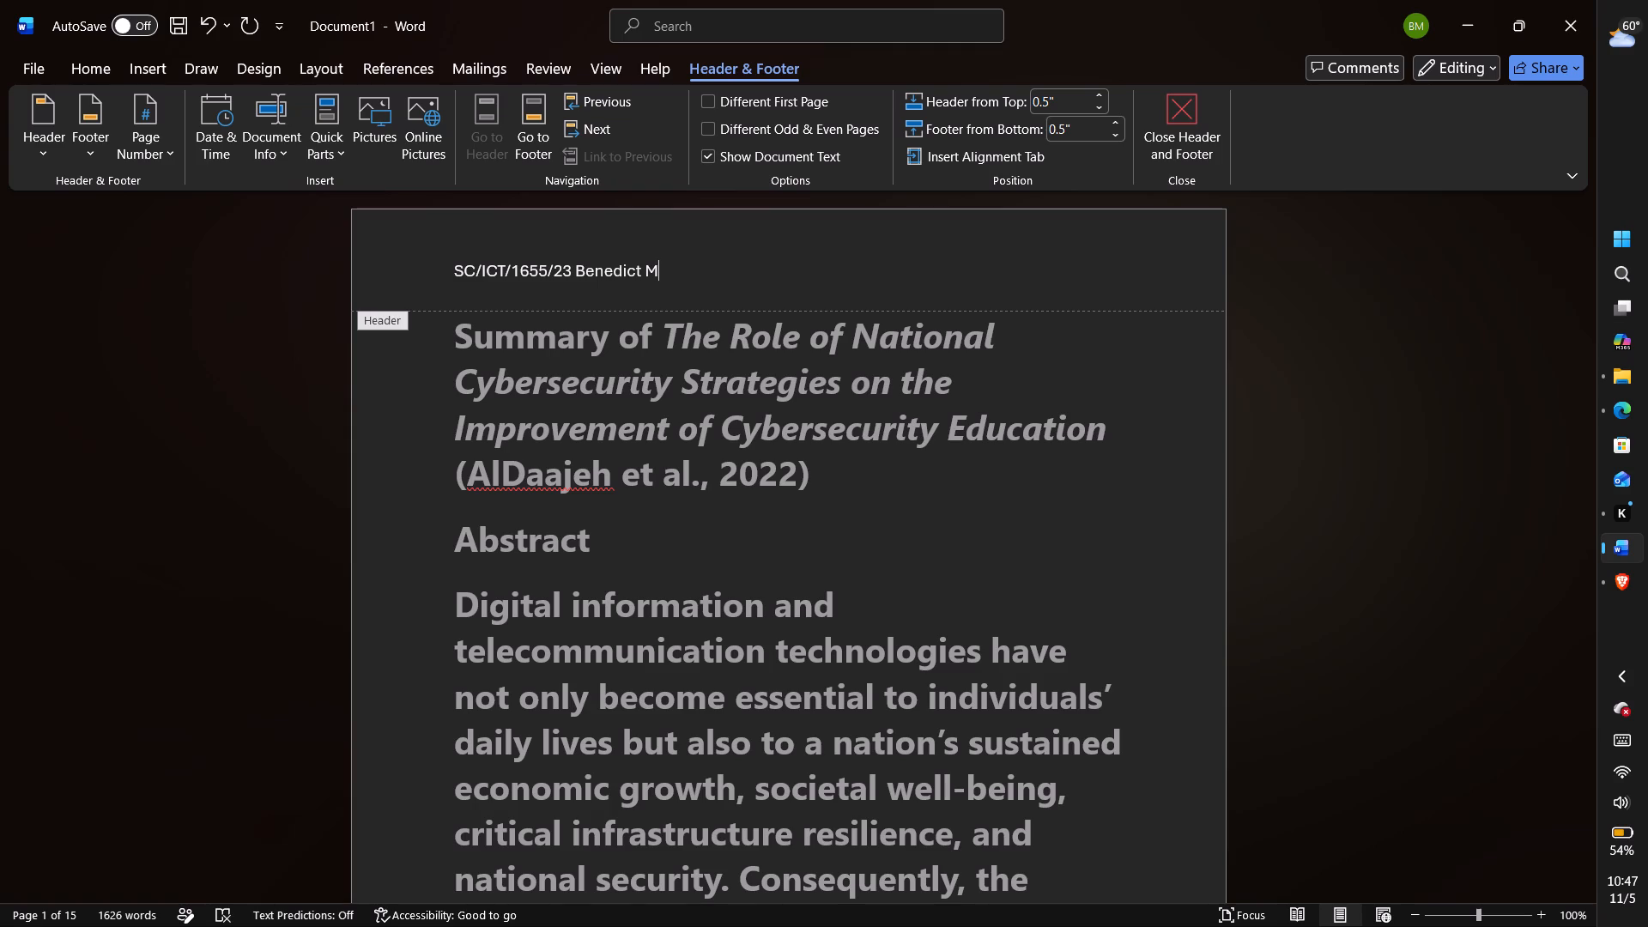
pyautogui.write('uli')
# Save the document to the personal OneDrive as a Word document named "seminar paper".
pyautogui.click(45, 60)
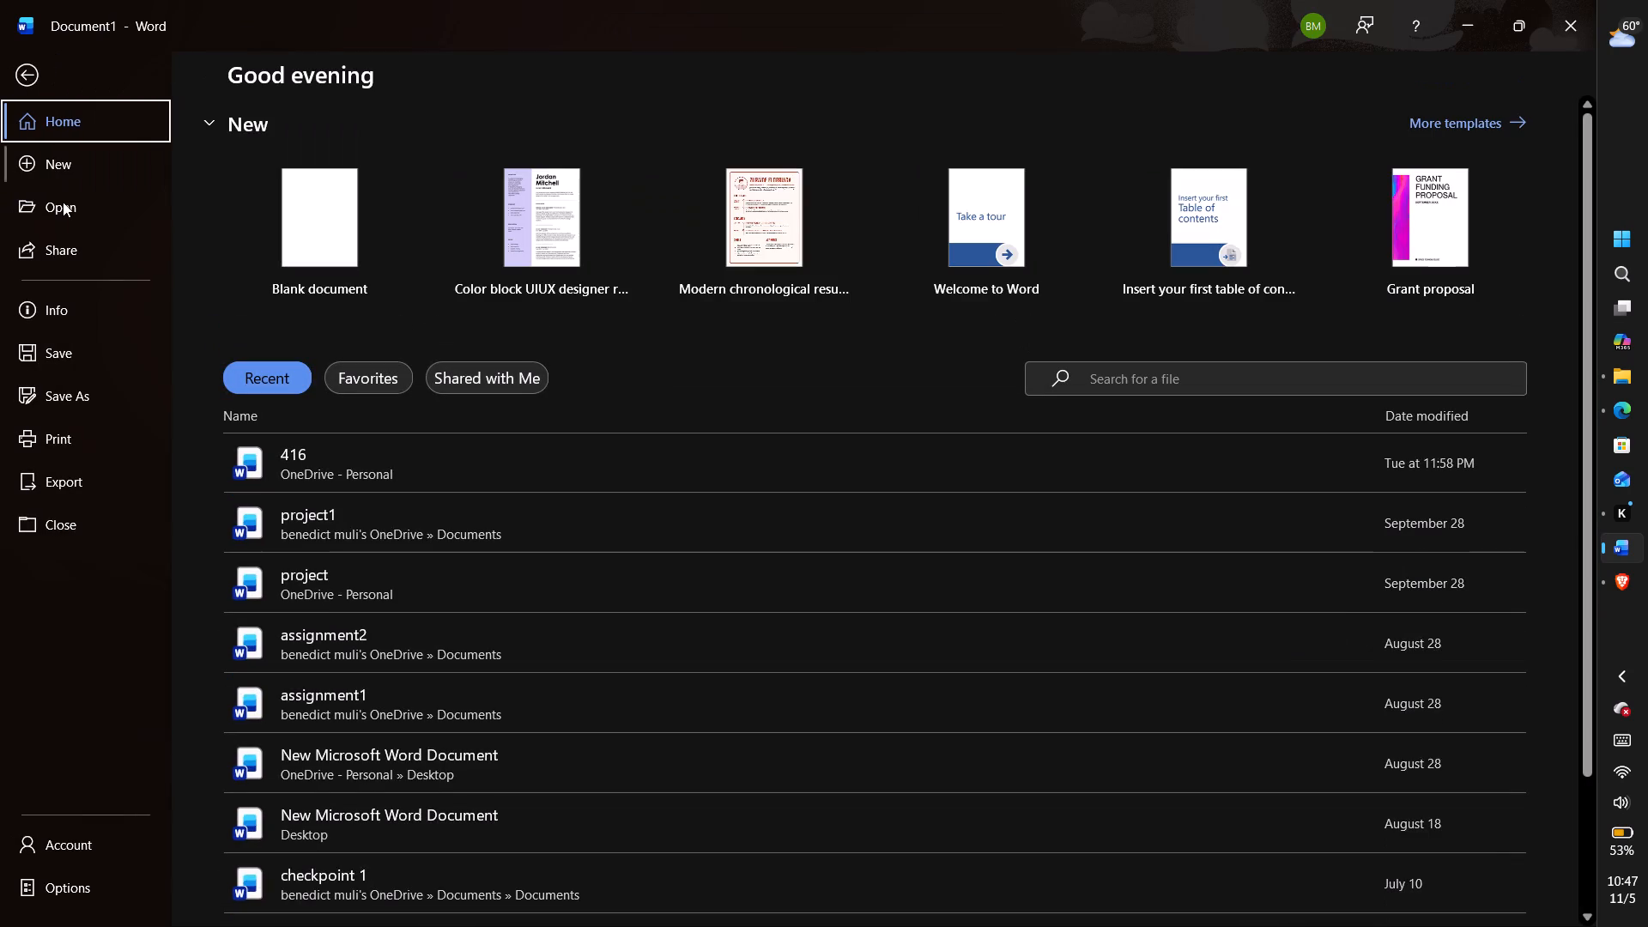
pyautogui.click(72, 397)
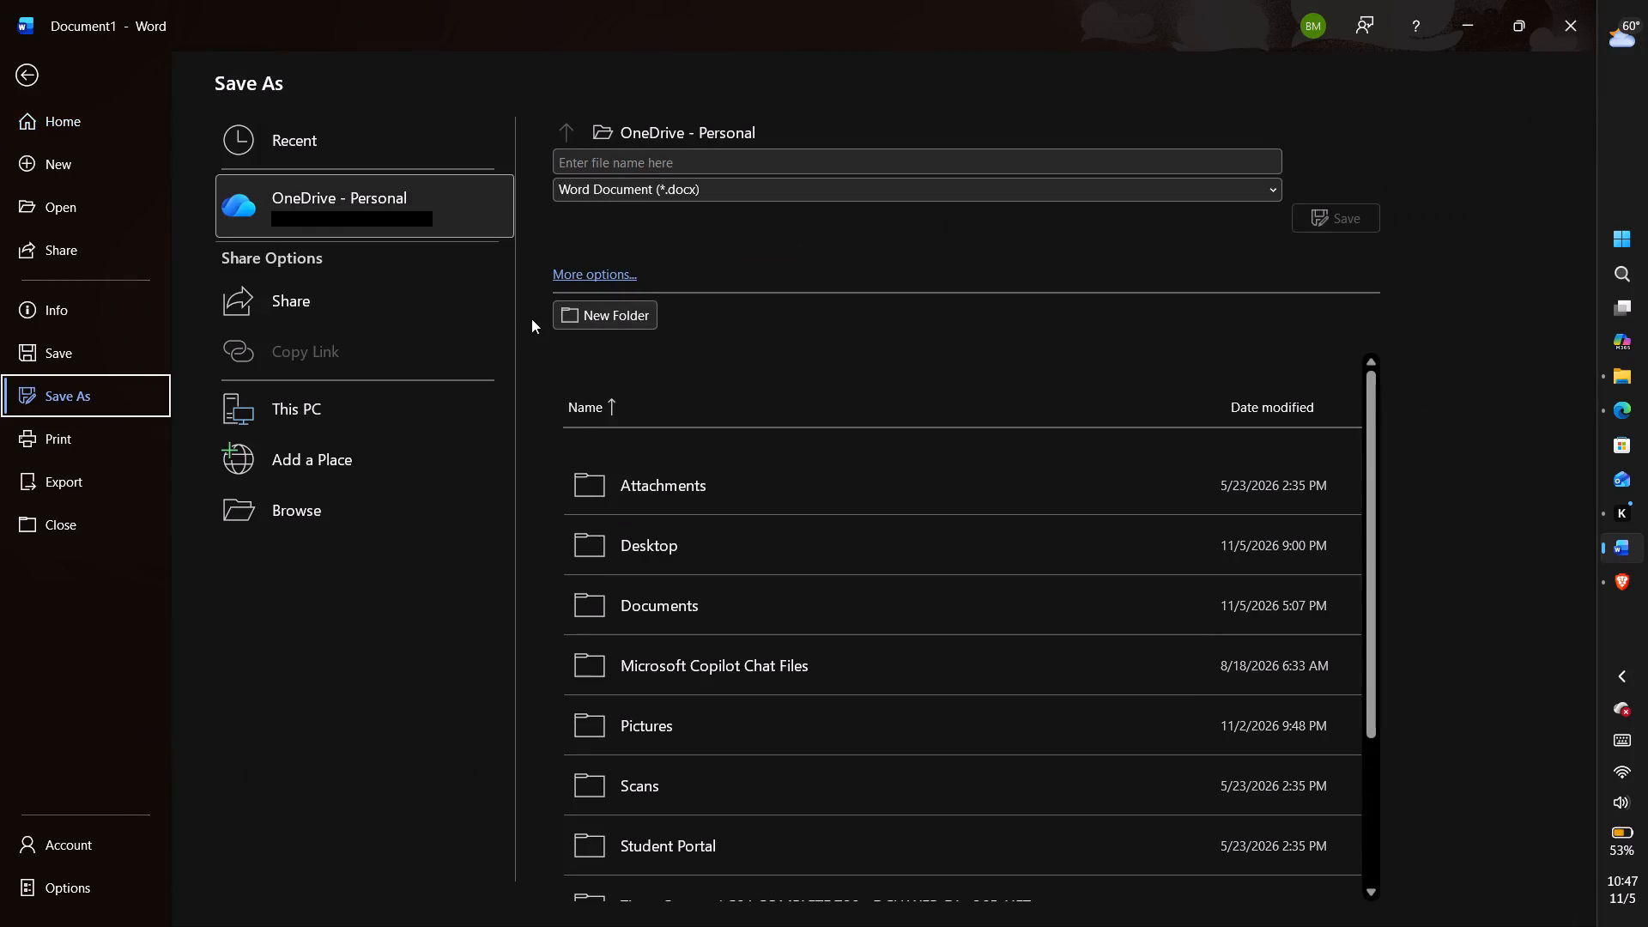
pyautogui.click(650, 154)
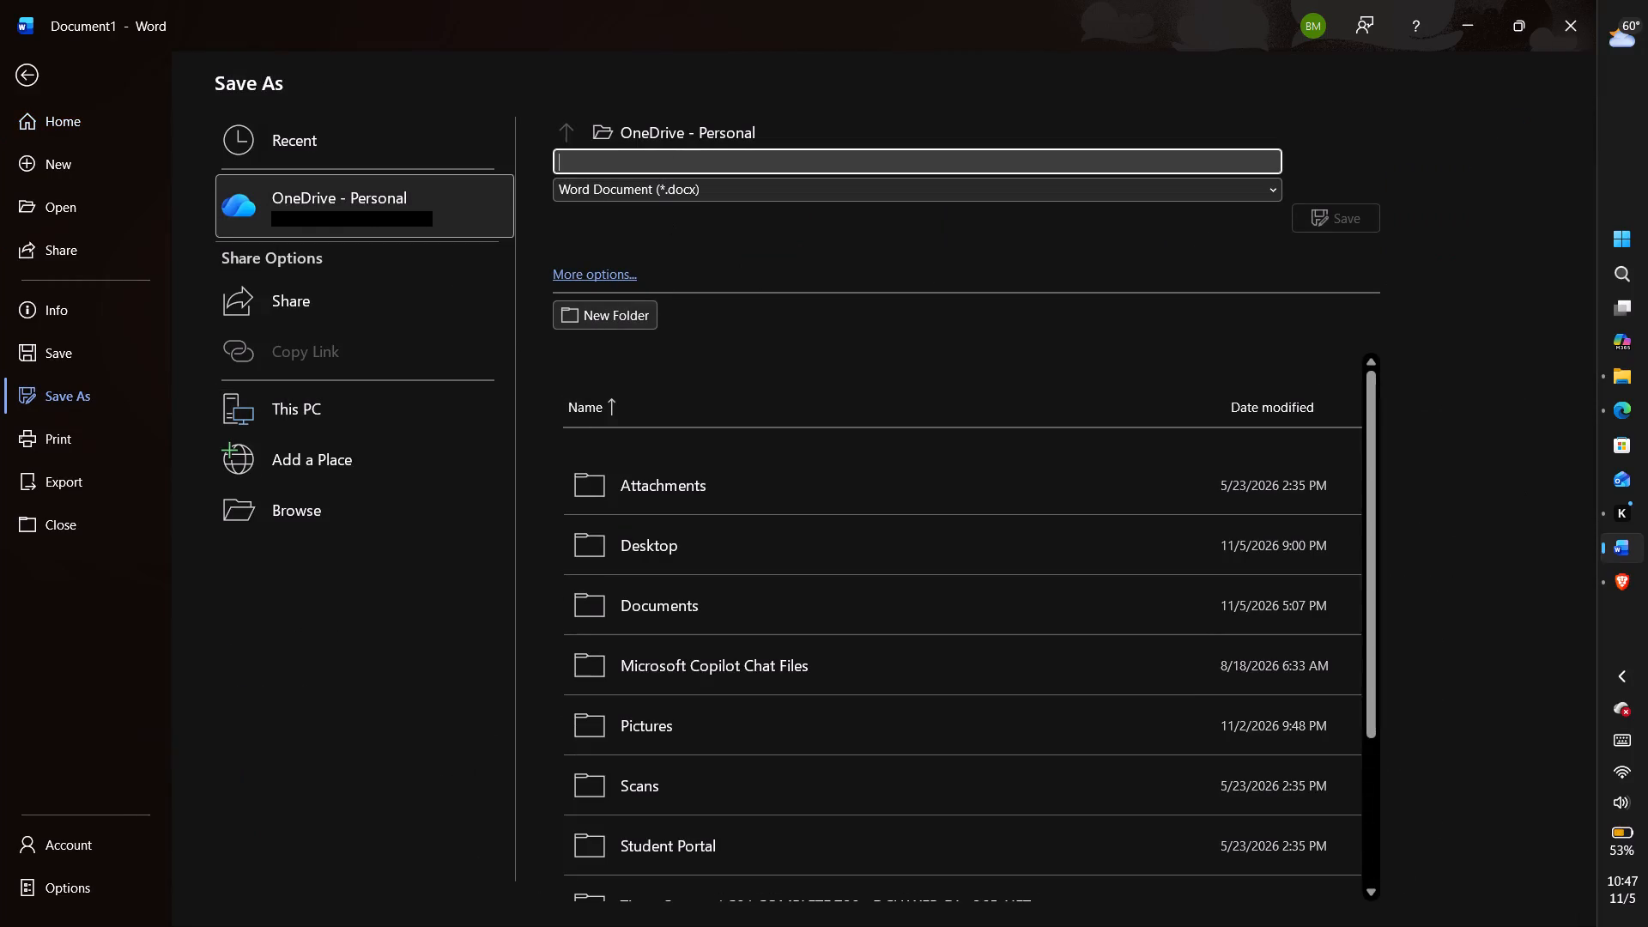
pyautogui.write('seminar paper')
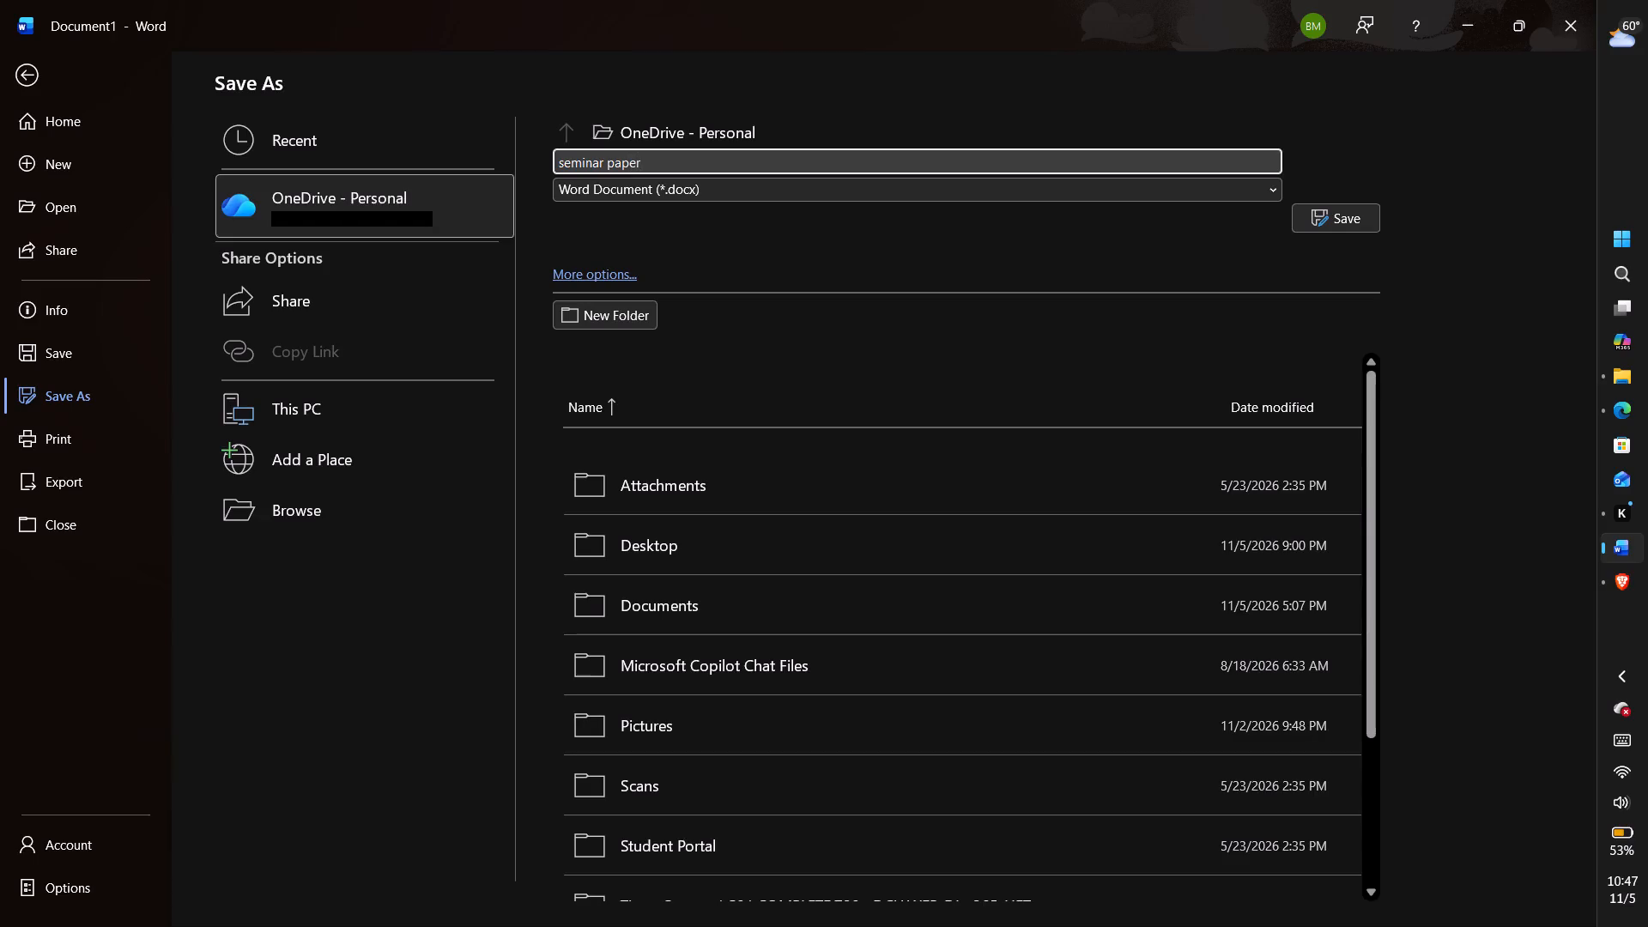
pyautogui.click(1363, 226)
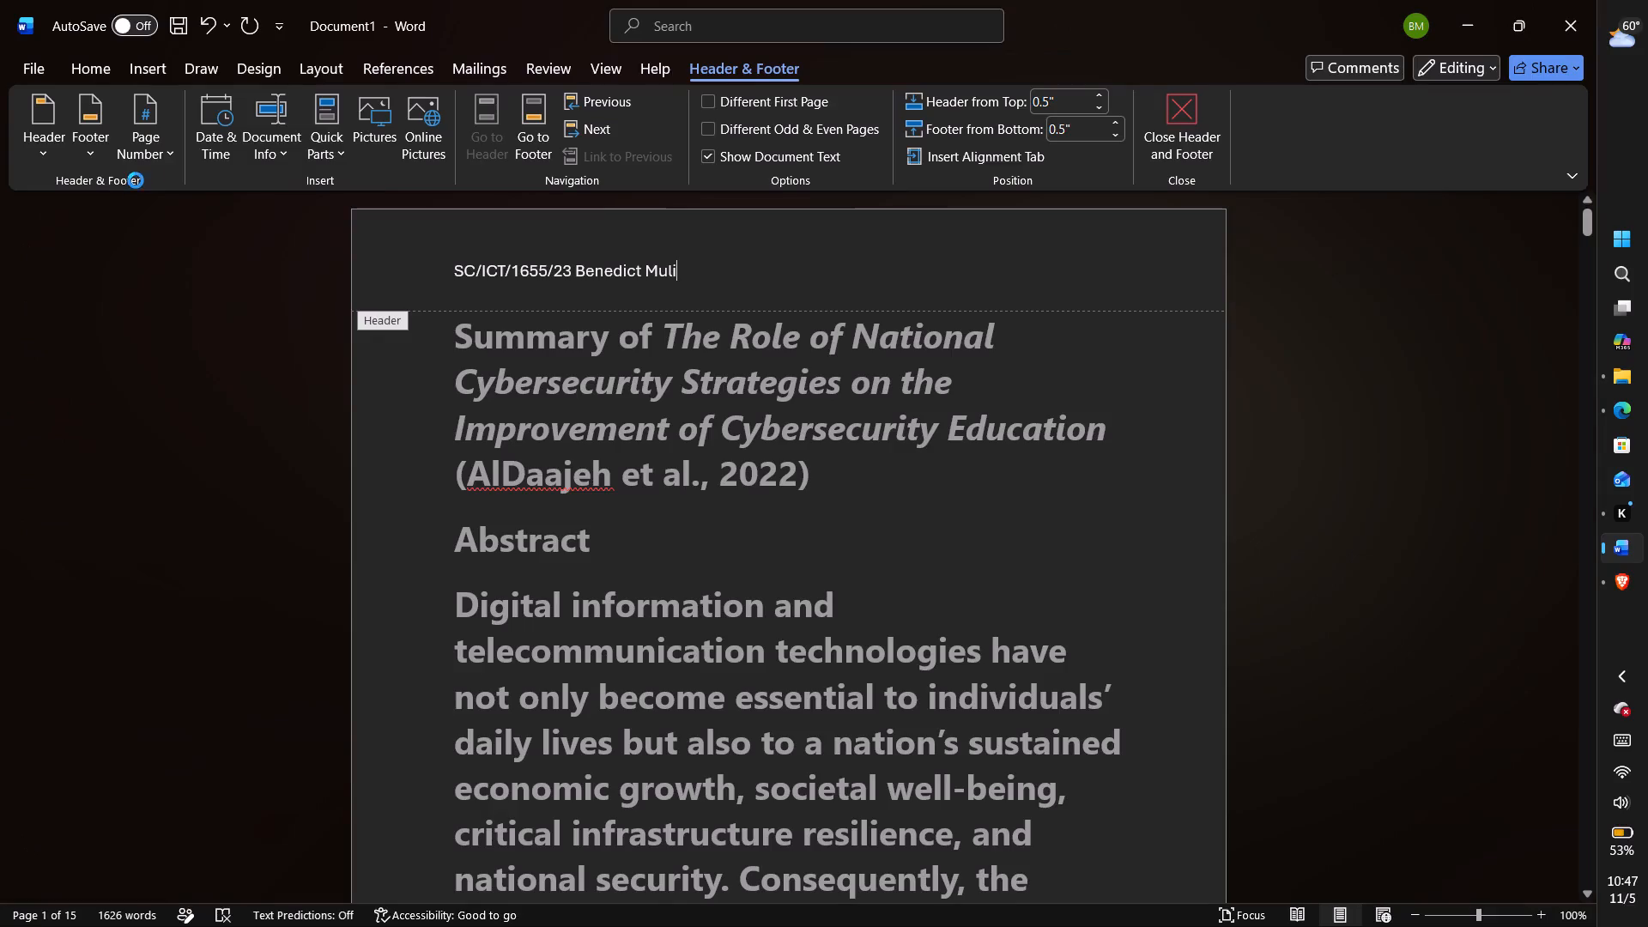
# Browse for the recent PDF "Web Security Research Document" and open it, converting it to an editable Word document.
pyautogui.click(40, 60)
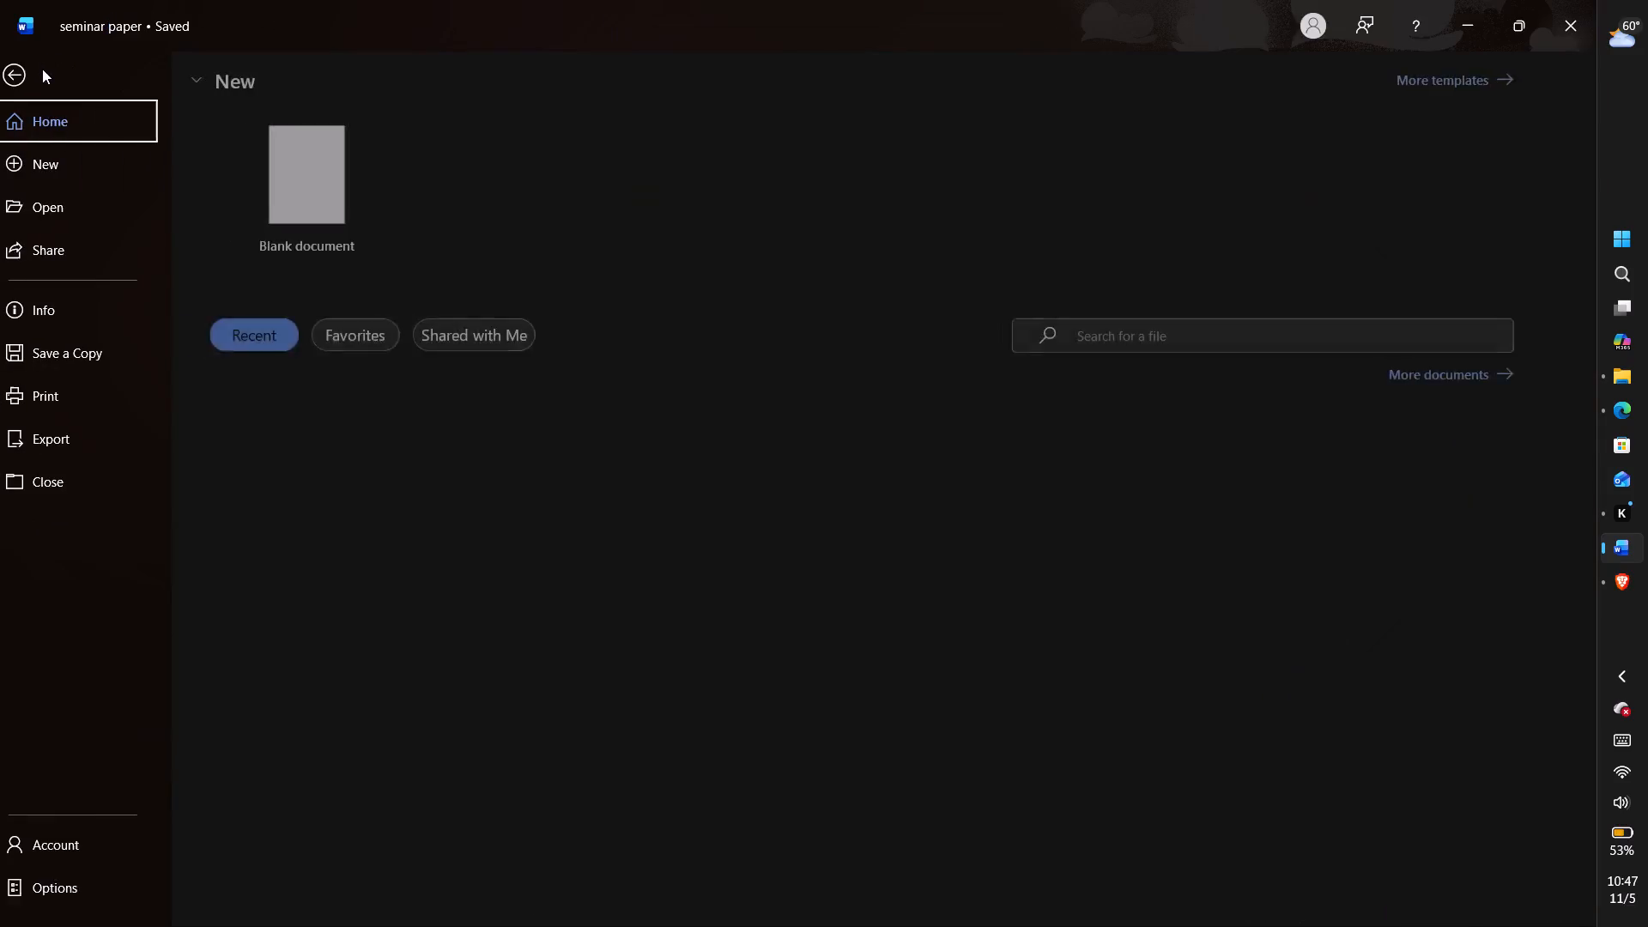
pyautogui.click(78, 209)
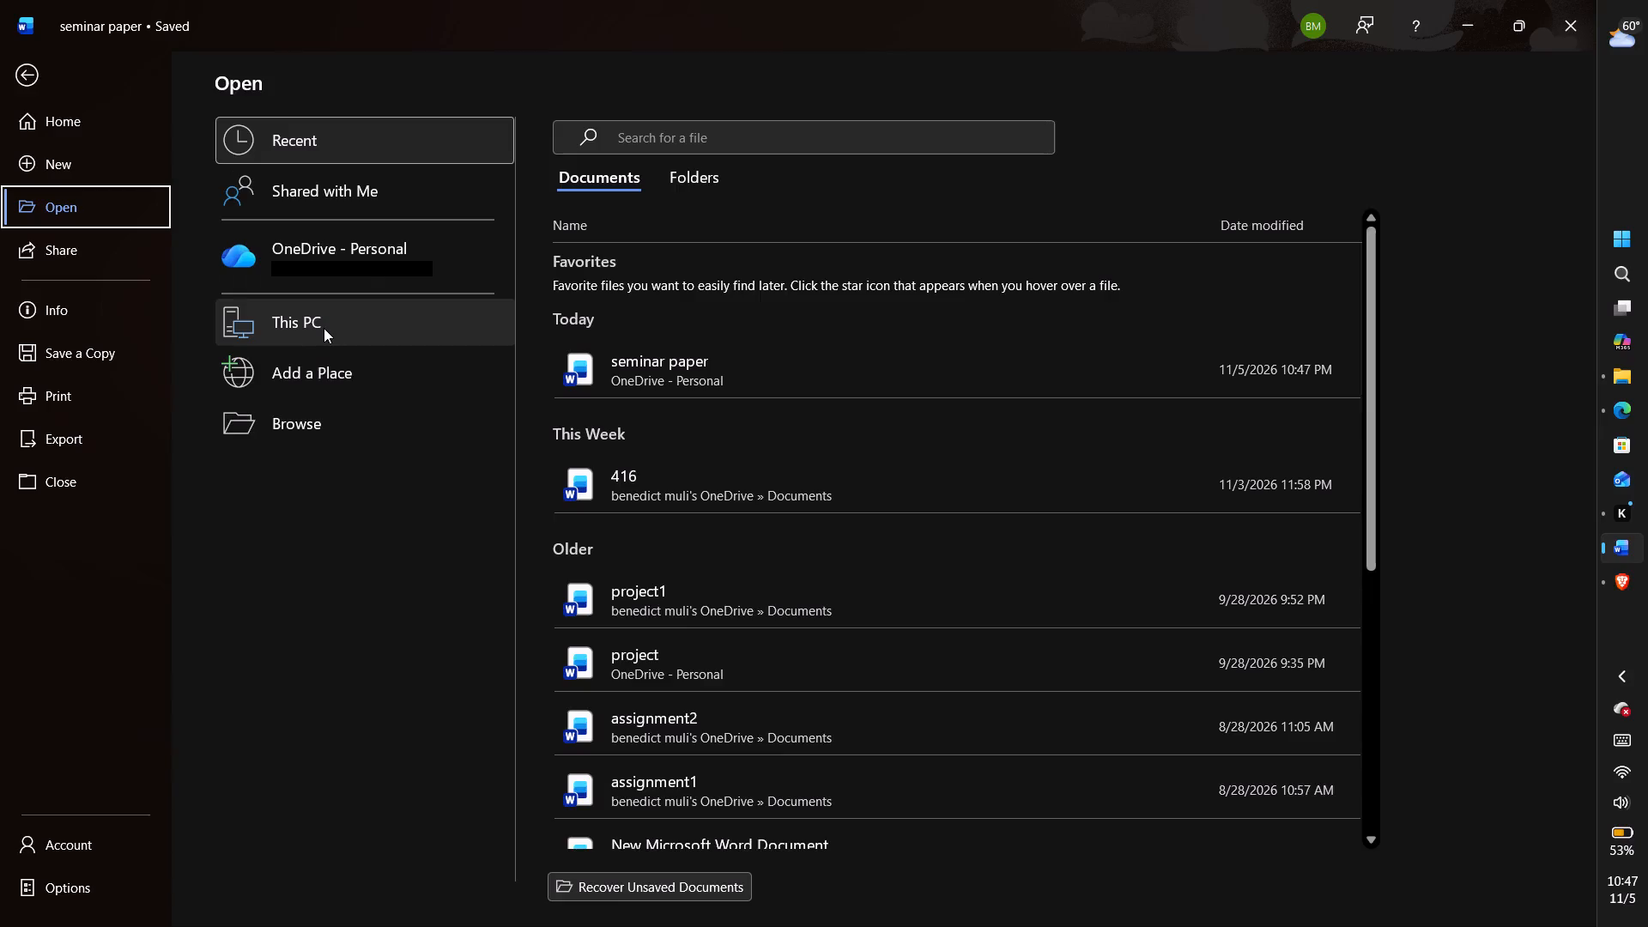
pyautogui.click(324, 328)
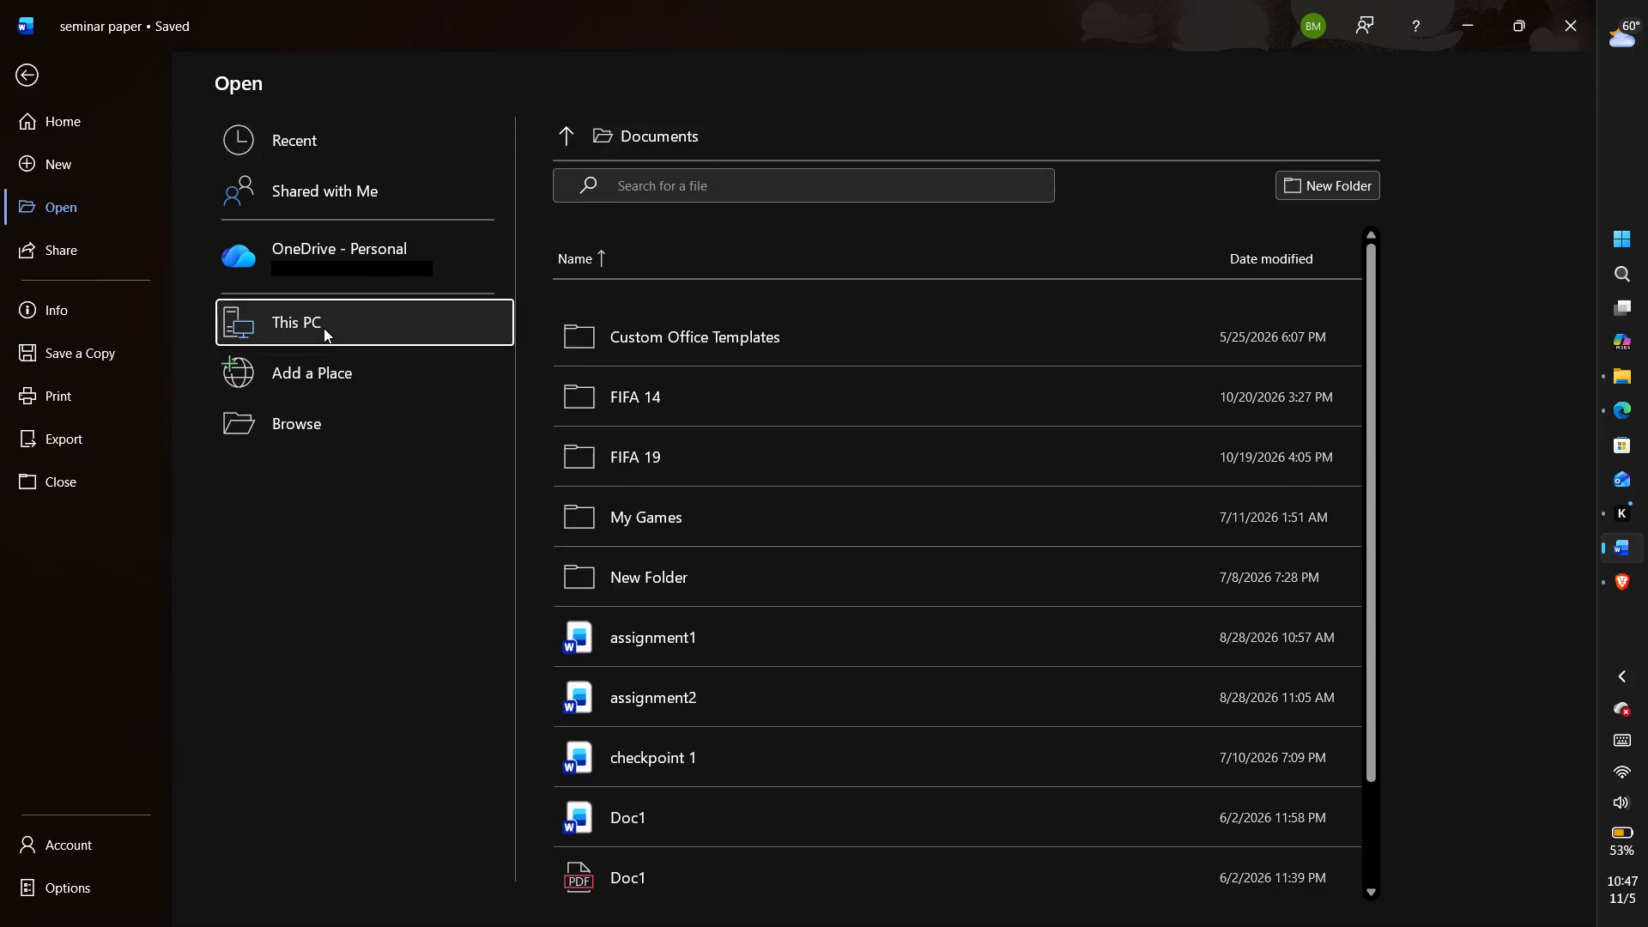
pyautogui.scroll(-5, 681, 298)
pyautogui.scroll(5, 681, 306)
pyautogui.click(303, 415)
pyautogui.click(324, 424)
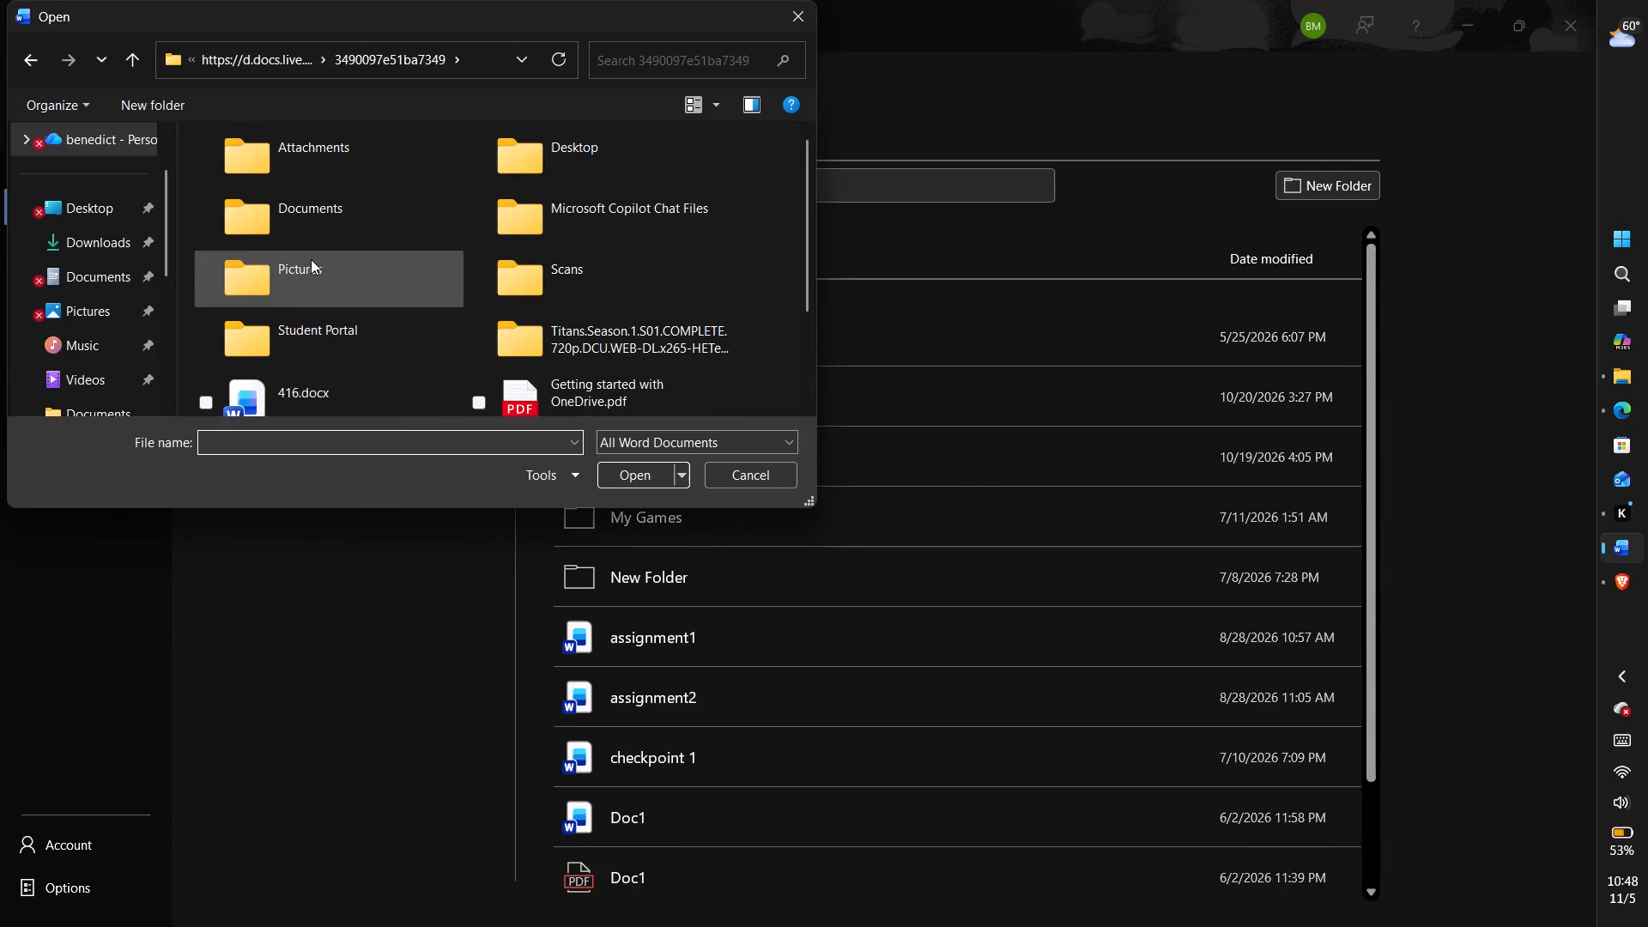
pyautogui.scroll(3, 331, 232)
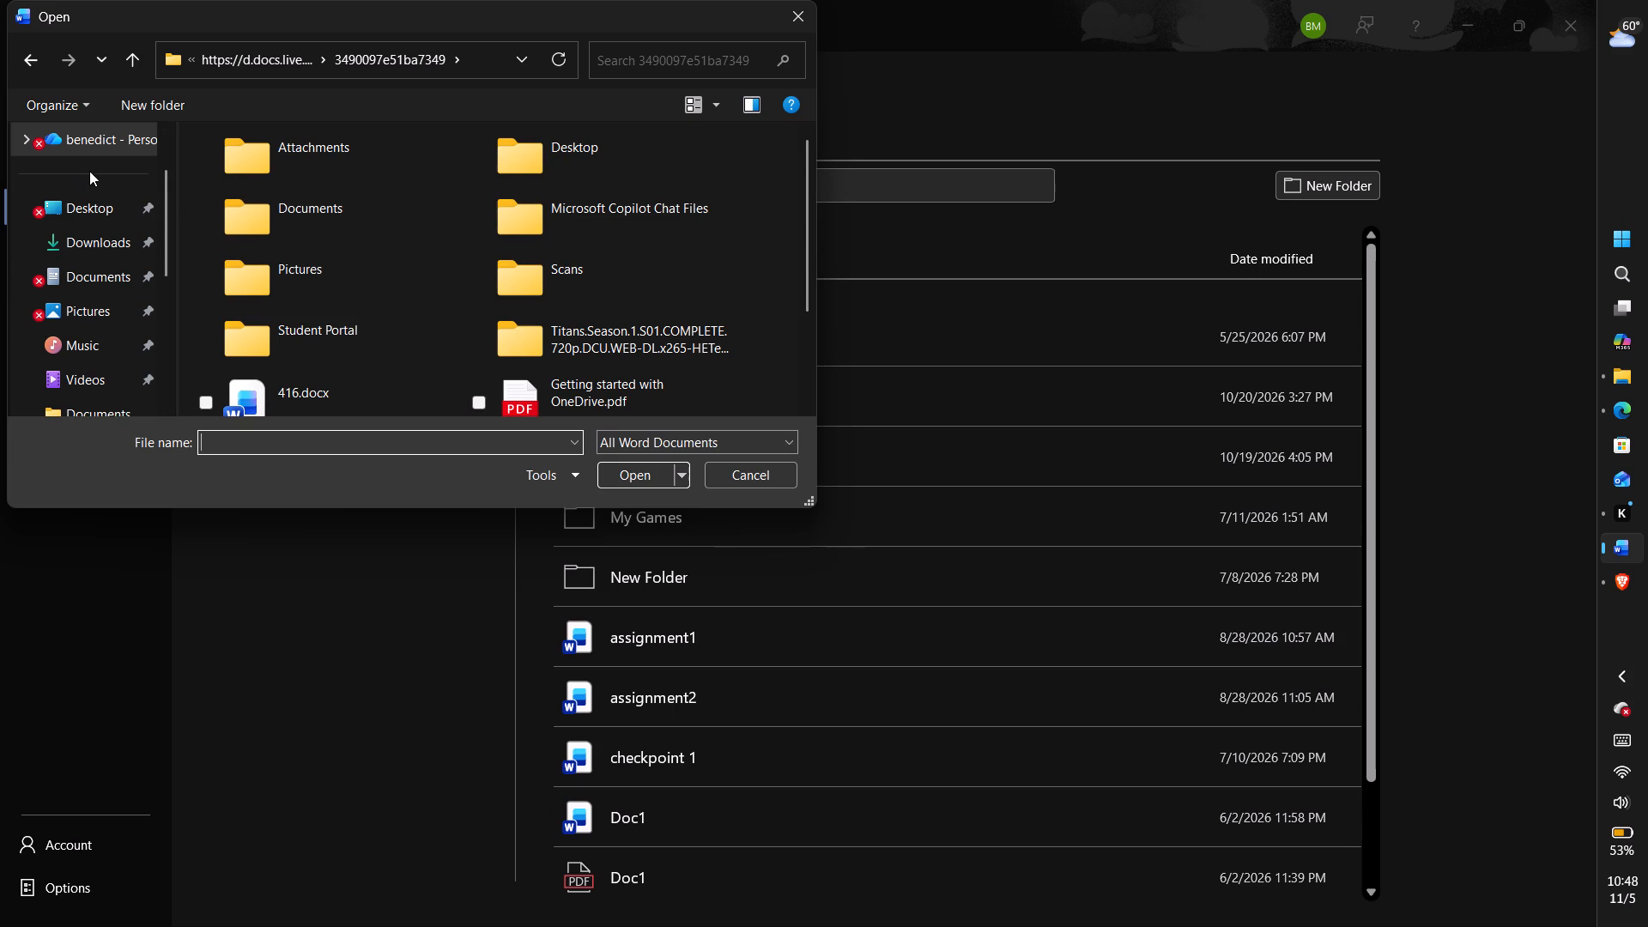
pyautogui.click(105, 209)
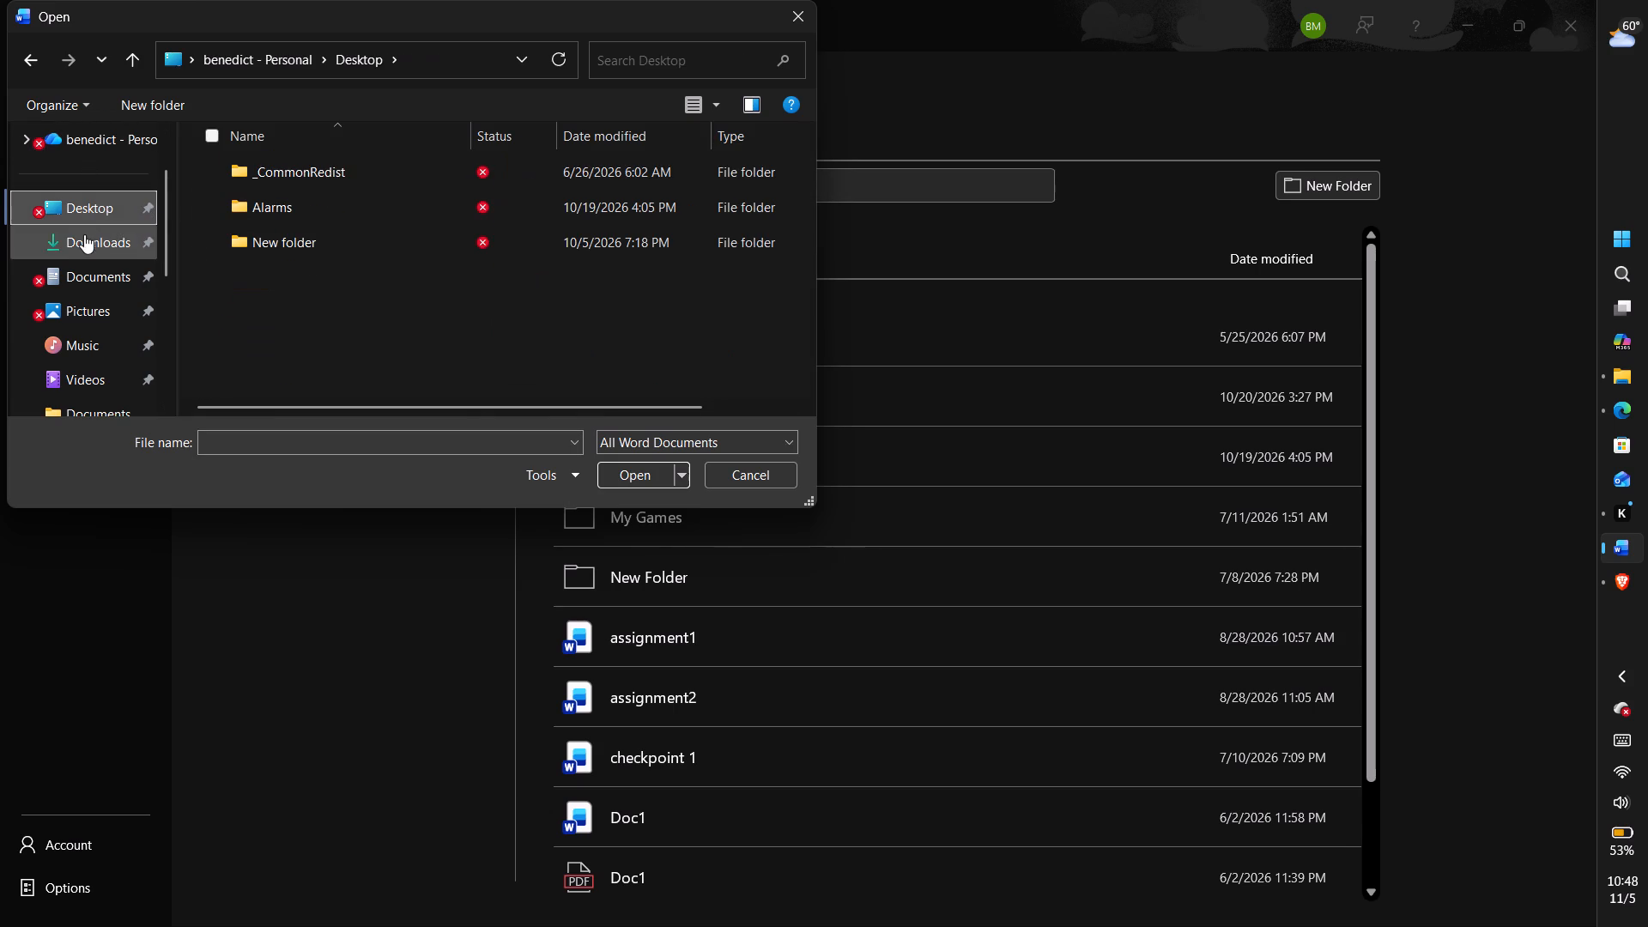
pyautogui.click(88, 149)
pyautogui.scroll(3, 88, 162)
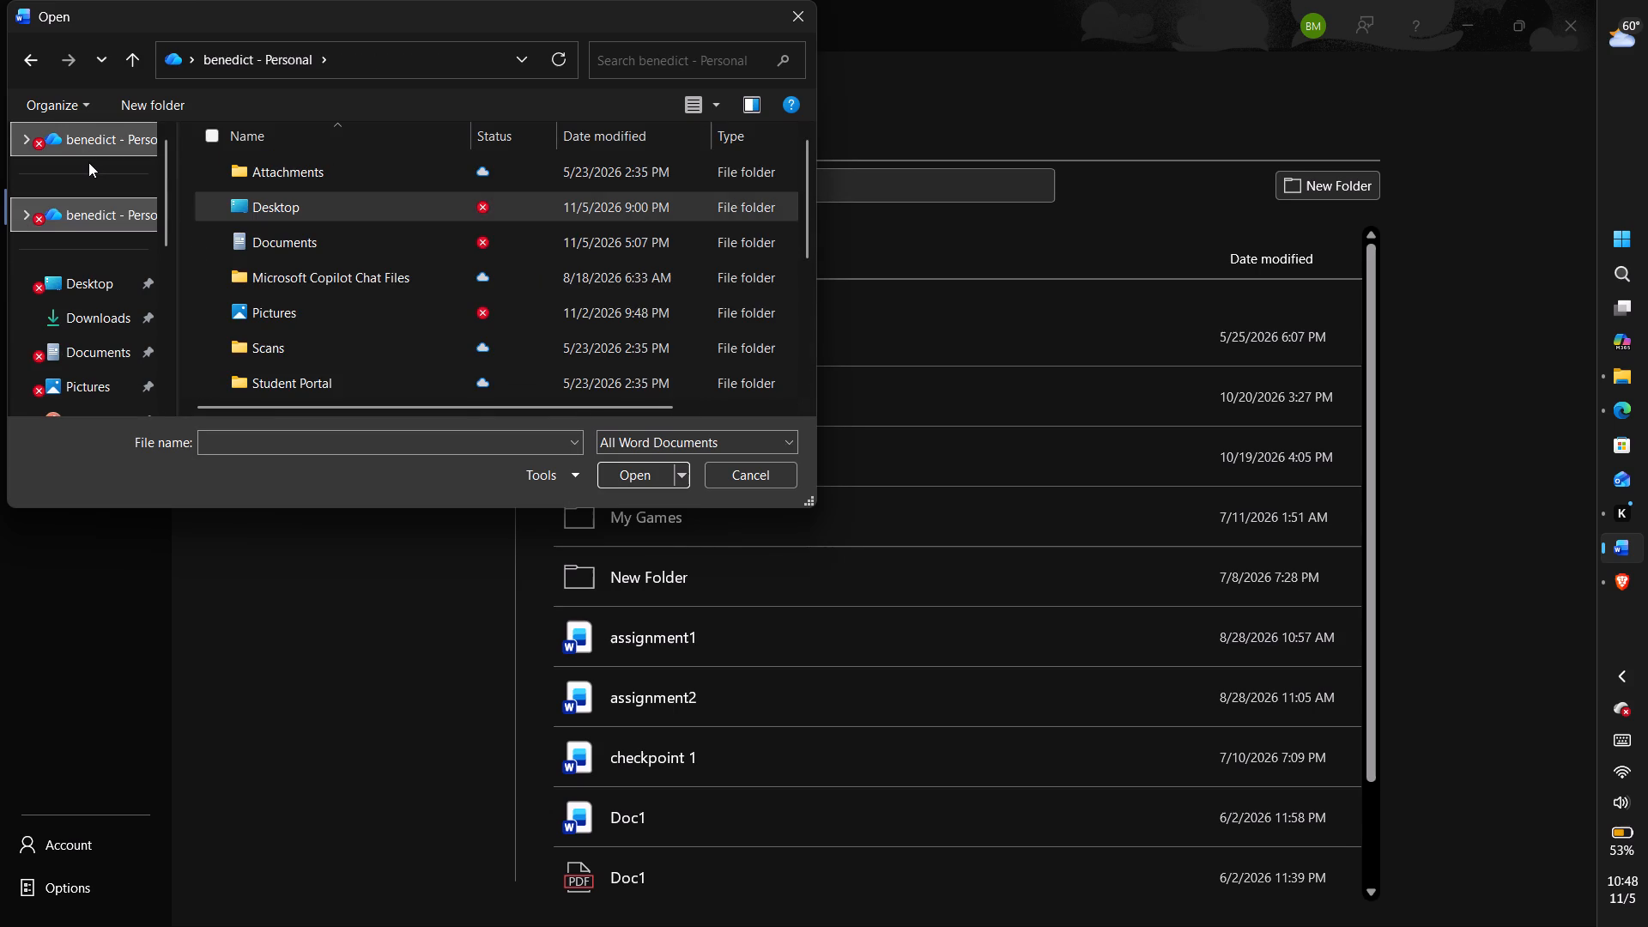
pyautogui.click(88, 155)
pyautogui.scroll(-1, 349, 236)
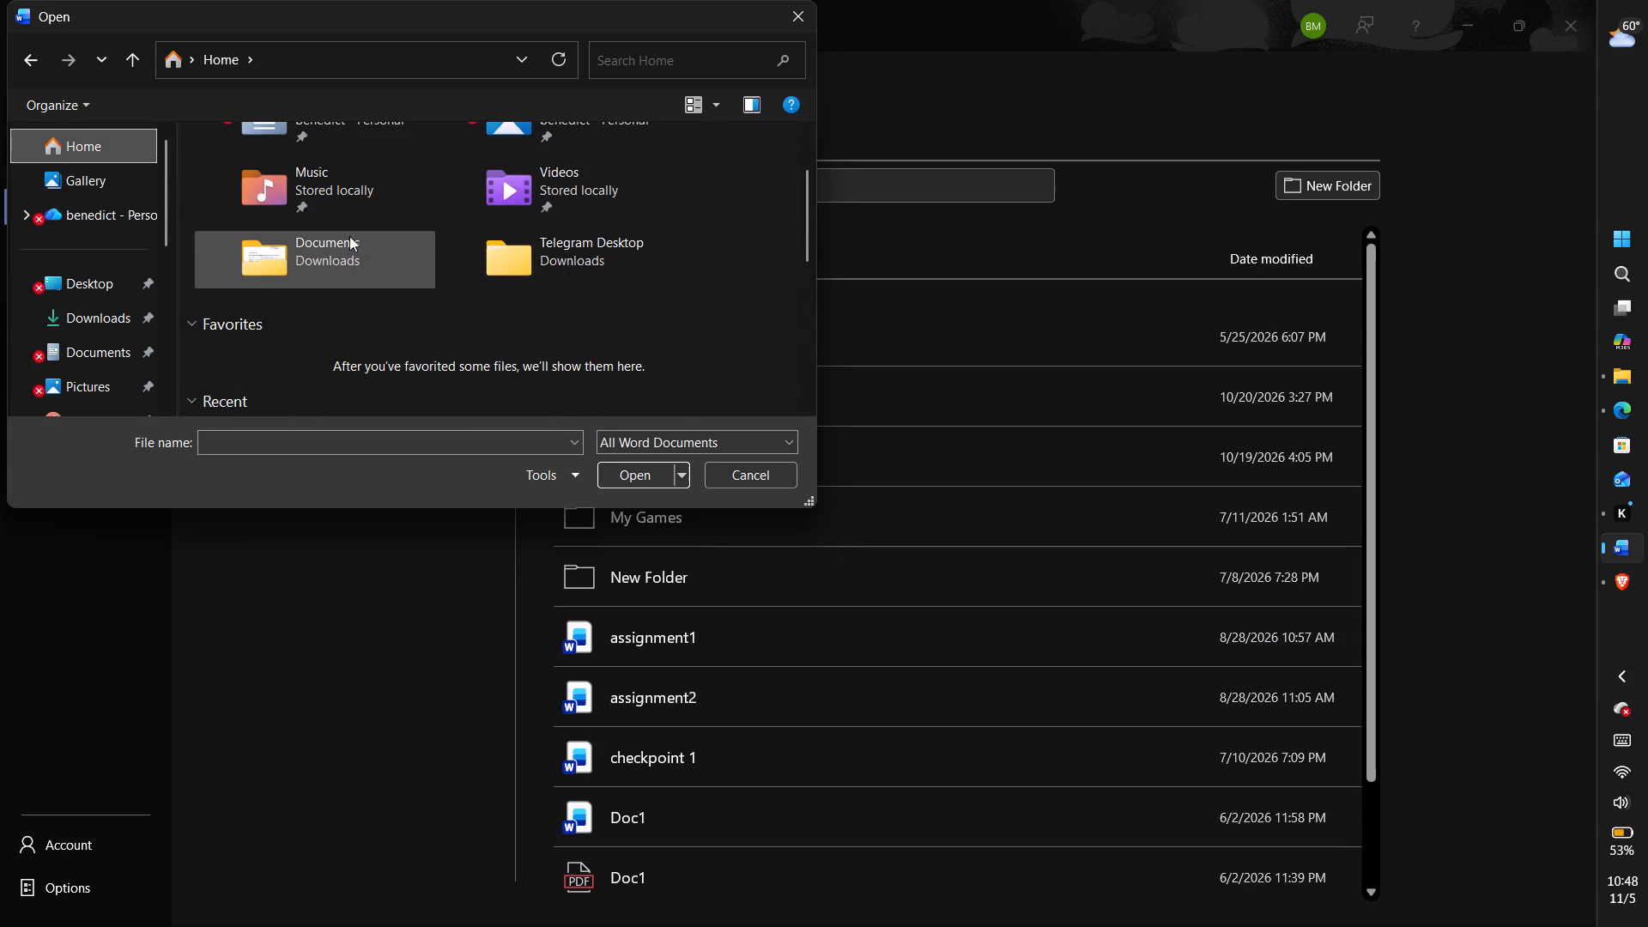
pyautogui.scroll(-2, 349, 236)
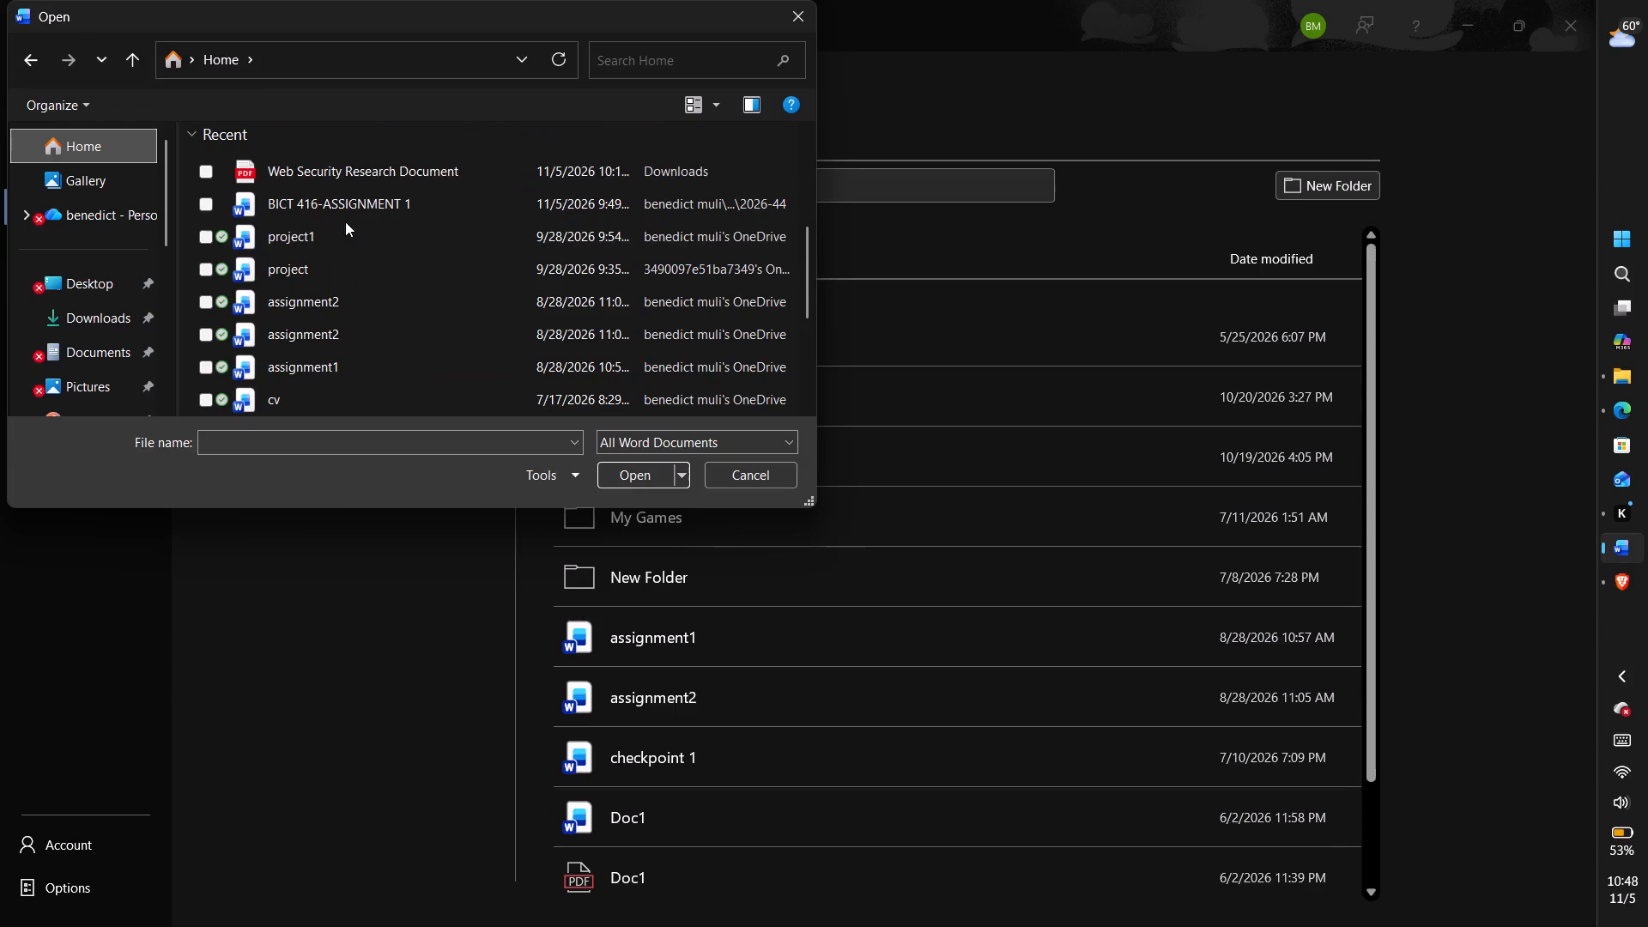
pyautogui.doubleClick(357, 176)
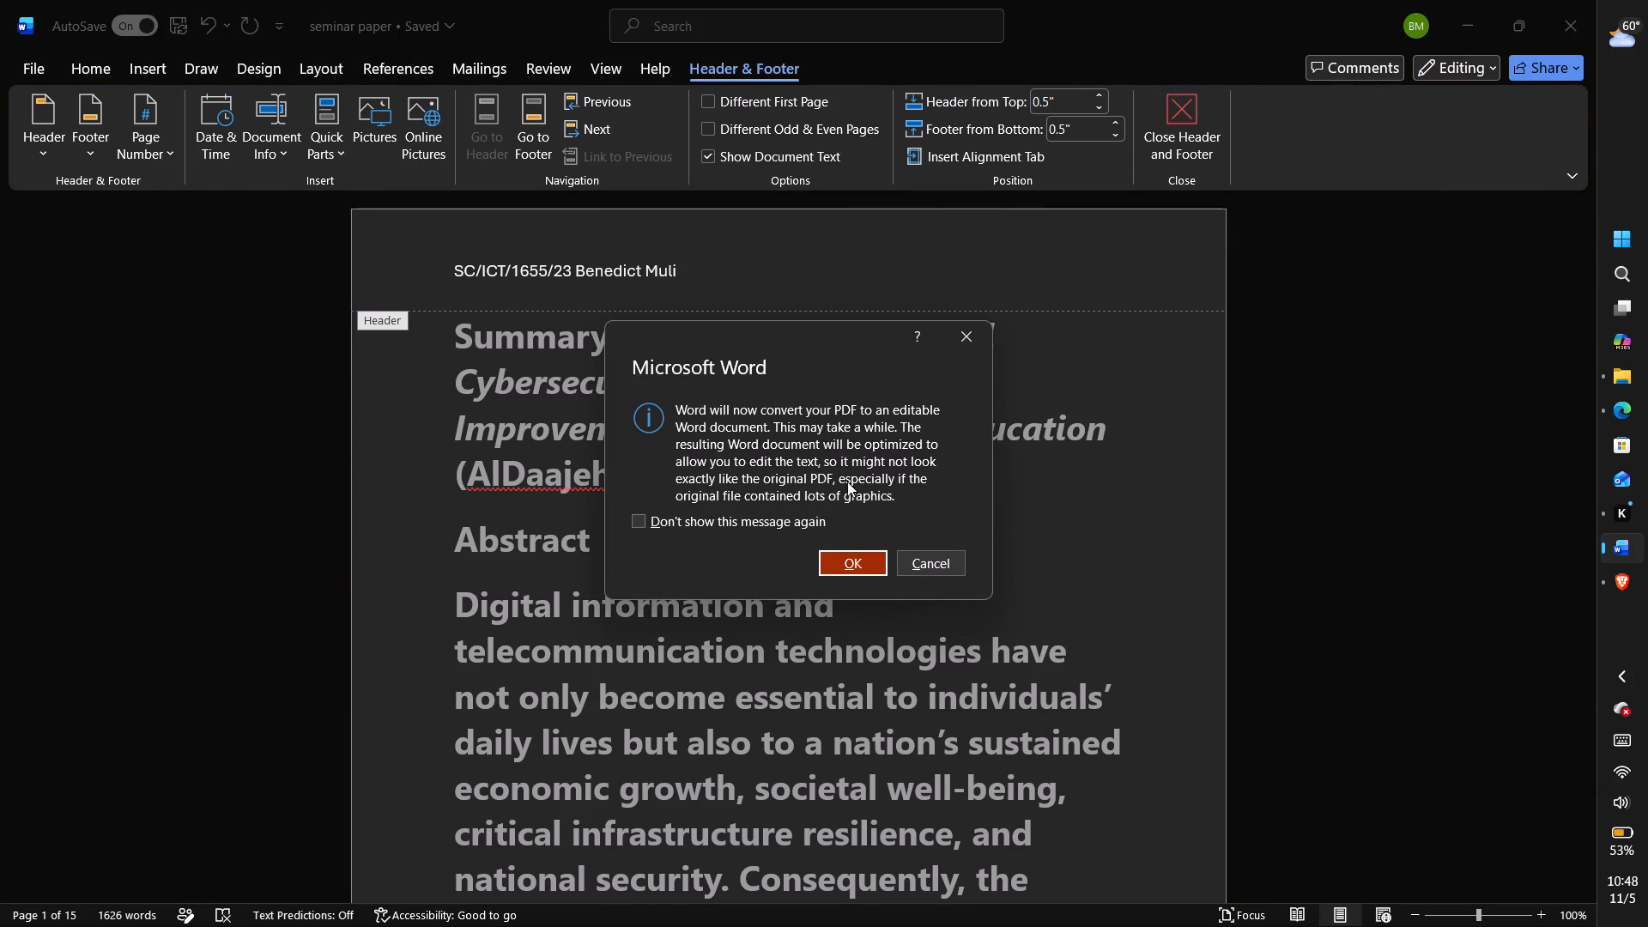
pyautogui.click(851, 564)
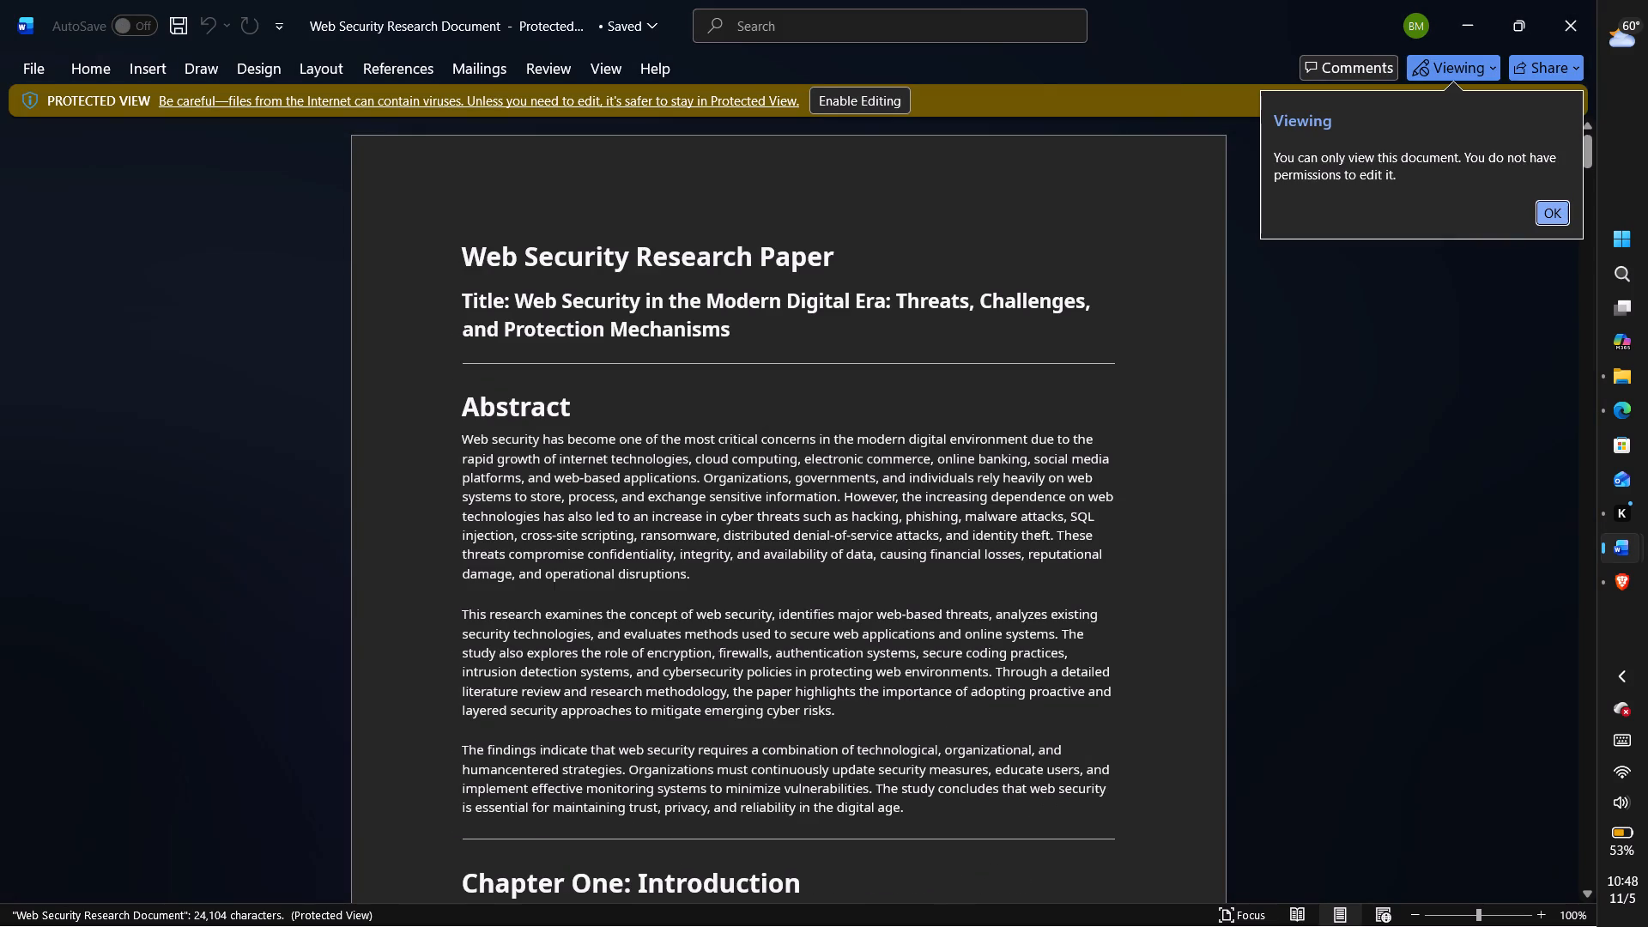
# Enable editing for the converted Web Security Research Document, accepting the PDF conversion again.
pyautogui.click(844, 94)
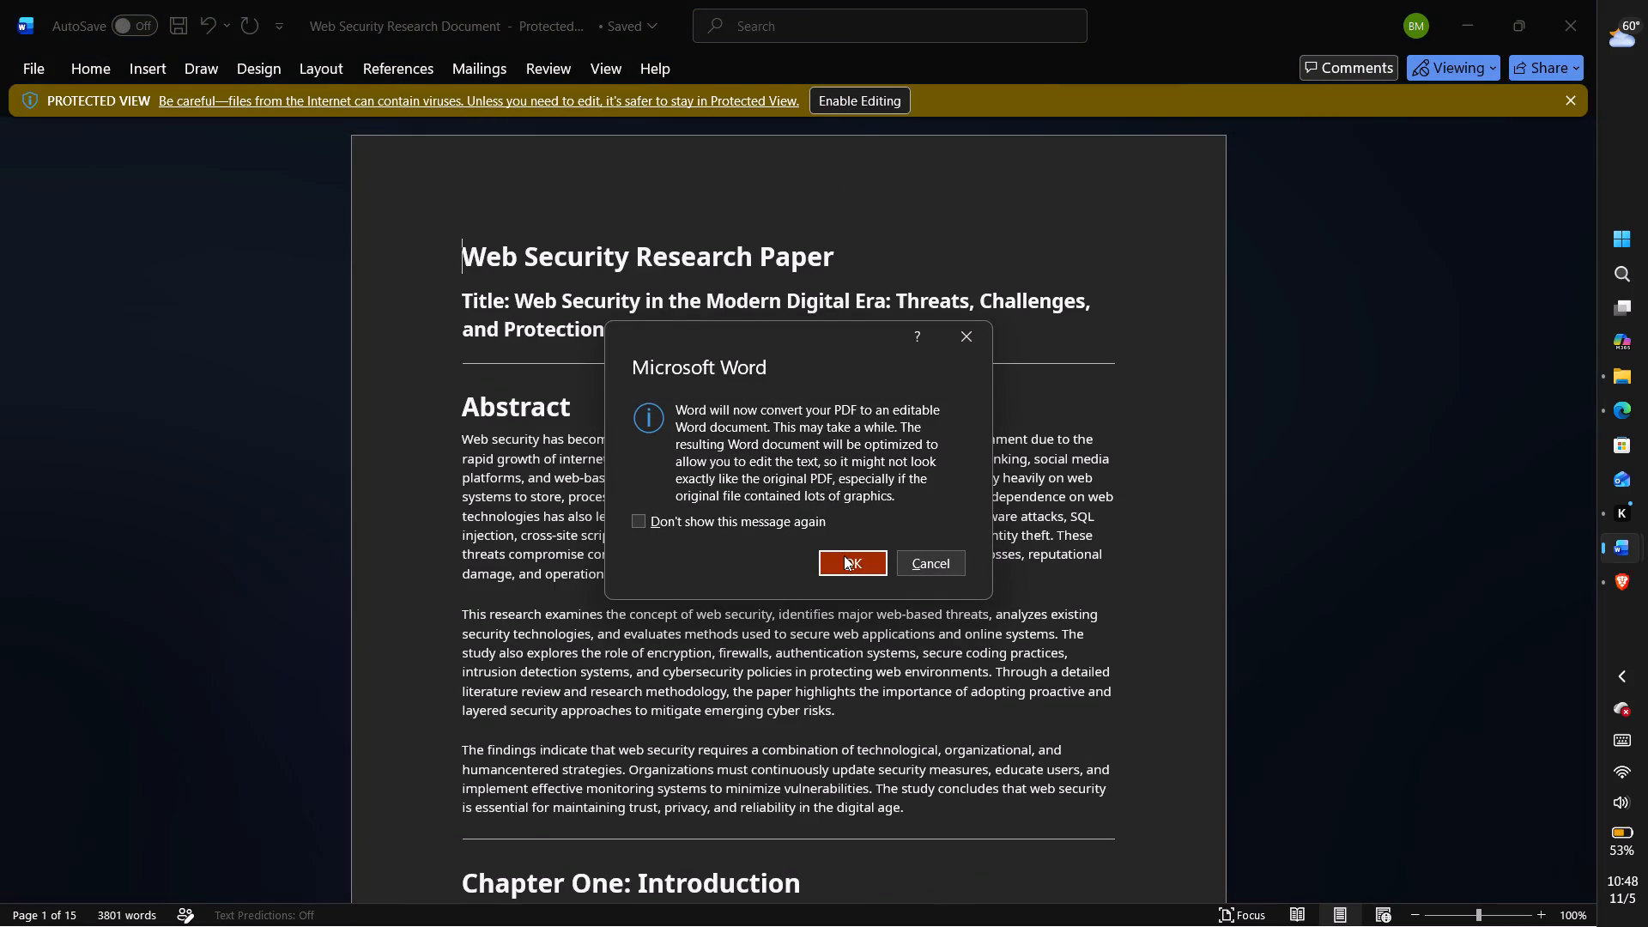
pyautogui.click(844, 555)
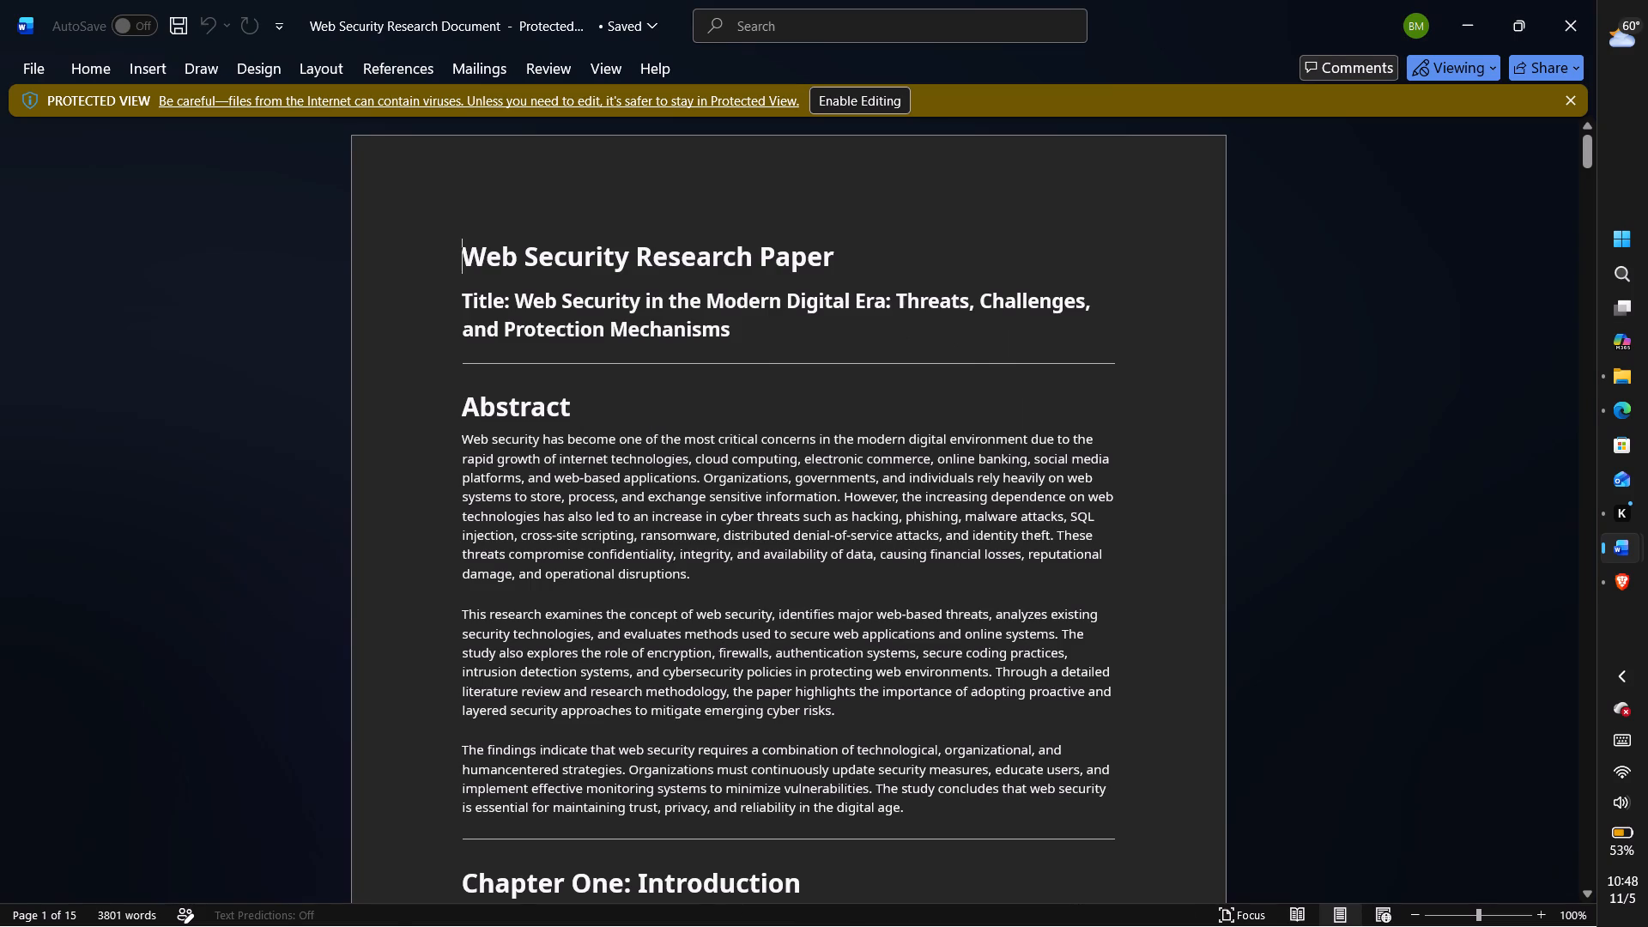
# Look through the Web Security Research Document from the abstract through its three chapters to the end of the reference list.
pyautogui.scroll(-10, 790, 307)
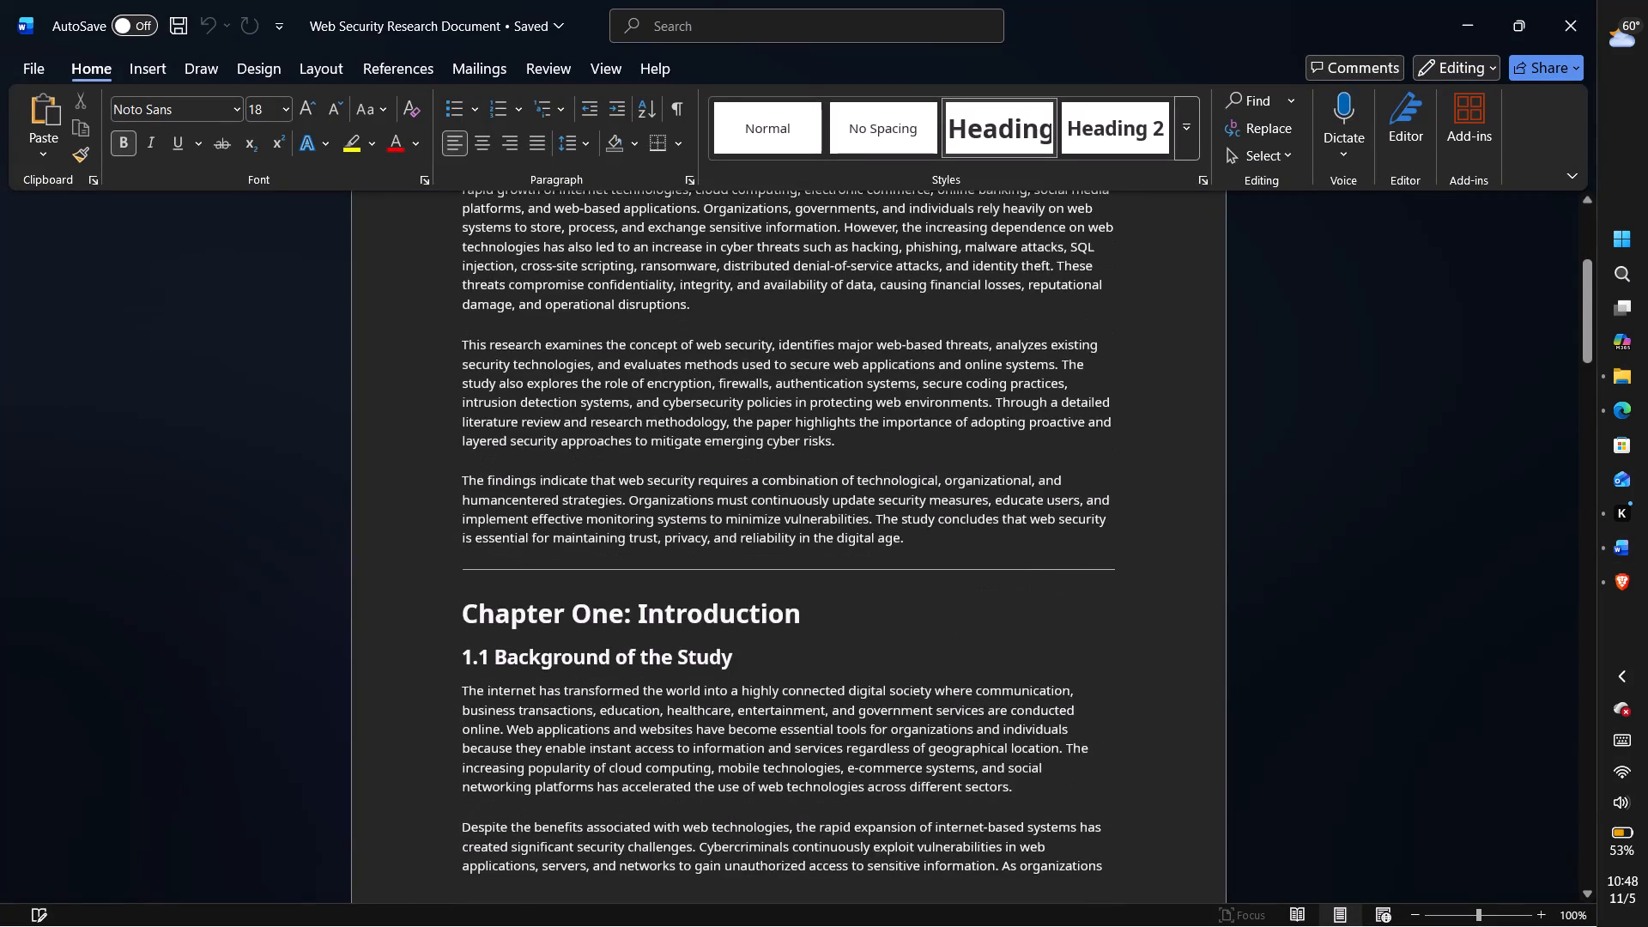
pyautogui.scroll(-6, 791, 325)
pyautogui.scroll(-17, 766, 383)
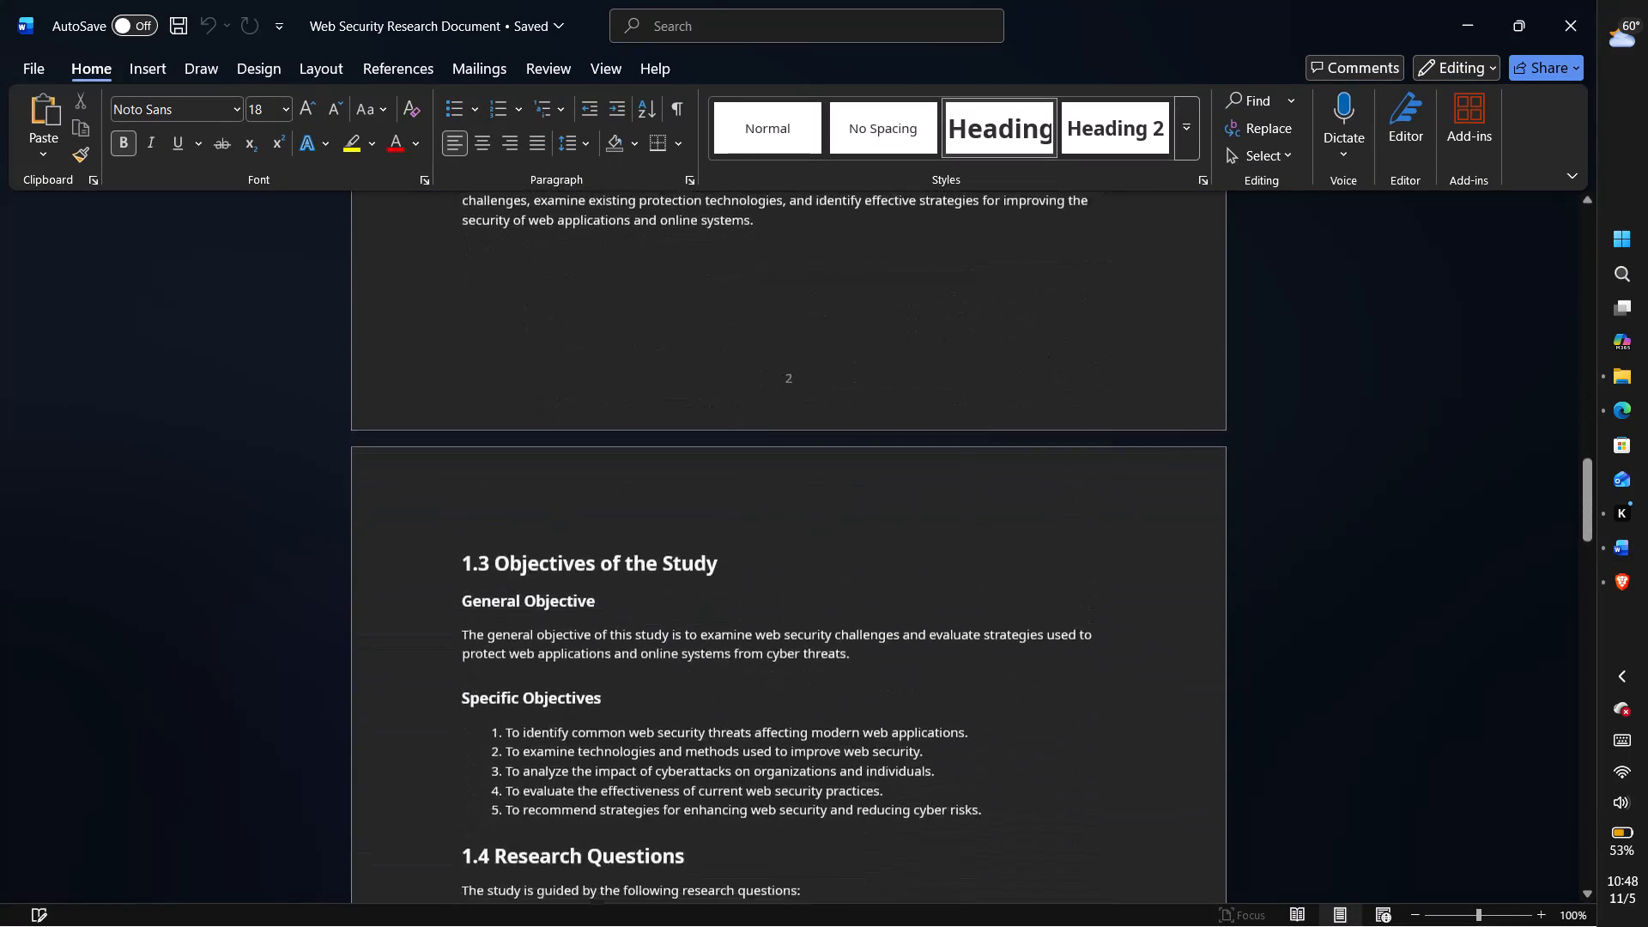
pyautogui.scroll(-8, 764, 397)
pyautogui.scroll(-20, 764, 408)
pyautogui.scroll(-1, 764, 408)
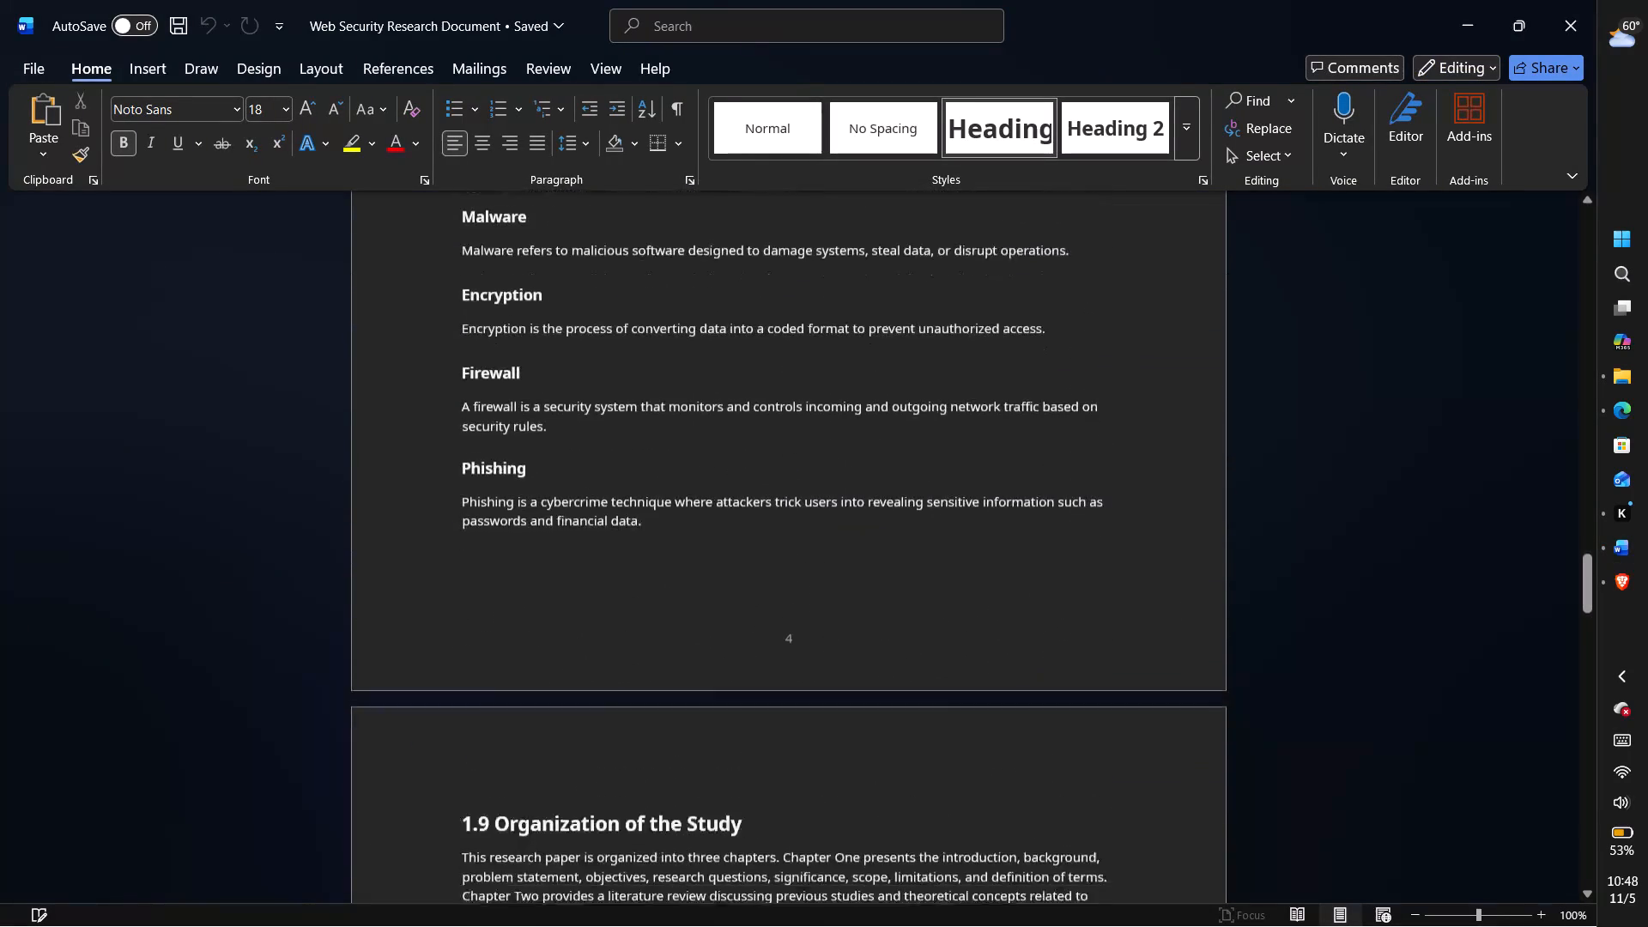
pyautogui.scroll(-20, 759, 403)
pyautogui.scroll(-11, 759, 403)
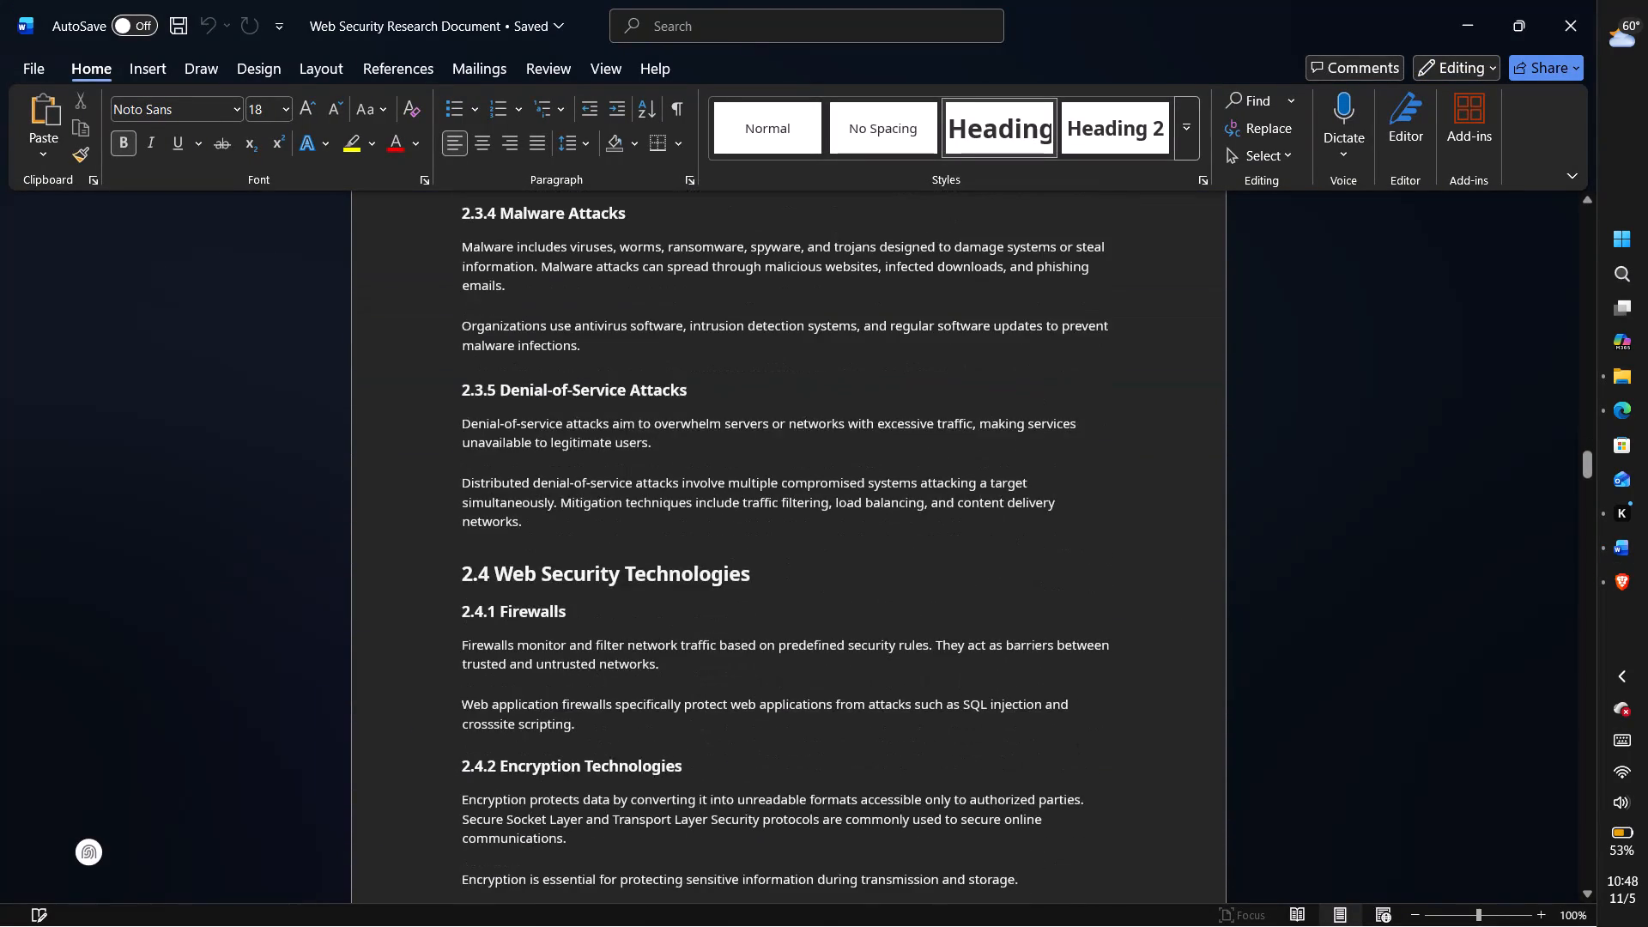
pyautogui.scroll(-3, 761, 407)
pyautogui.scroll(-20, 766, 409)
pyautogui.scroll(-9, 766, 409)
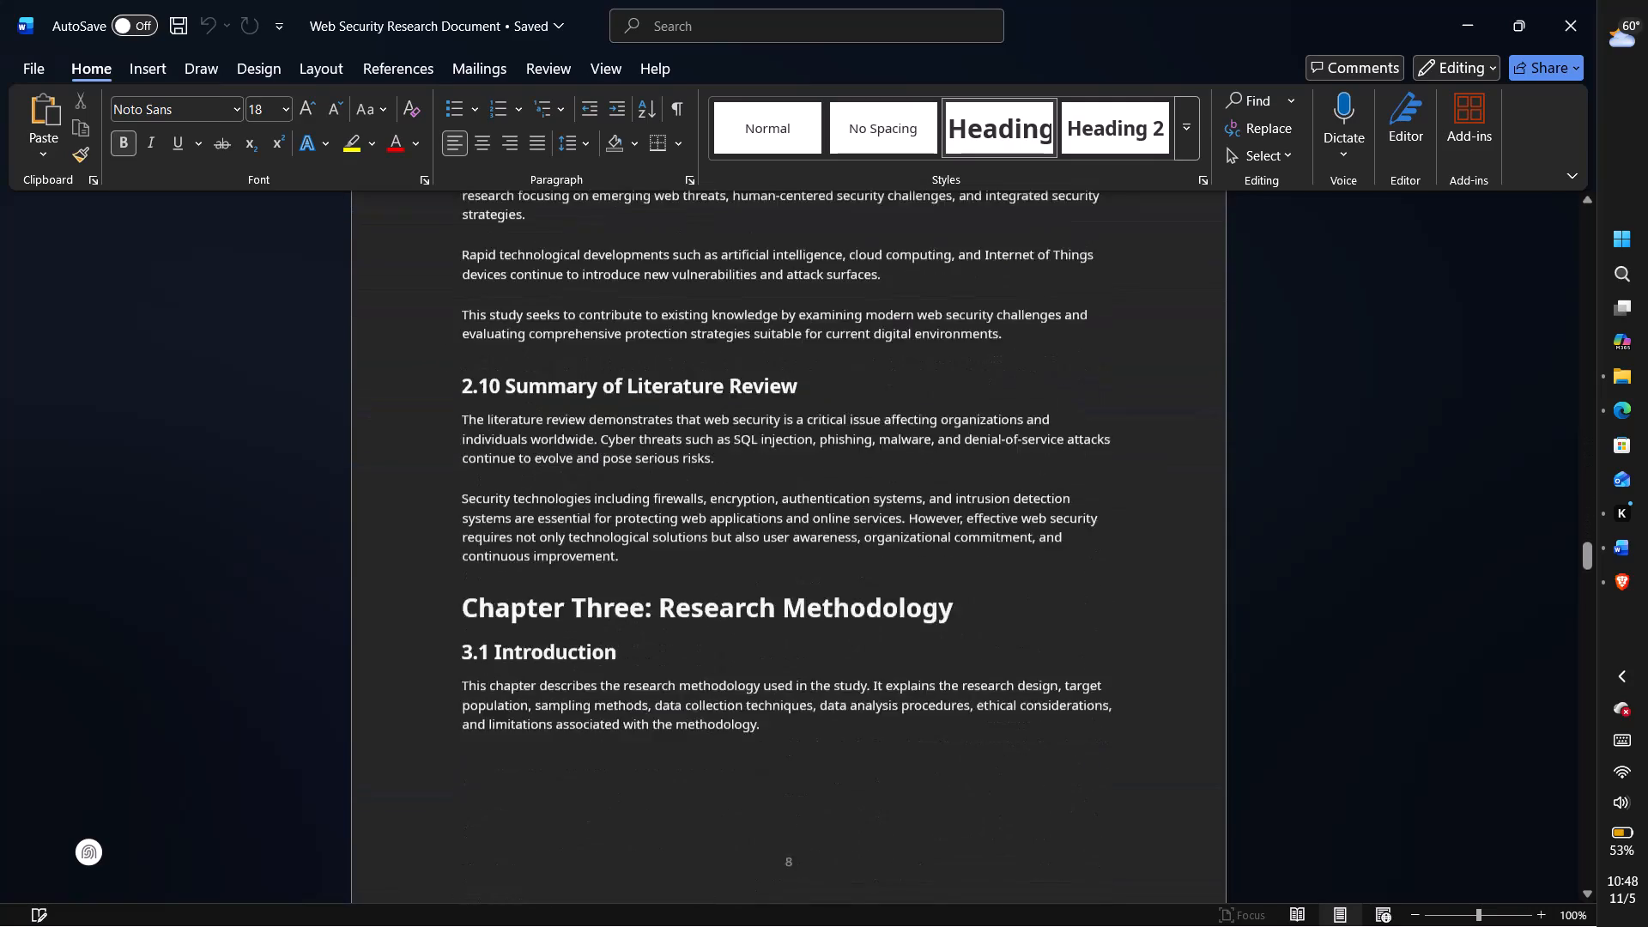
pyautogui.scroll(-19, 767, 411)
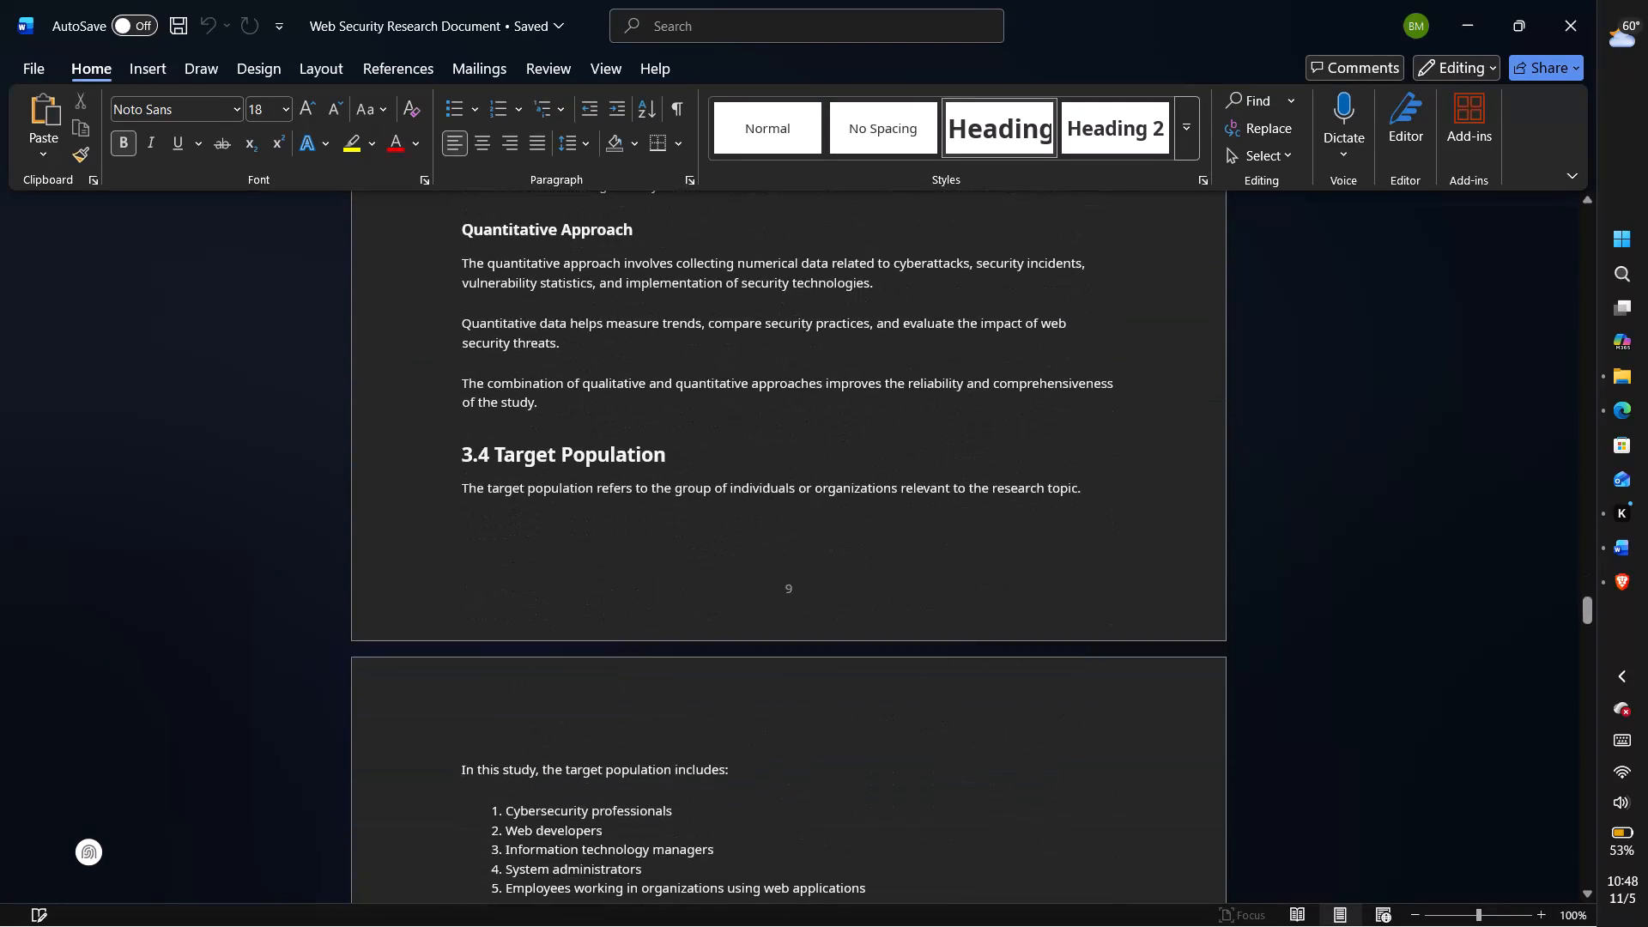
pyautogui.scroll(-6, 820, 585)
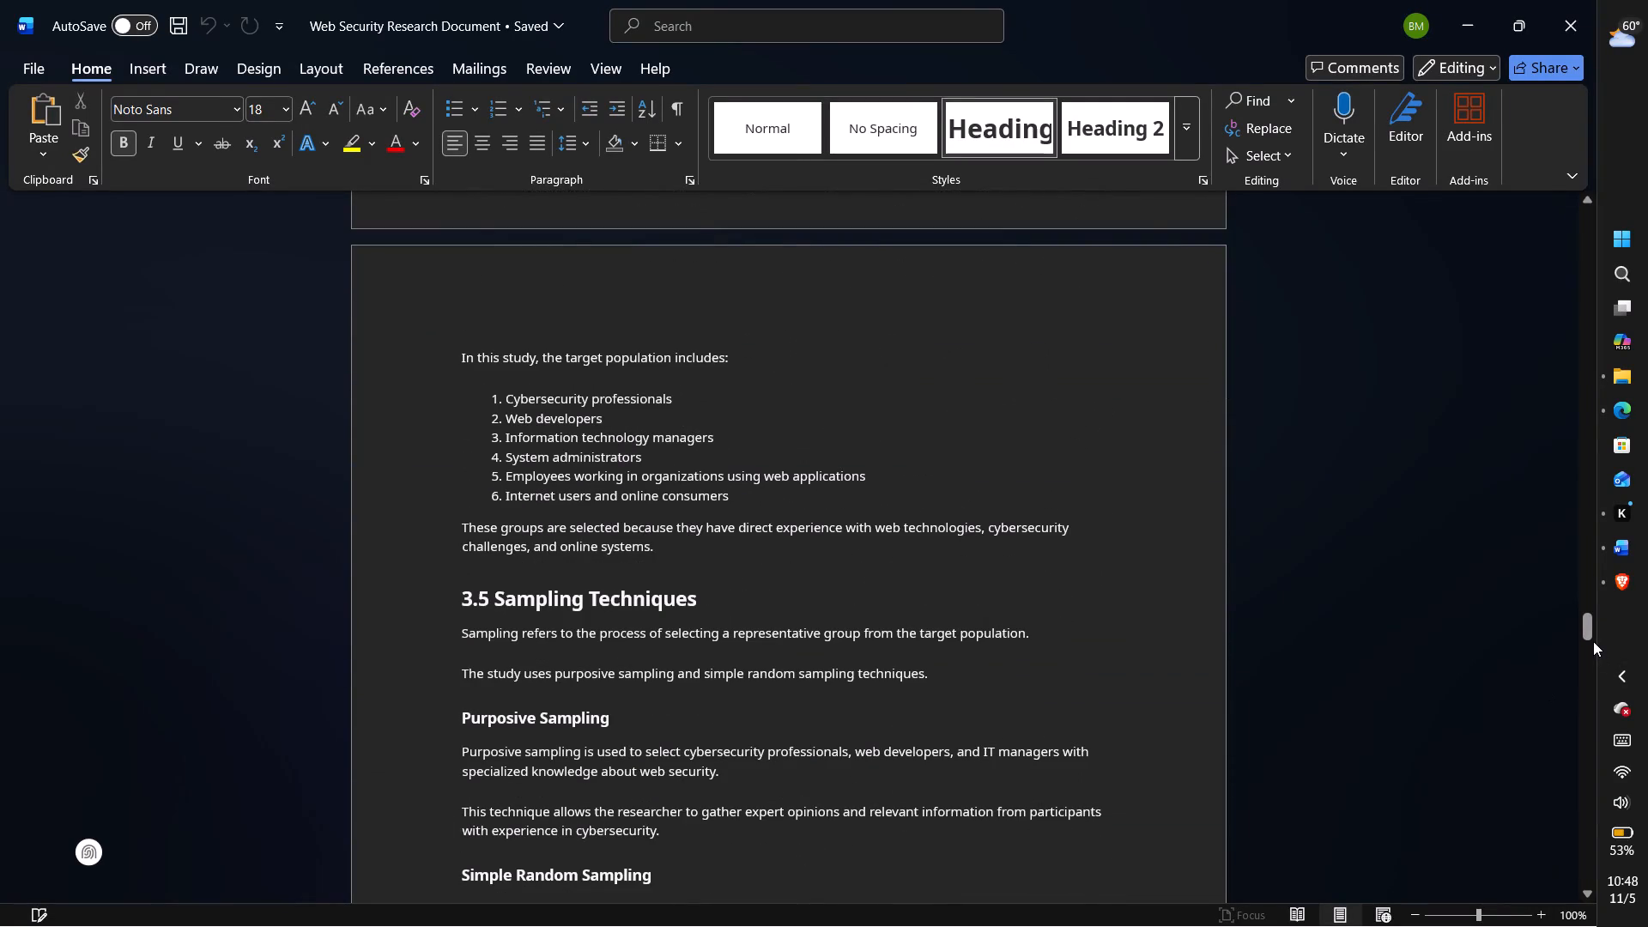
pyautogui.moveTo(1584, 635); pyautogui.dragTo(1579, 839)
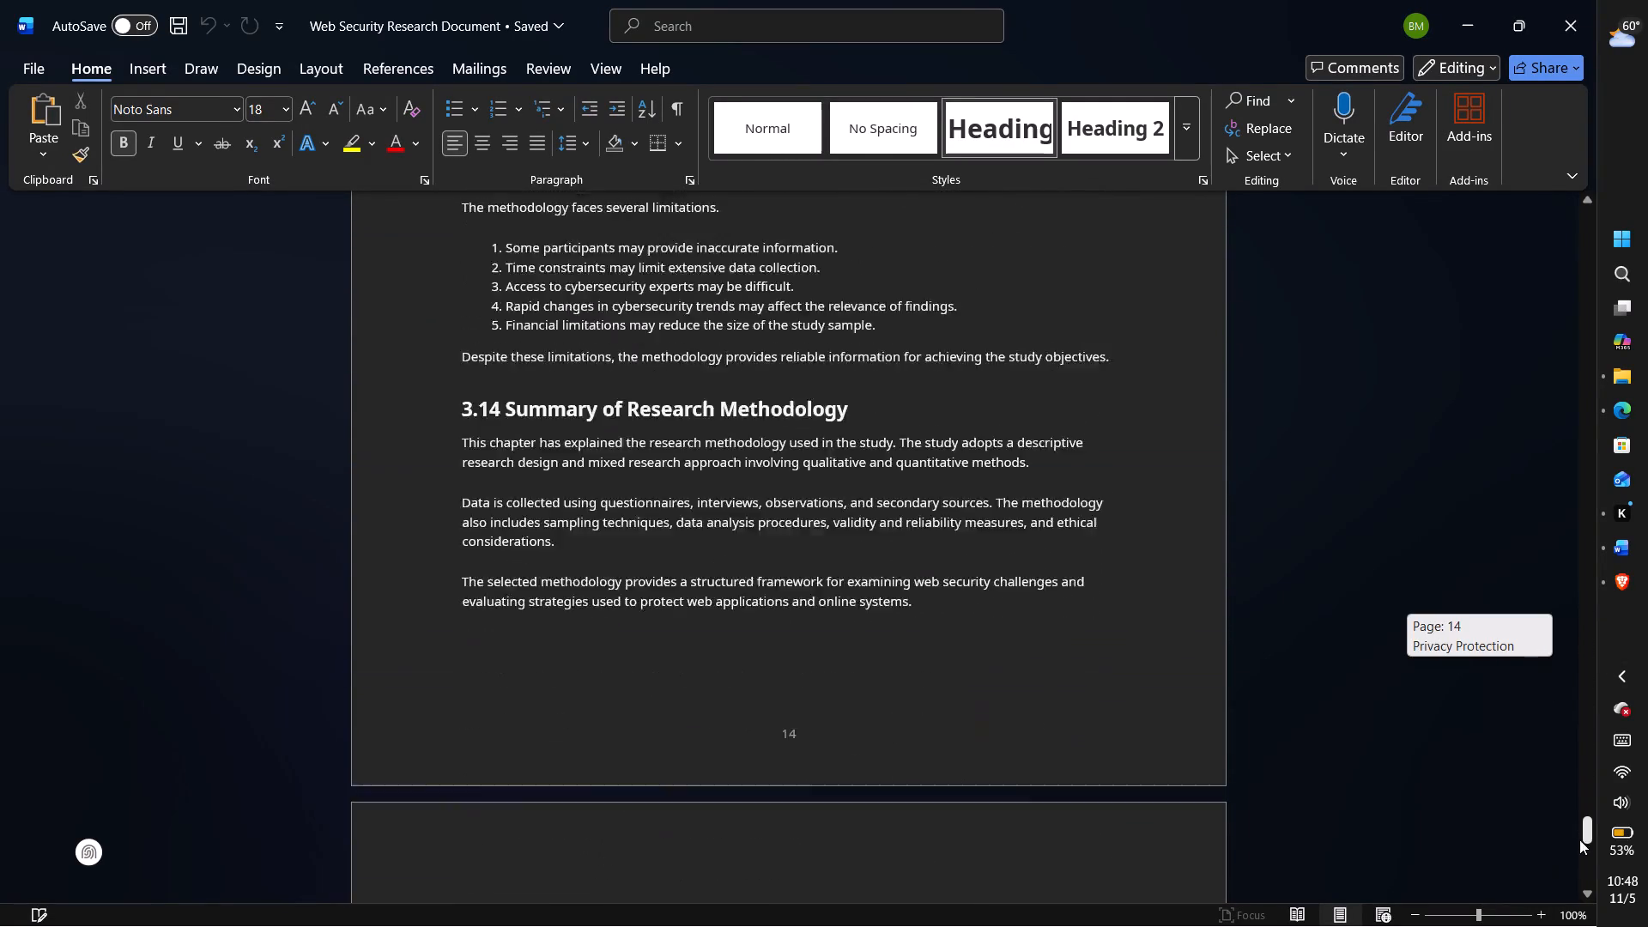
pyautogui.moveTo(1579, 839); pyautogui.dragTo(1572, 918)
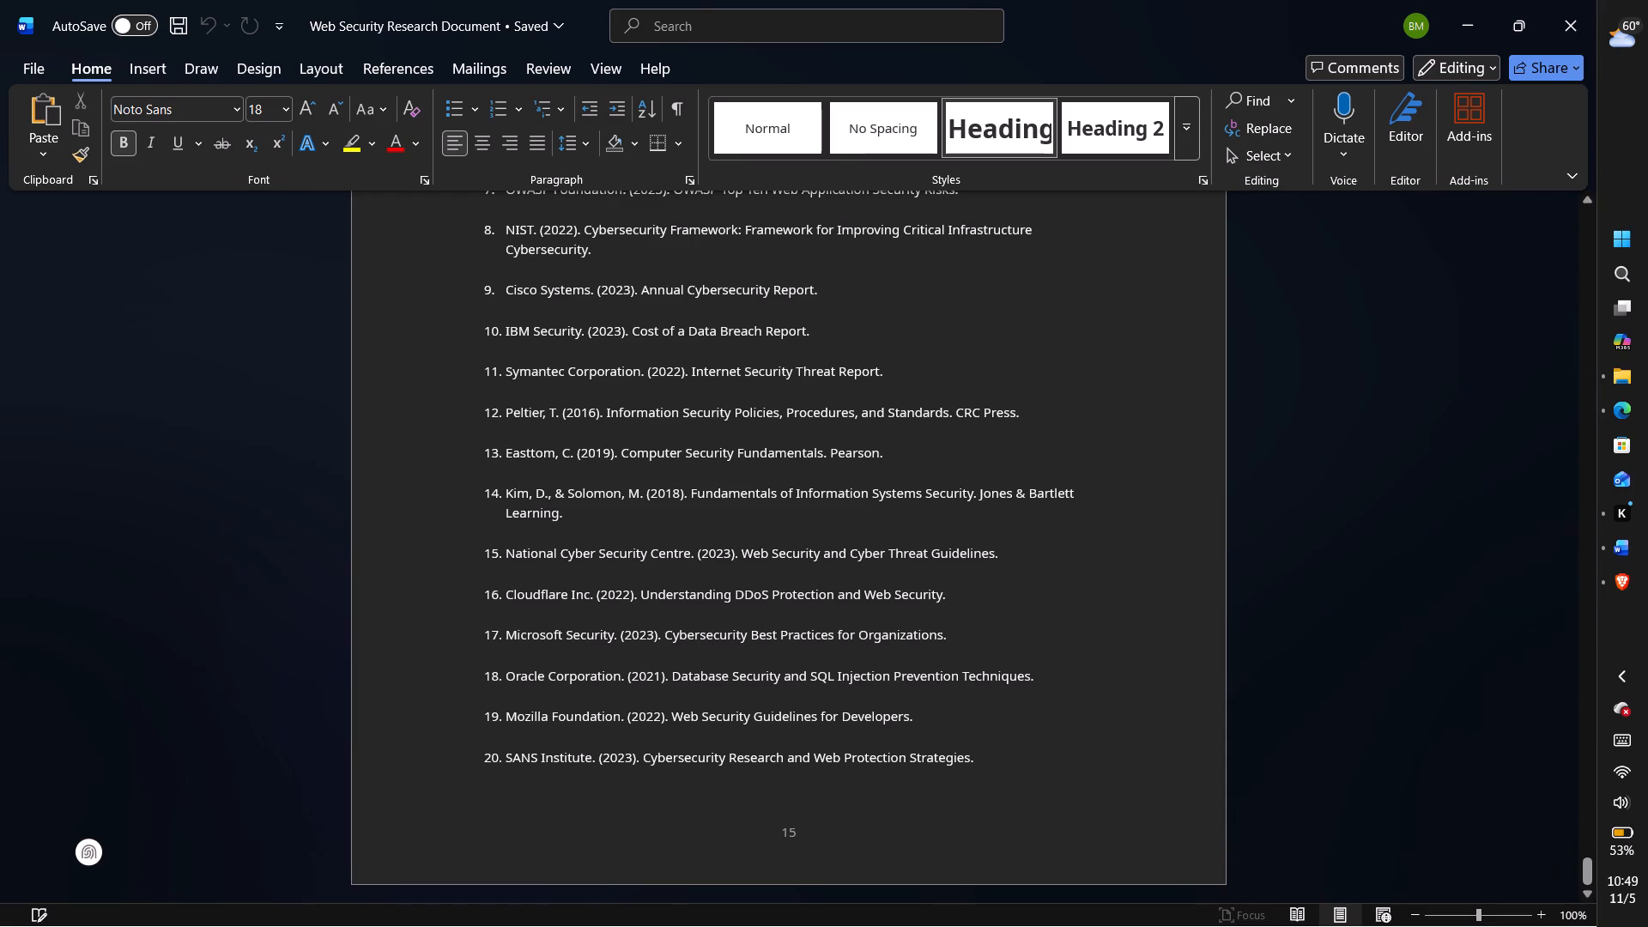
# Launch WhatsApp from the recently used apps in Windows search.
pyautogui.click(1621, 268)
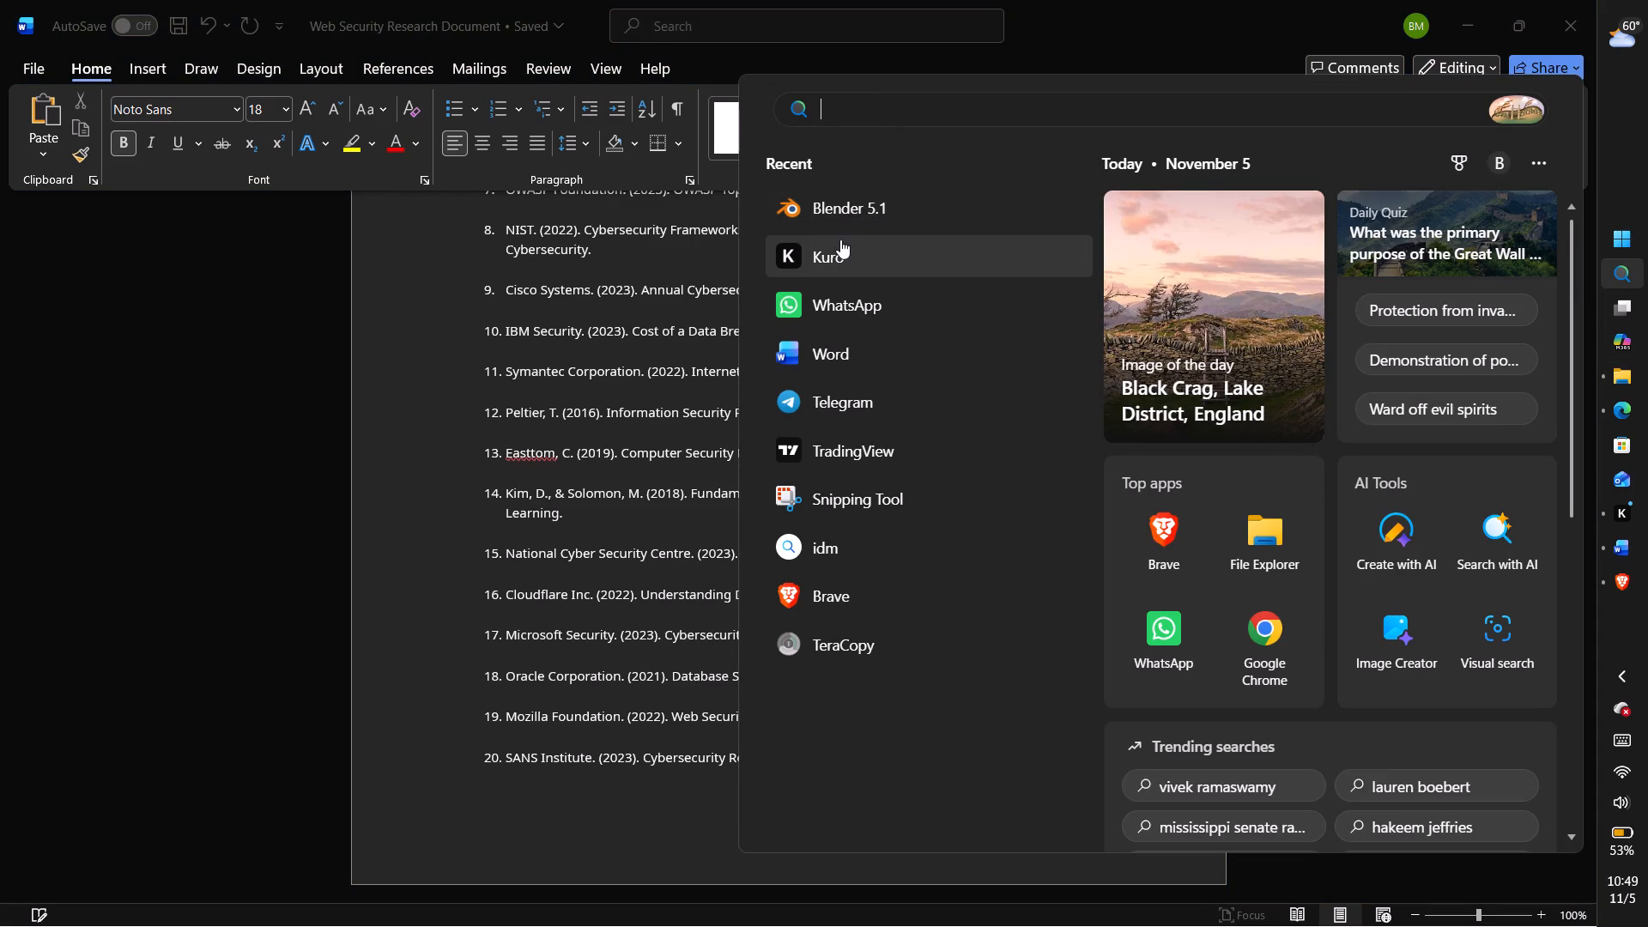
pyautogui.click(905, 306)
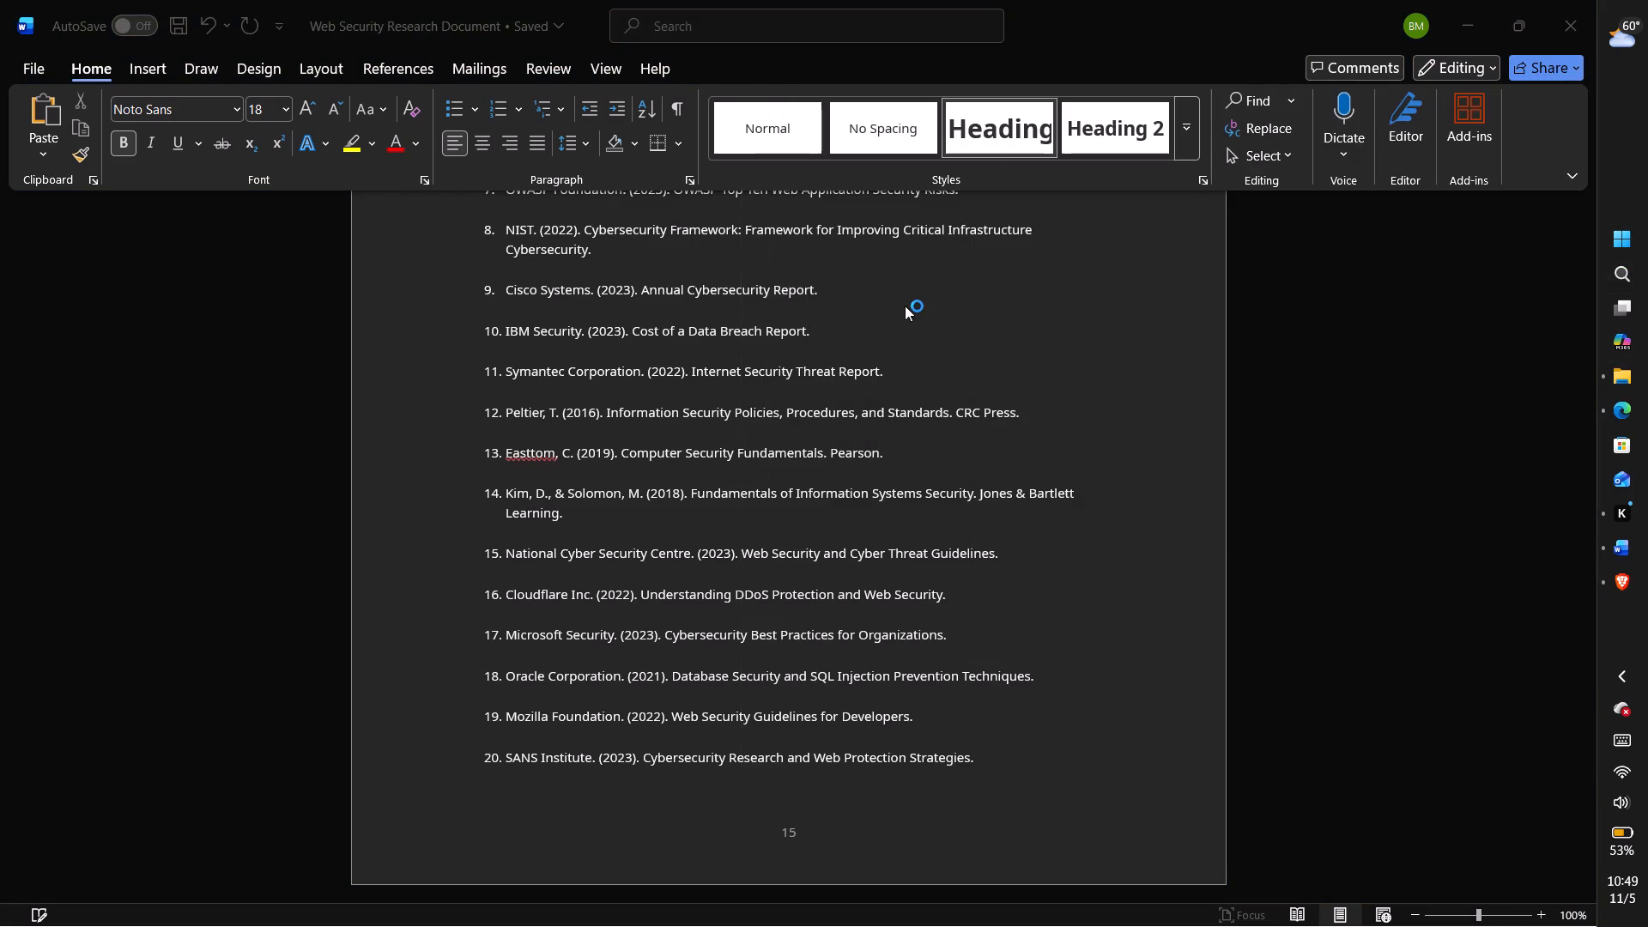
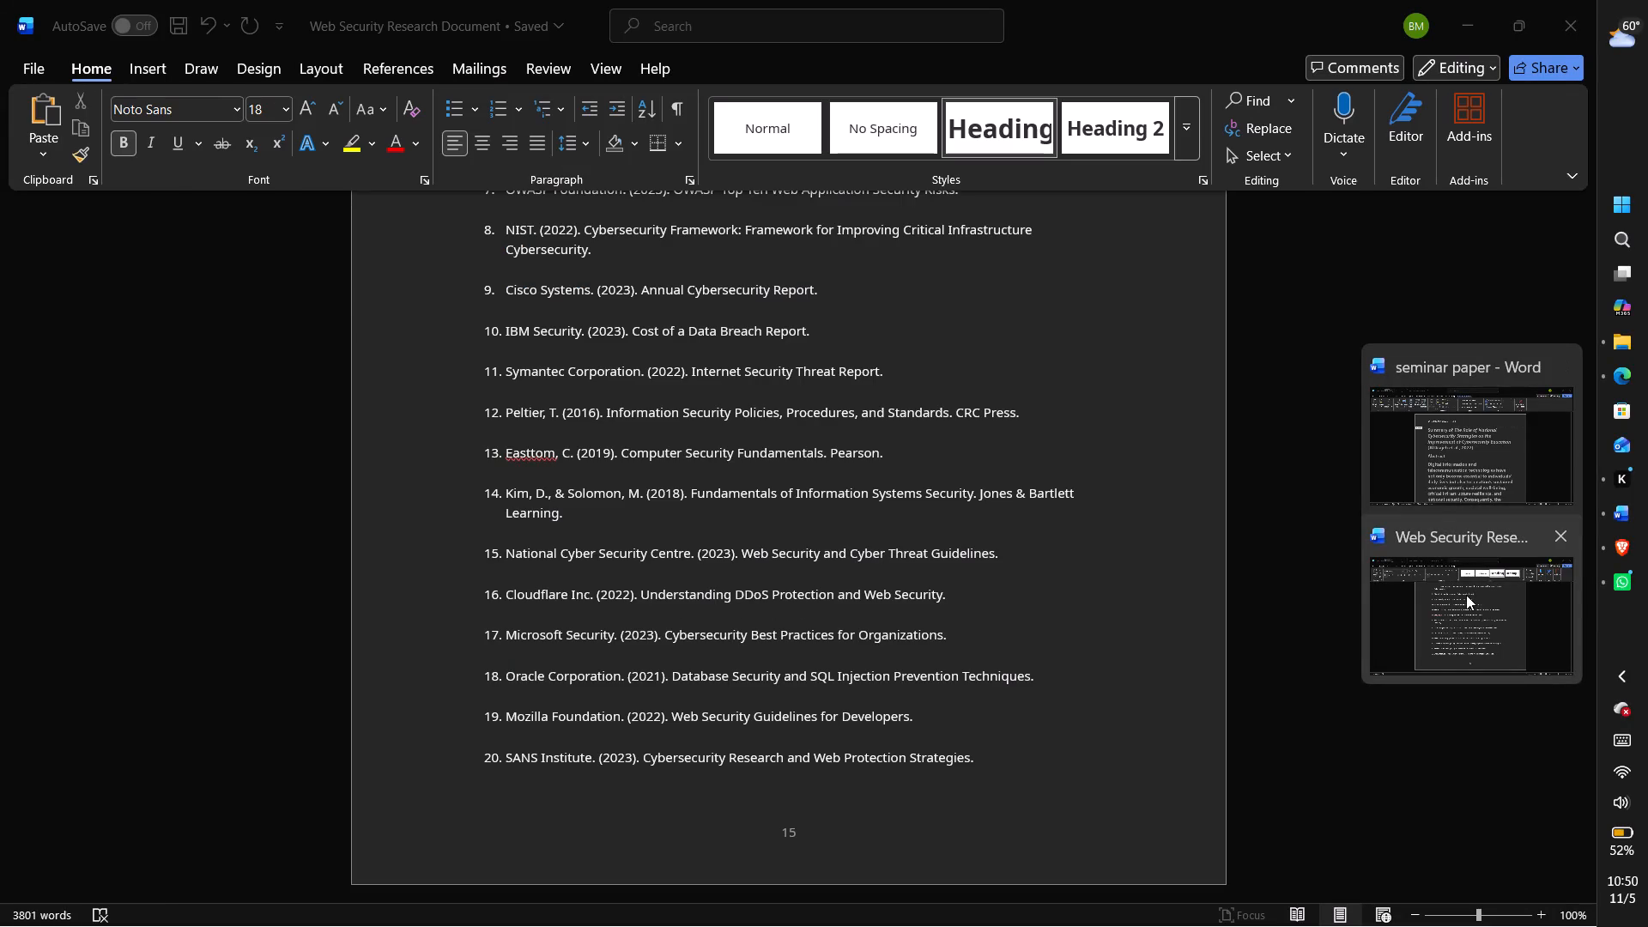
# In the Web Security Research Document, paste the copied "A Summary of Web Attack Analysis and Mitigation Techniques" line, unnumbered, on a new line after reference 20.
pyautogui.click(1466, 595)
pyautogui.click(566, 802)
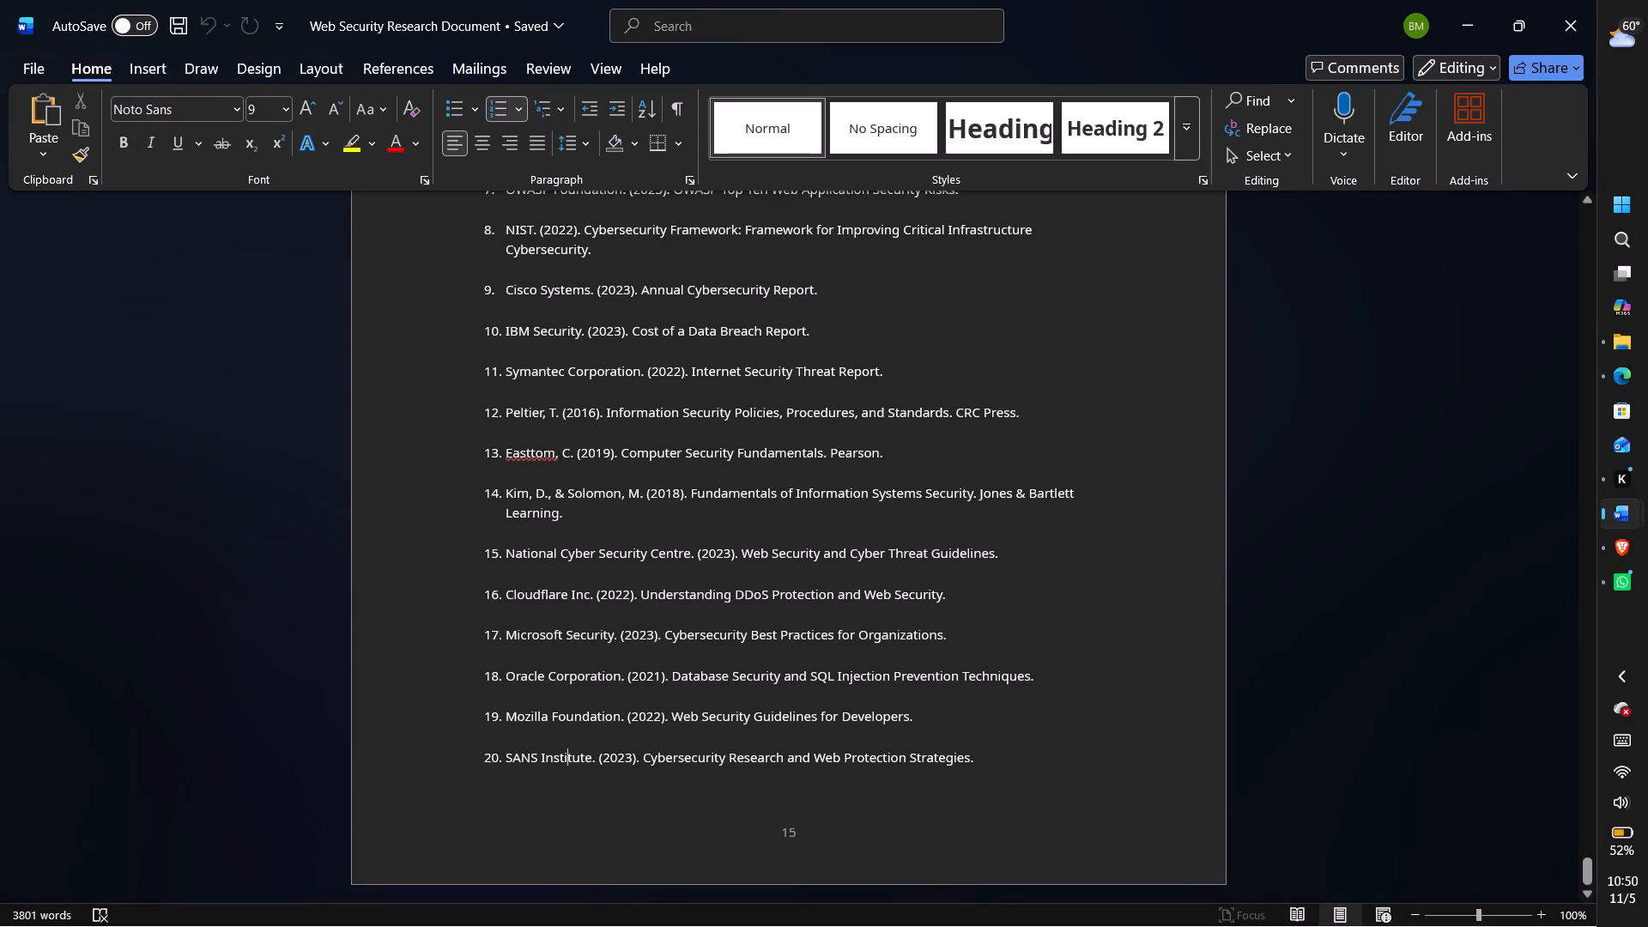
pyautogui.click(548, 819)
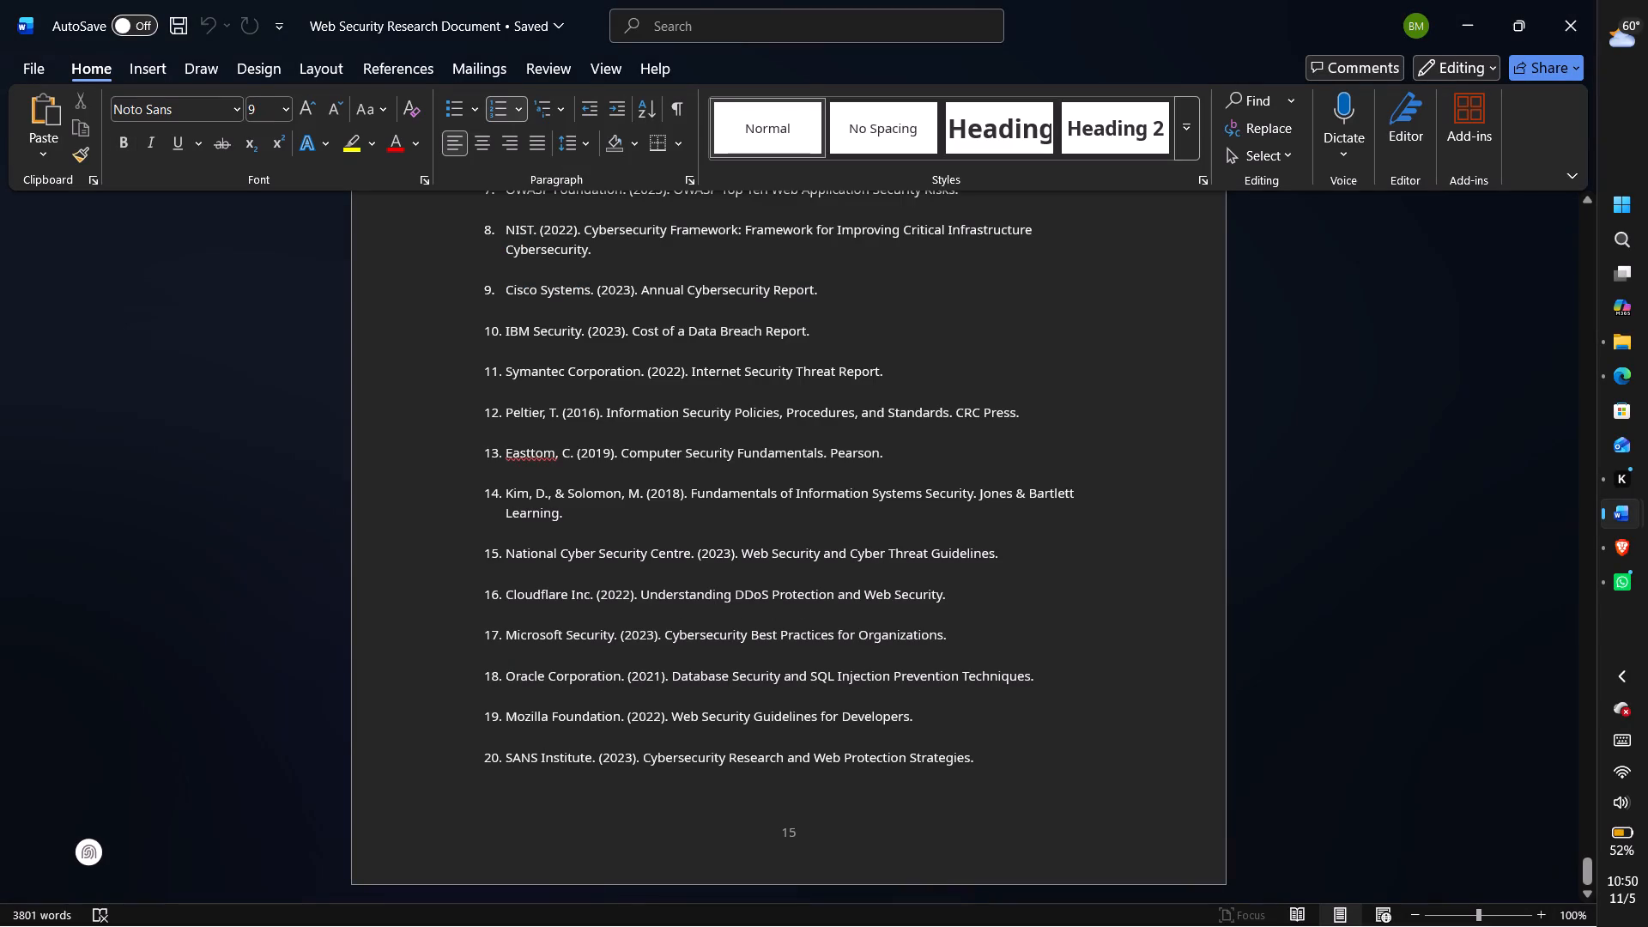
pyautogui.click(992, 758)
pyautogui.press('Return')
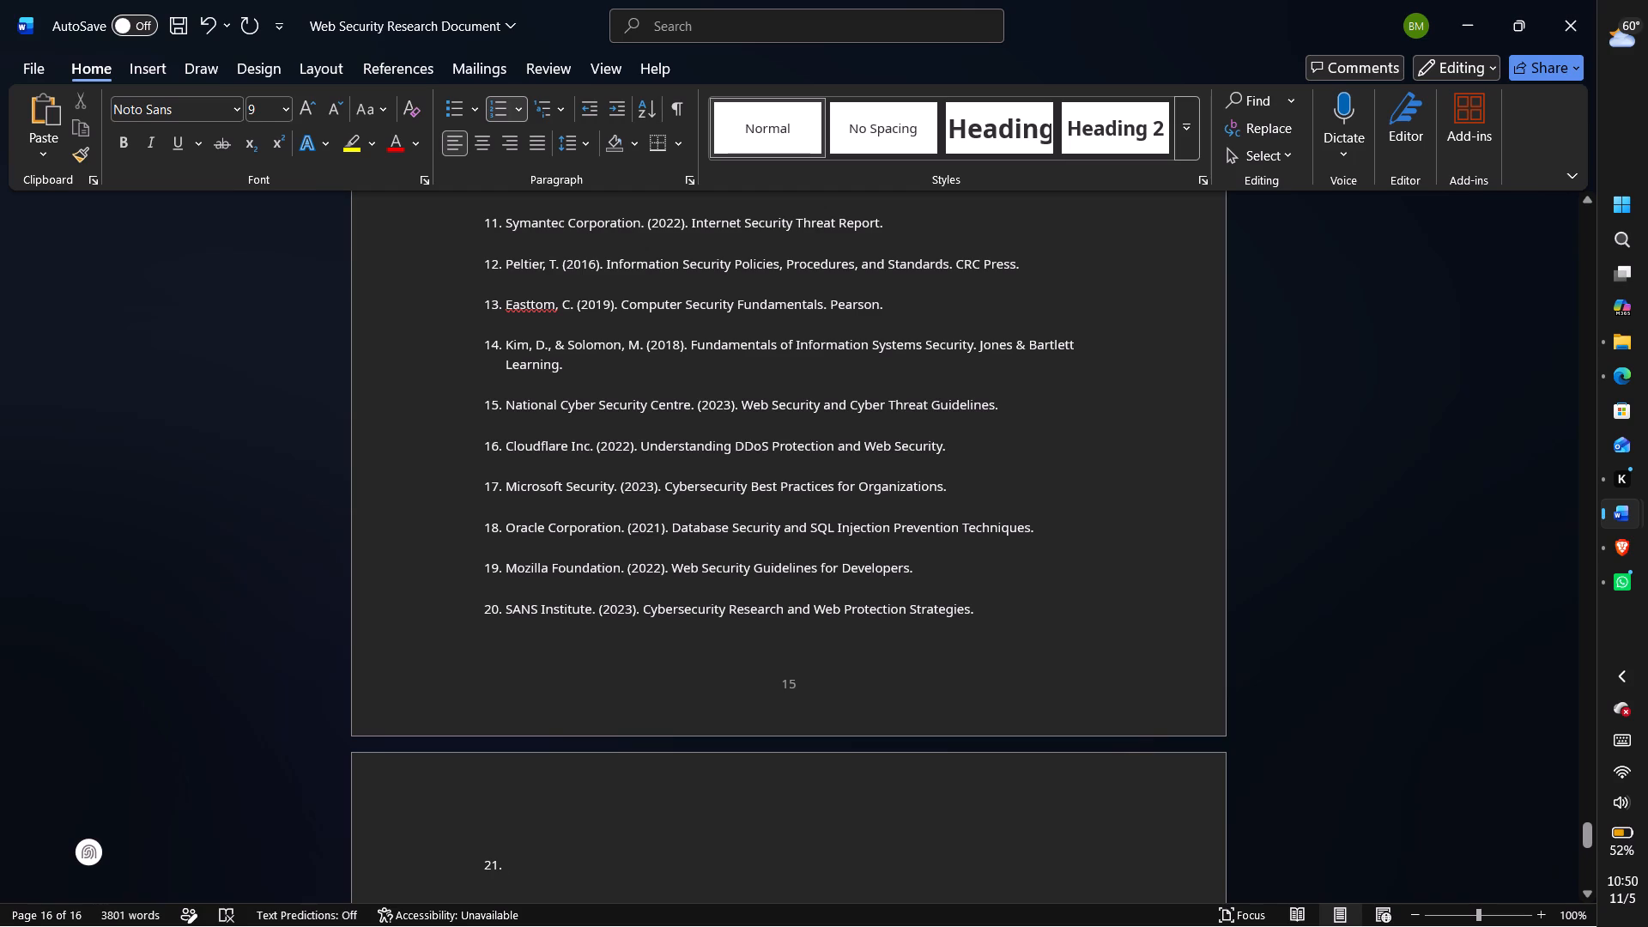
pyautogui.press('BackSpace')
pyautogui.hotkey('ctrl', 'v')
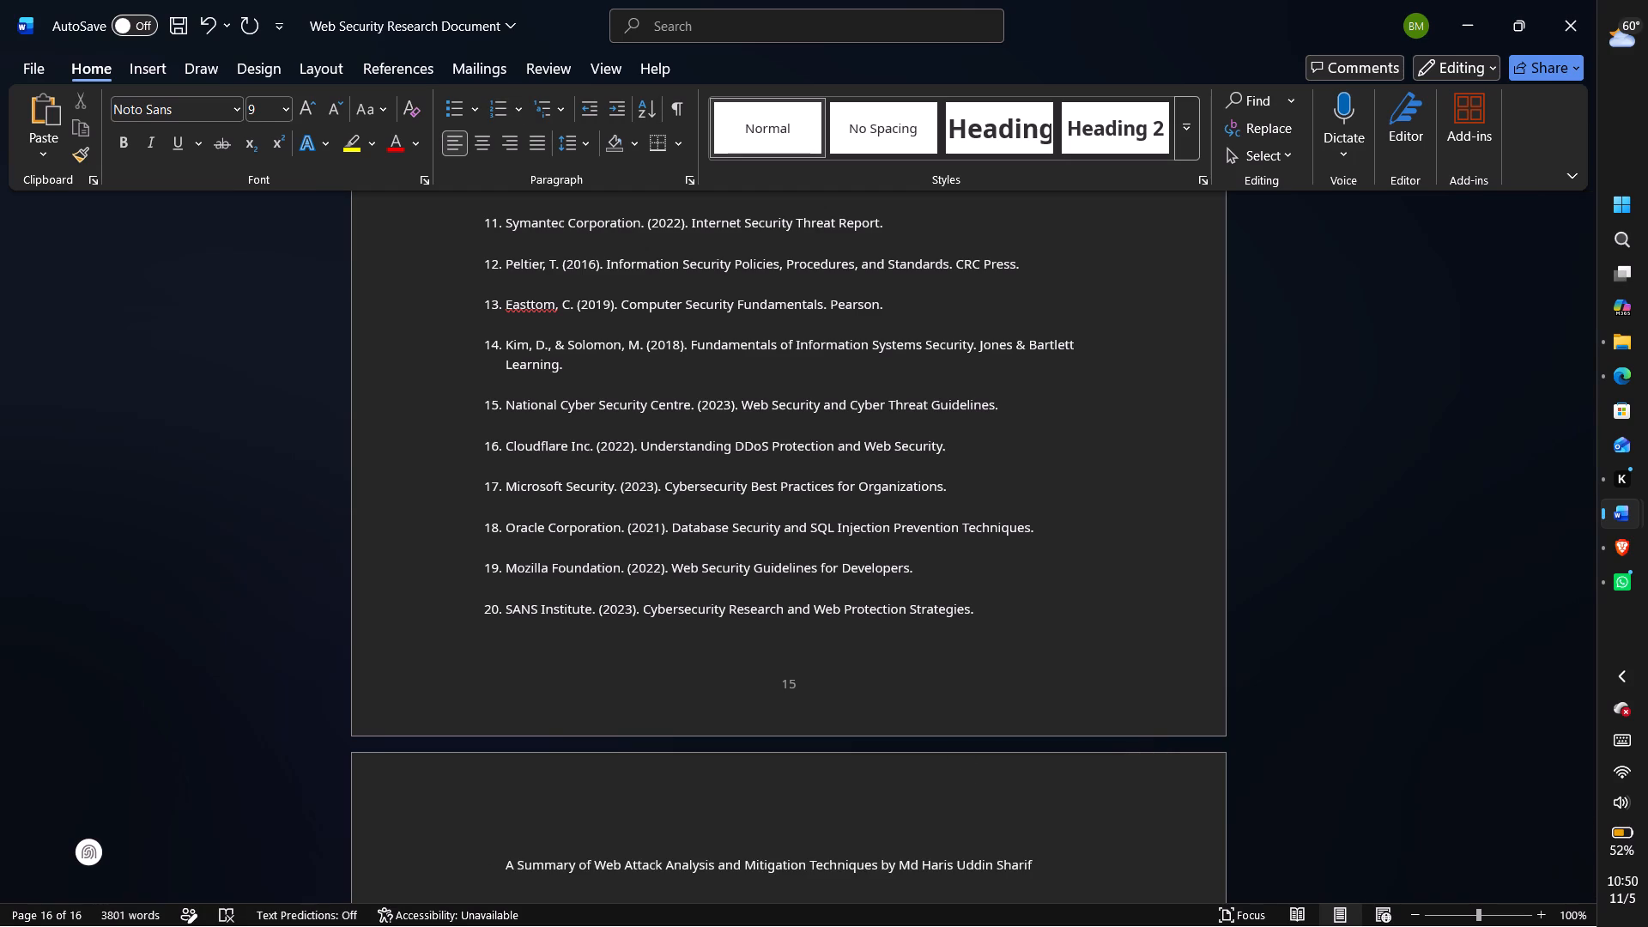
# Go back from the reference list to the title and abstract at the start of the Web Security Research Document.
pyautogui.scroll(2, 312, 533)
pyautogui.scroll(15, 537, 524)
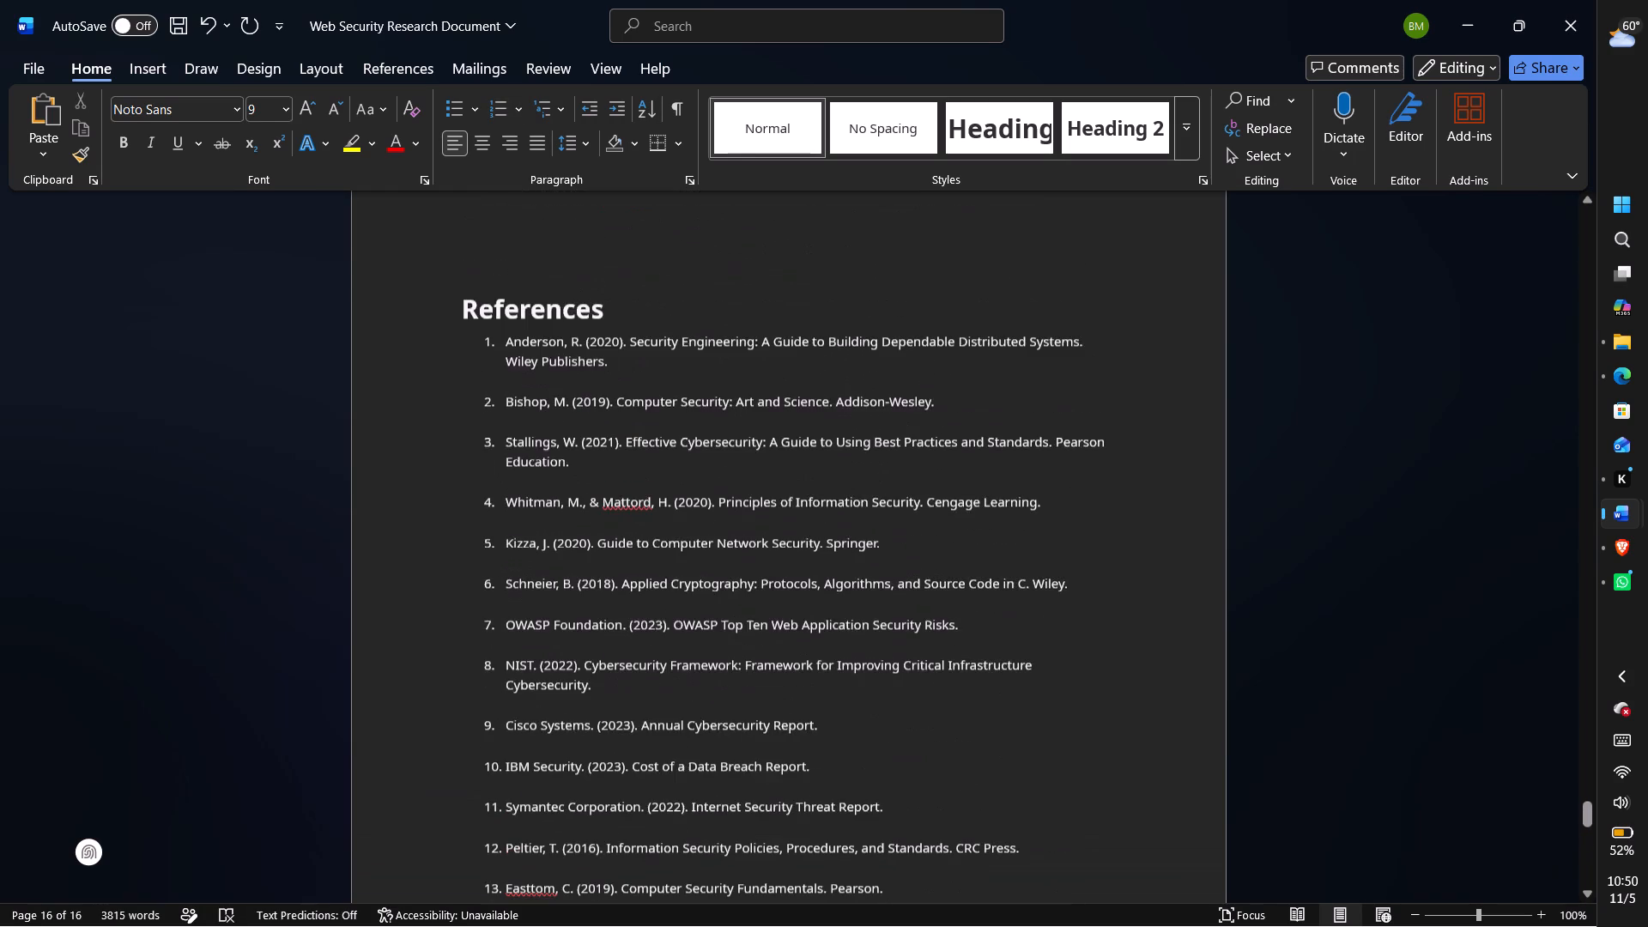
pyautogui.scroll(20, 537, 524)
pyautogui.scroll(20, 537, 524)
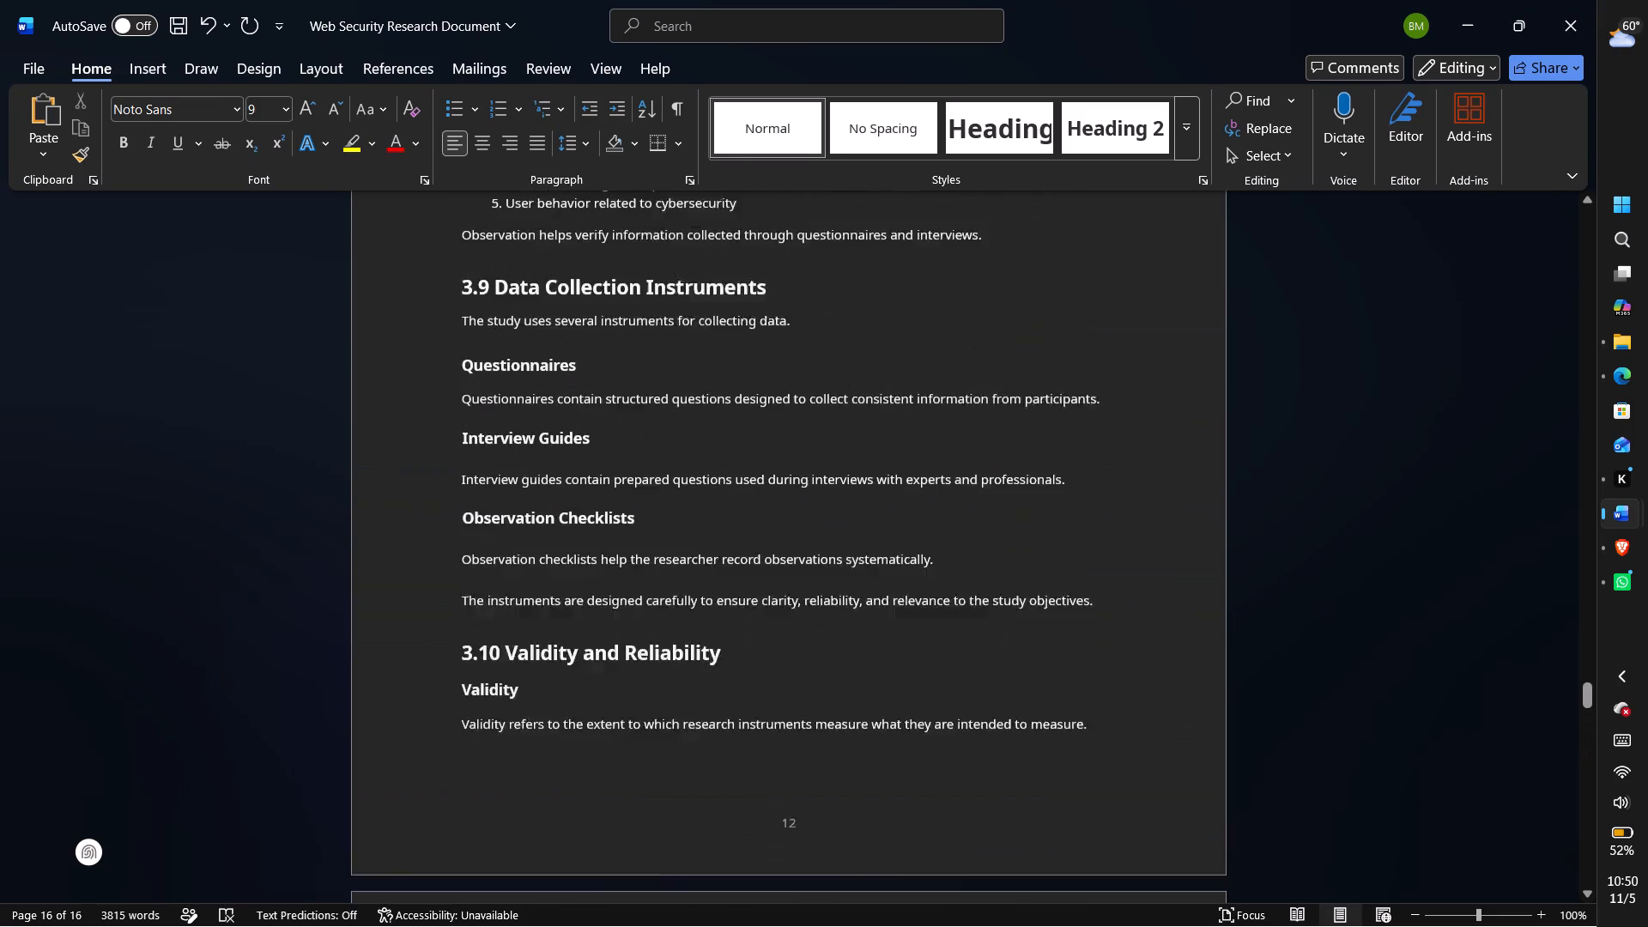
pyautogui.scroll(11, 537, 523)
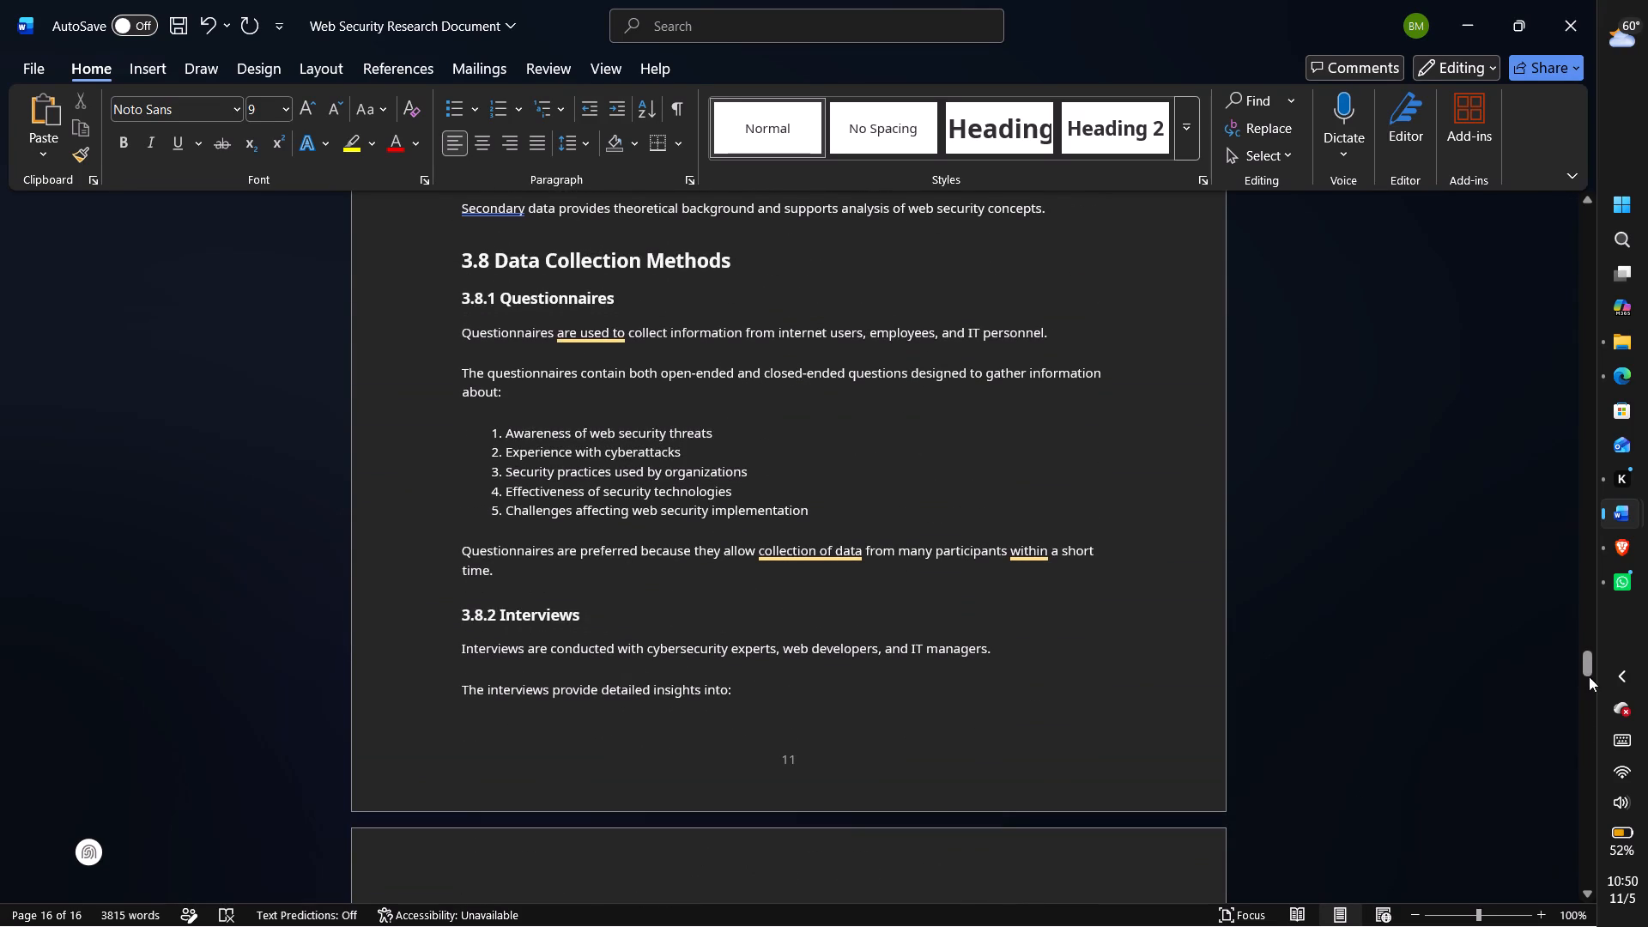
pyautogui.moveTo(1589, 668); pyautogui.dragTo(1577, 176)
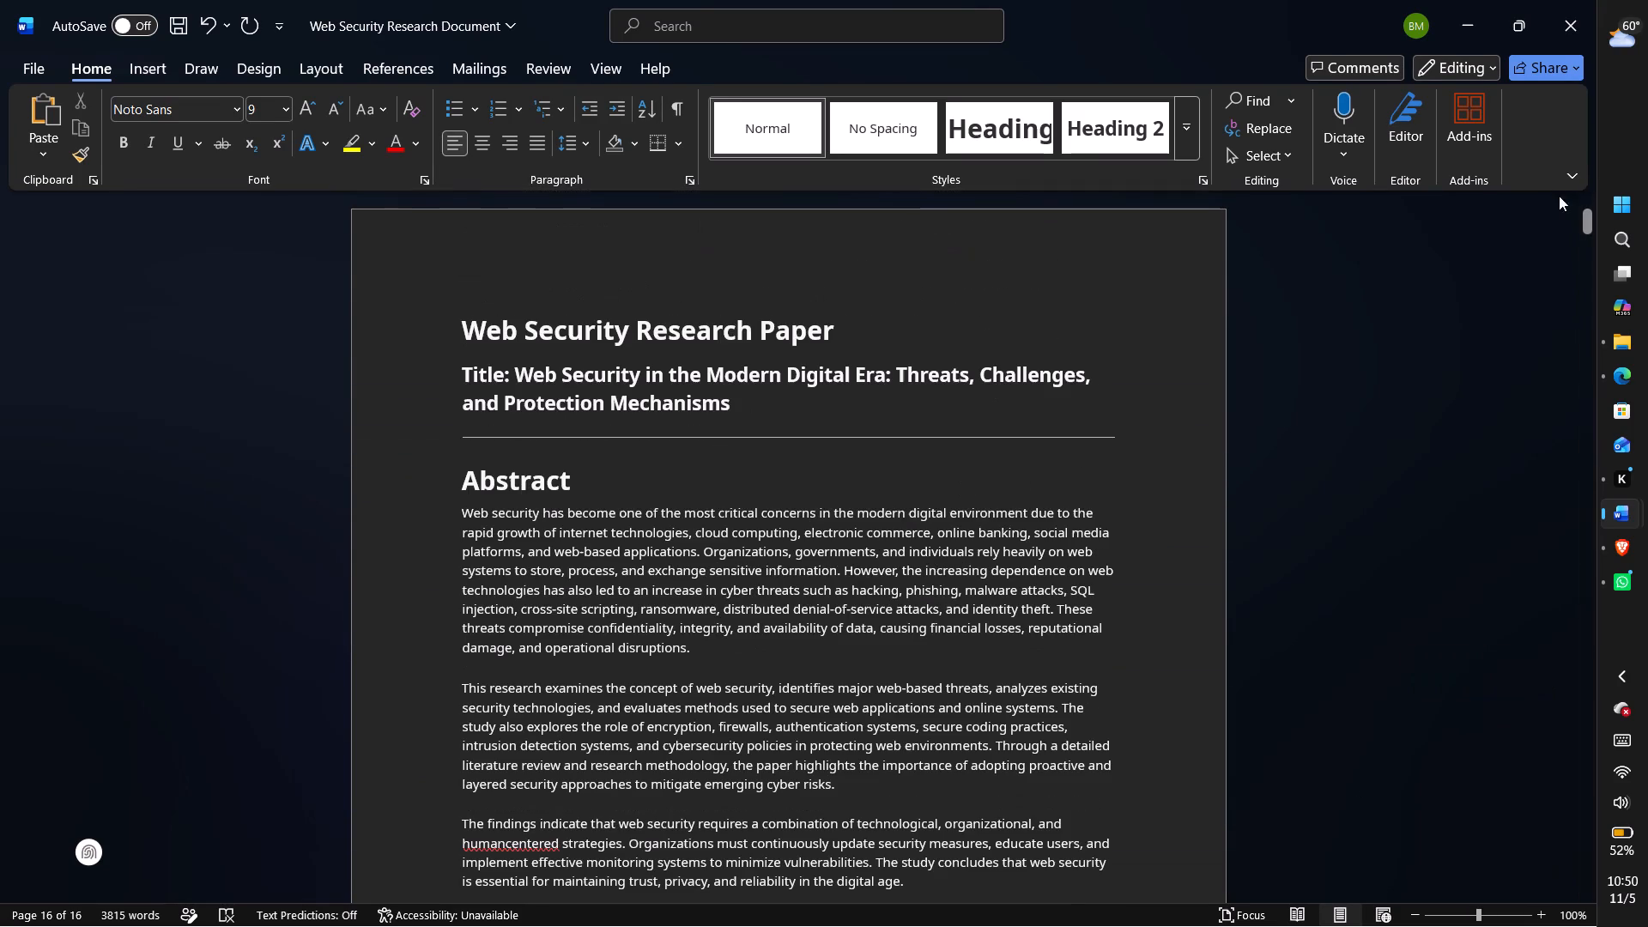
# Add a page header to the Web Security Research Document with the student's registration number followed by the student's name in capitals.
pyautogui.doubleClick(557, 242)
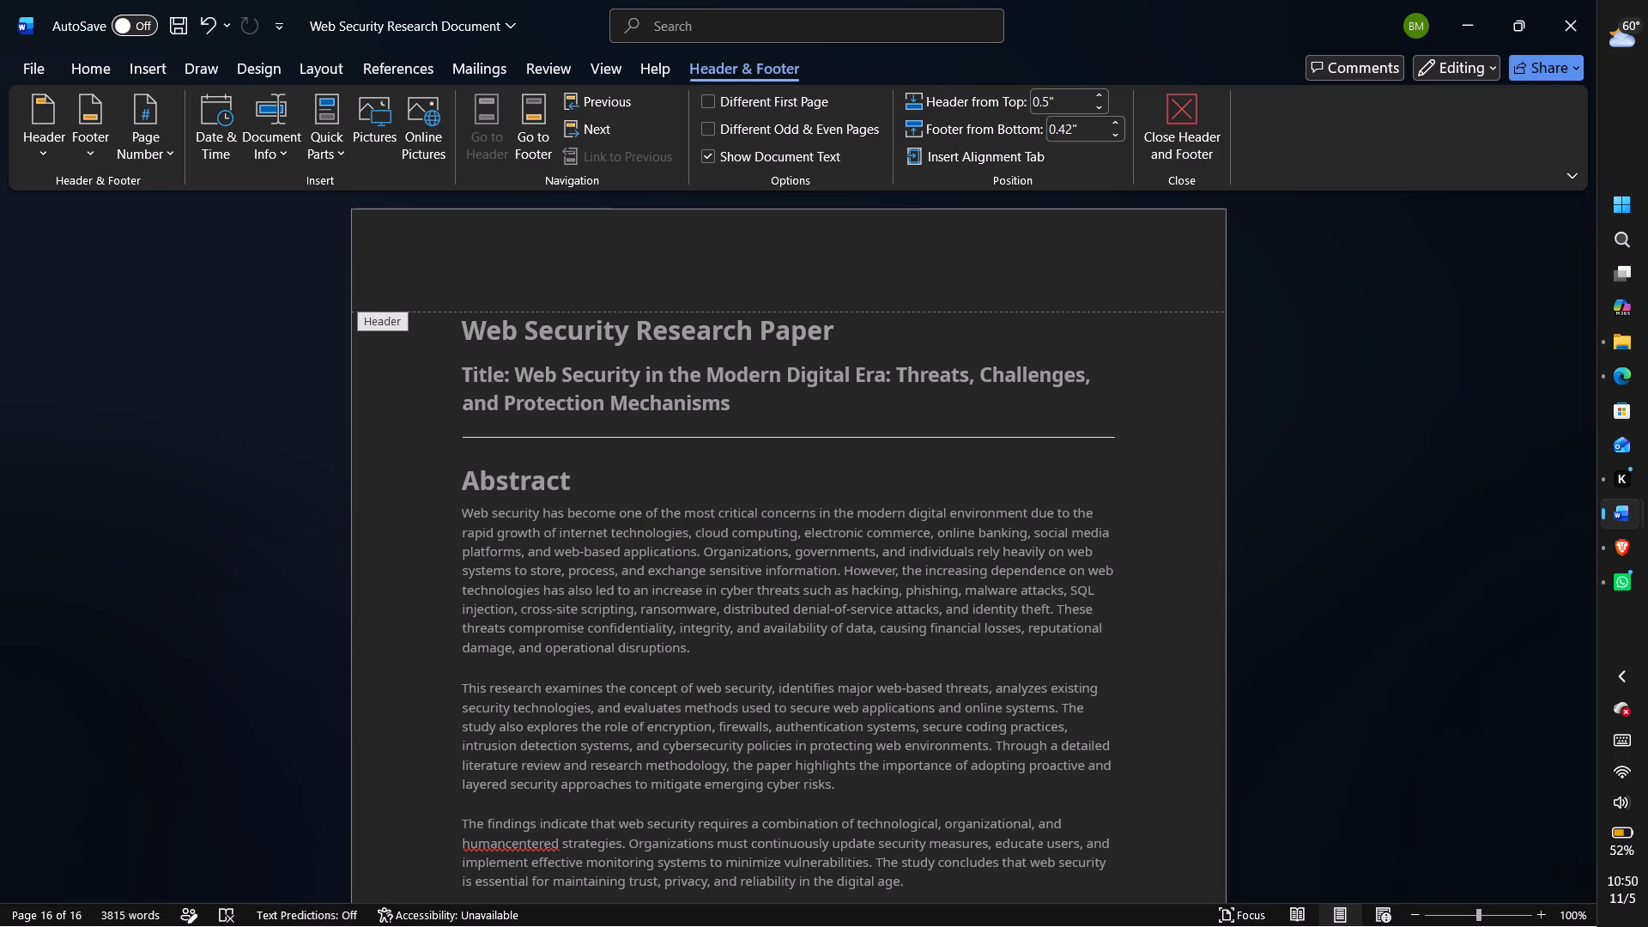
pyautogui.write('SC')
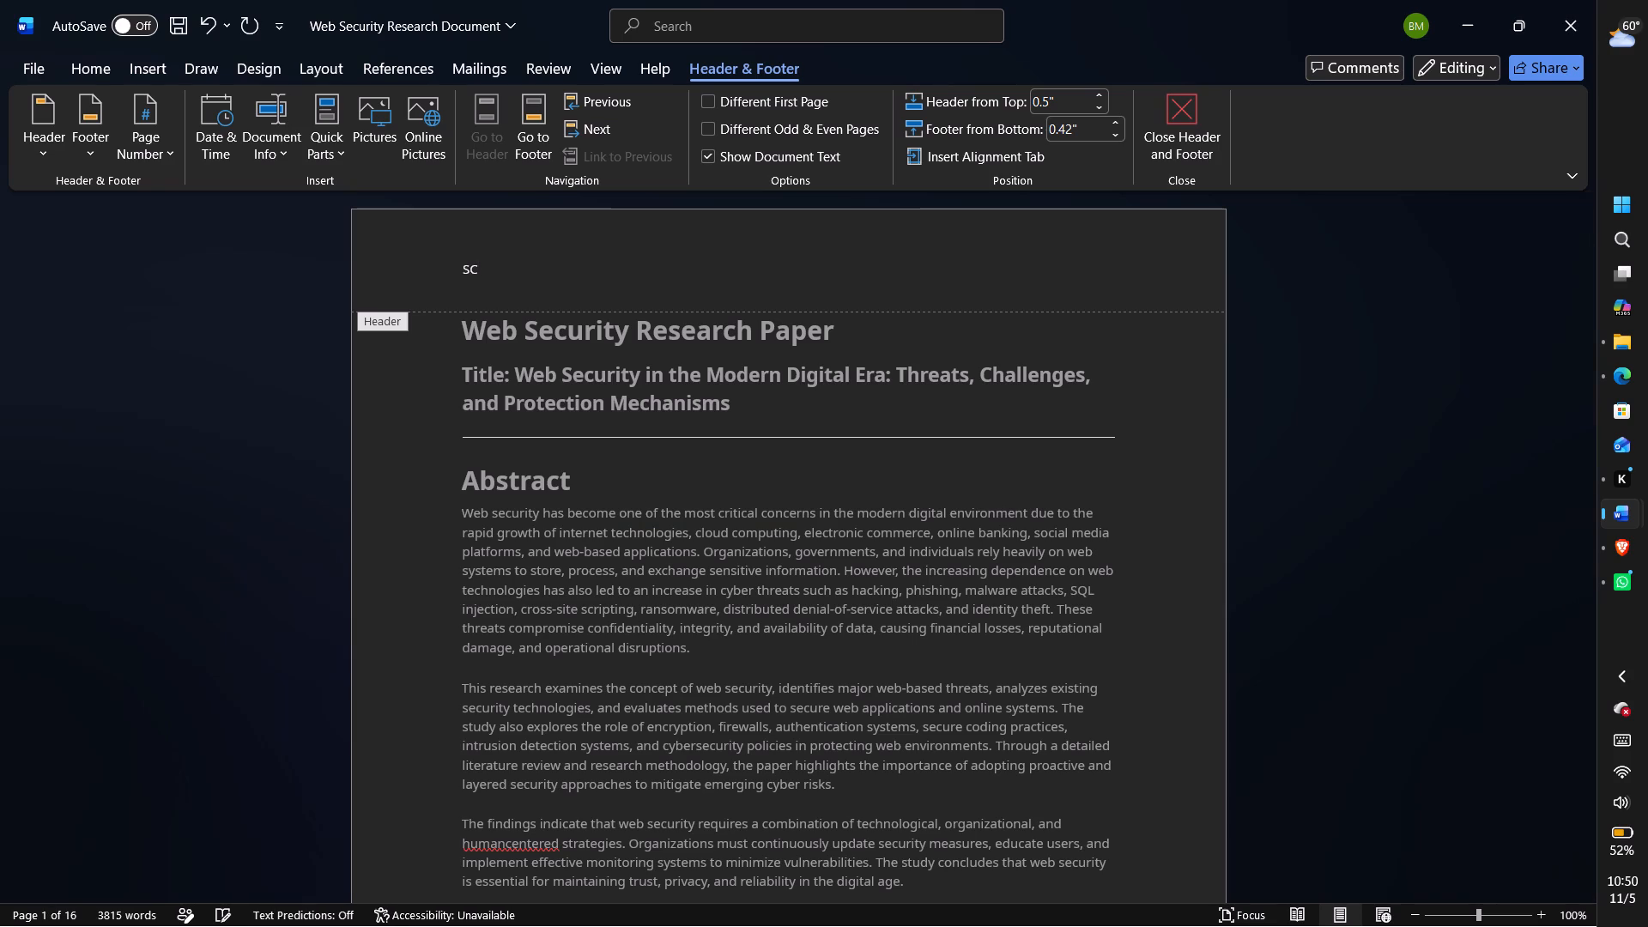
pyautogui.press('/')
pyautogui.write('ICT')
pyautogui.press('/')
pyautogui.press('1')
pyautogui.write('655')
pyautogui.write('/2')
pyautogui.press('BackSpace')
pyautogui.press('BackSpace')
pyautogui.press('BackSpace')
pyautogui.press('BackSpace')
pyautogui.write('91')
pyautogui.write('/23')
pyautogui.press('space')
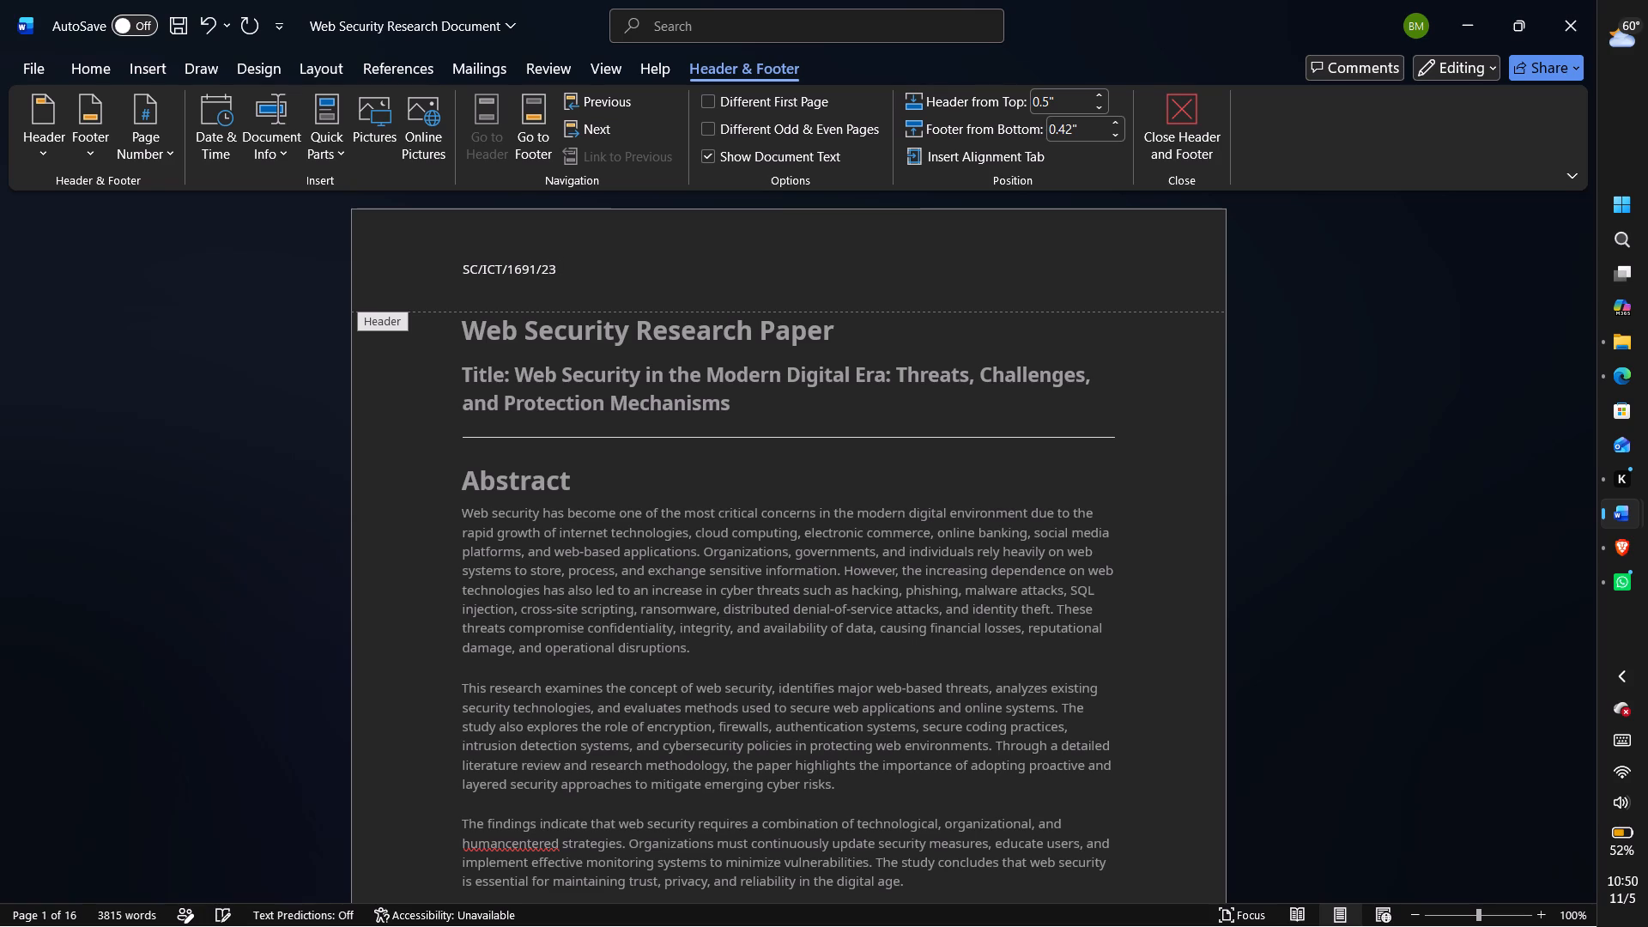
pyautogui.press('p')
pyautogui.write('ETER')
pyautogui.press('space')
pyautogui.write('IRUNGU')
# Open the Save As options for the Web Security Research Document.
pyautogui.scroll(-3, 961, 530)
pyautogui.click(25, 64)
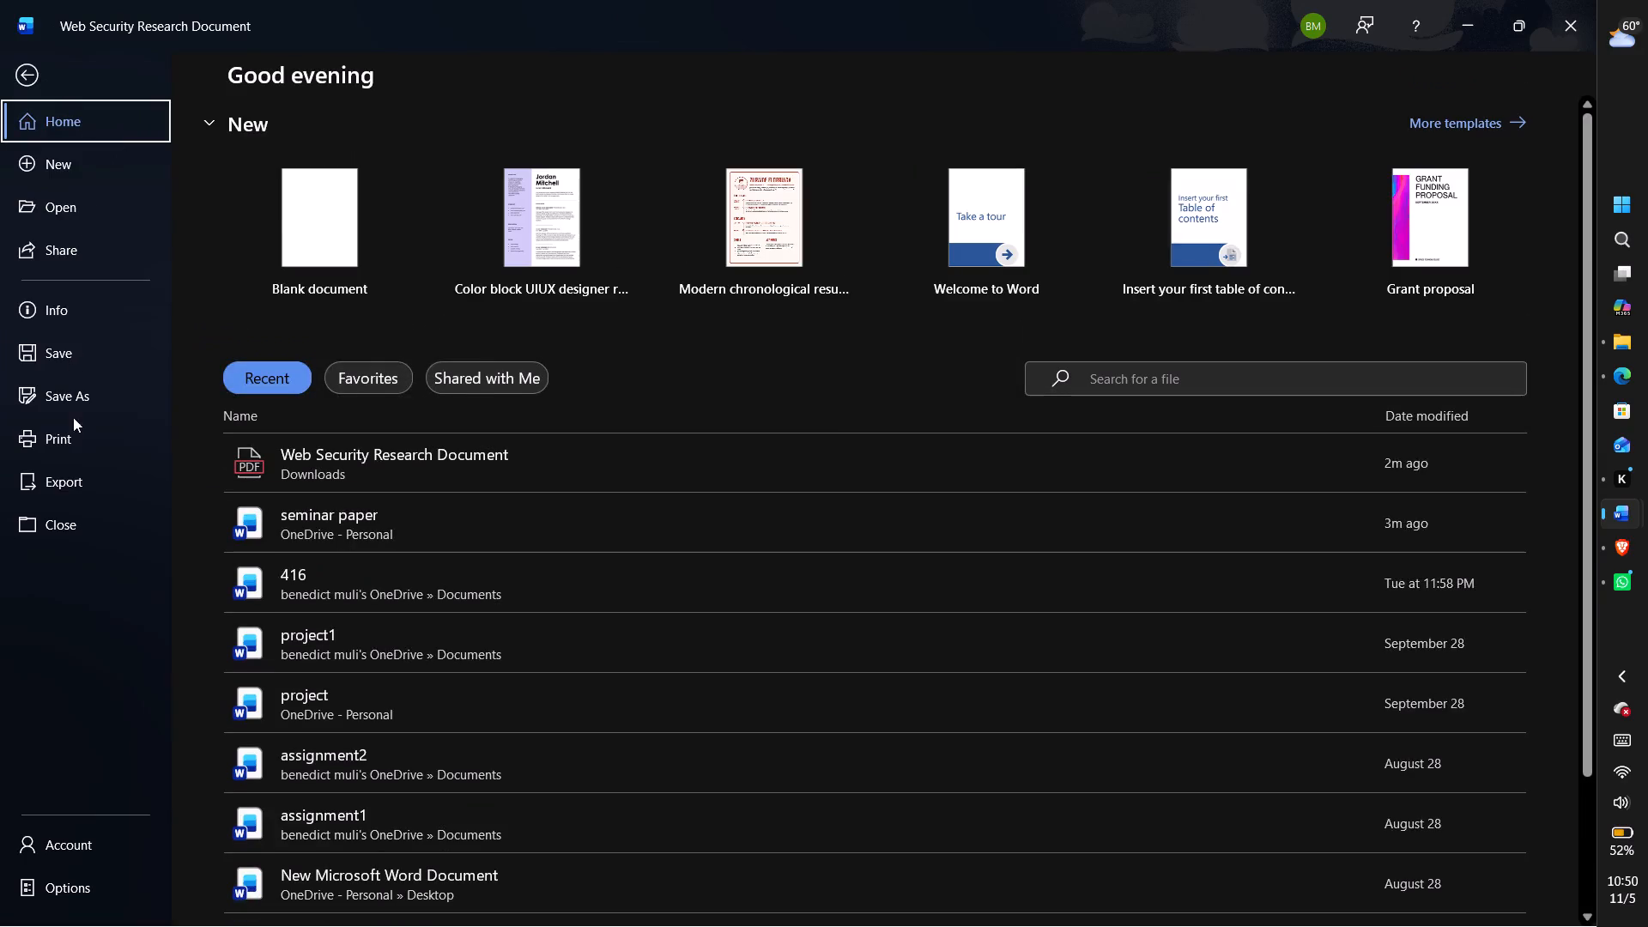
pyautogui.click(72, 398)
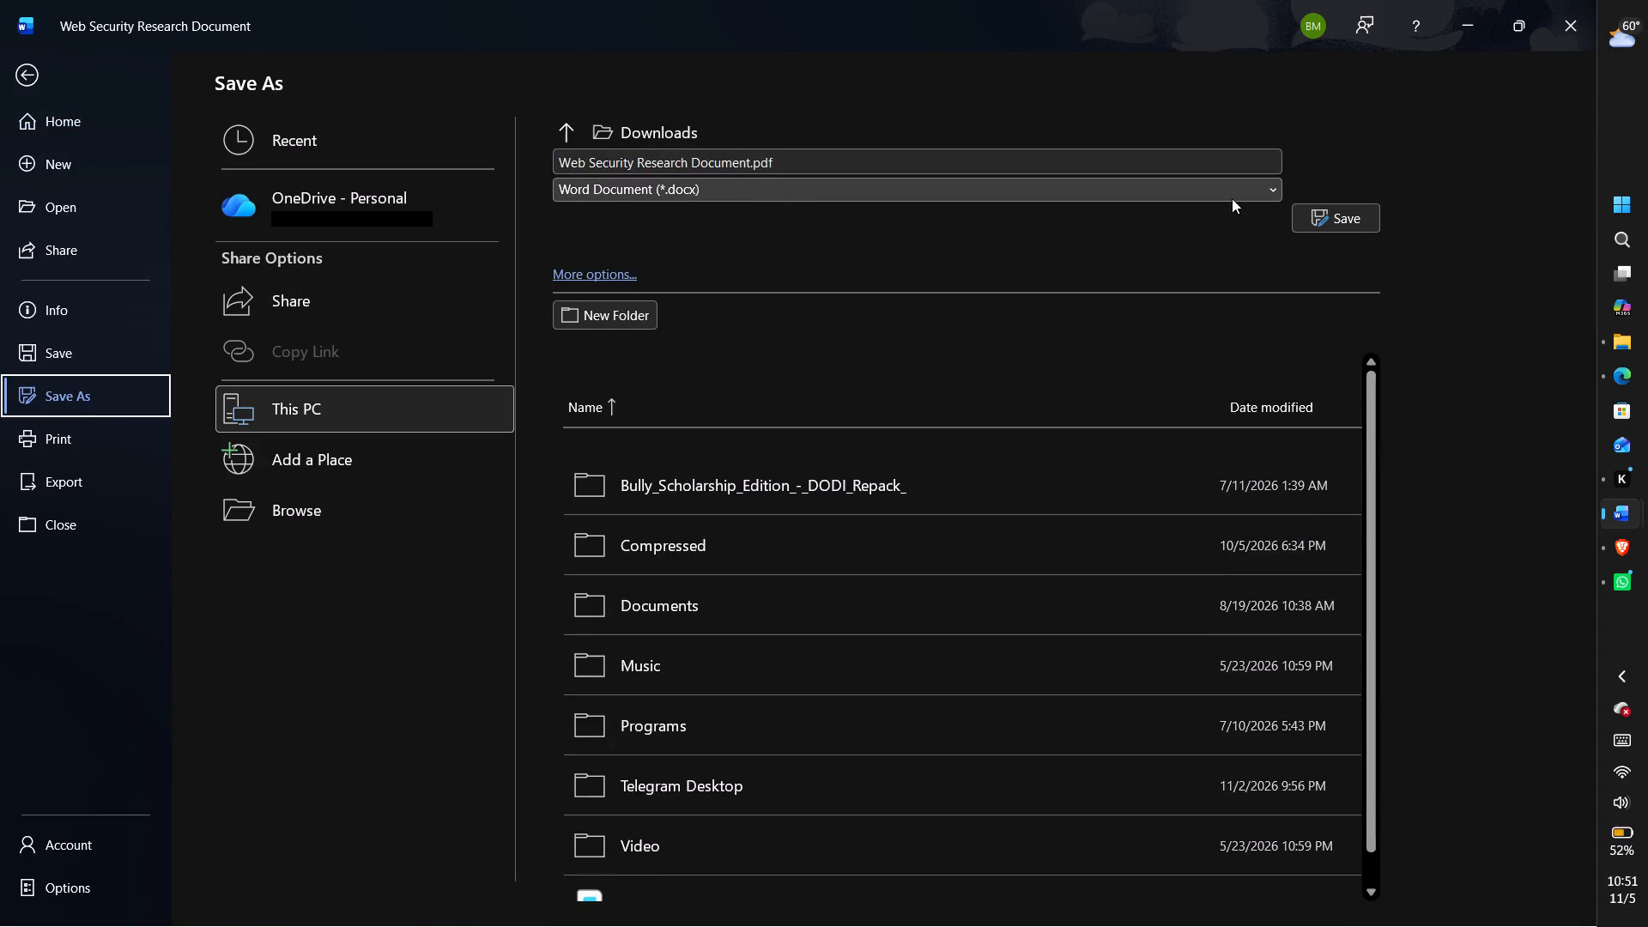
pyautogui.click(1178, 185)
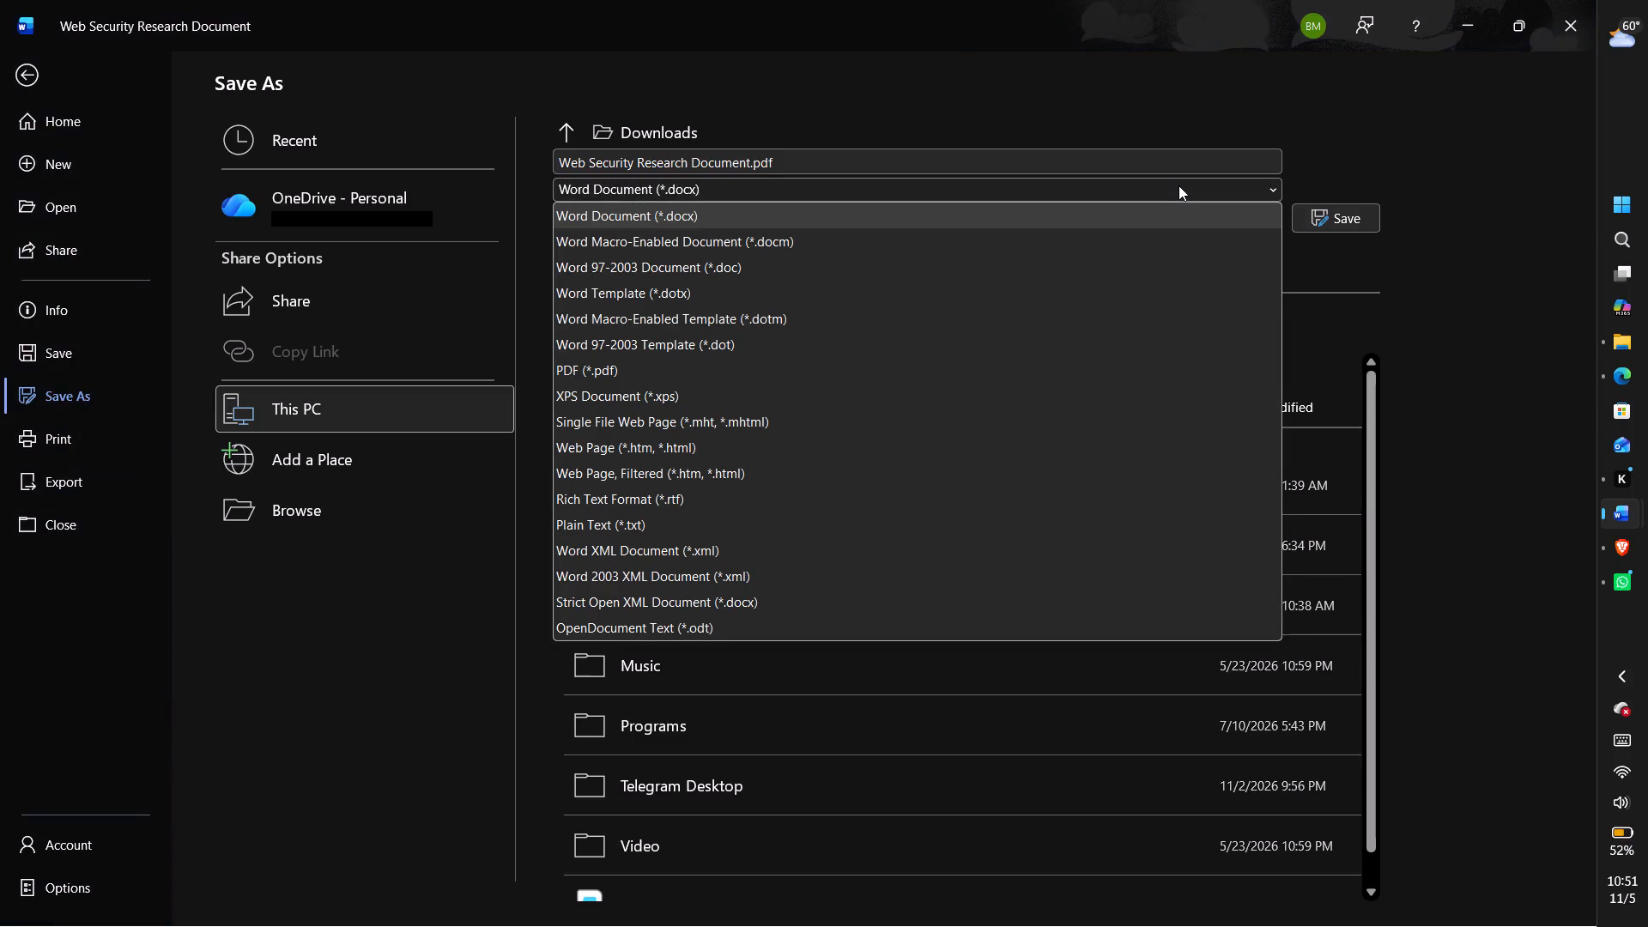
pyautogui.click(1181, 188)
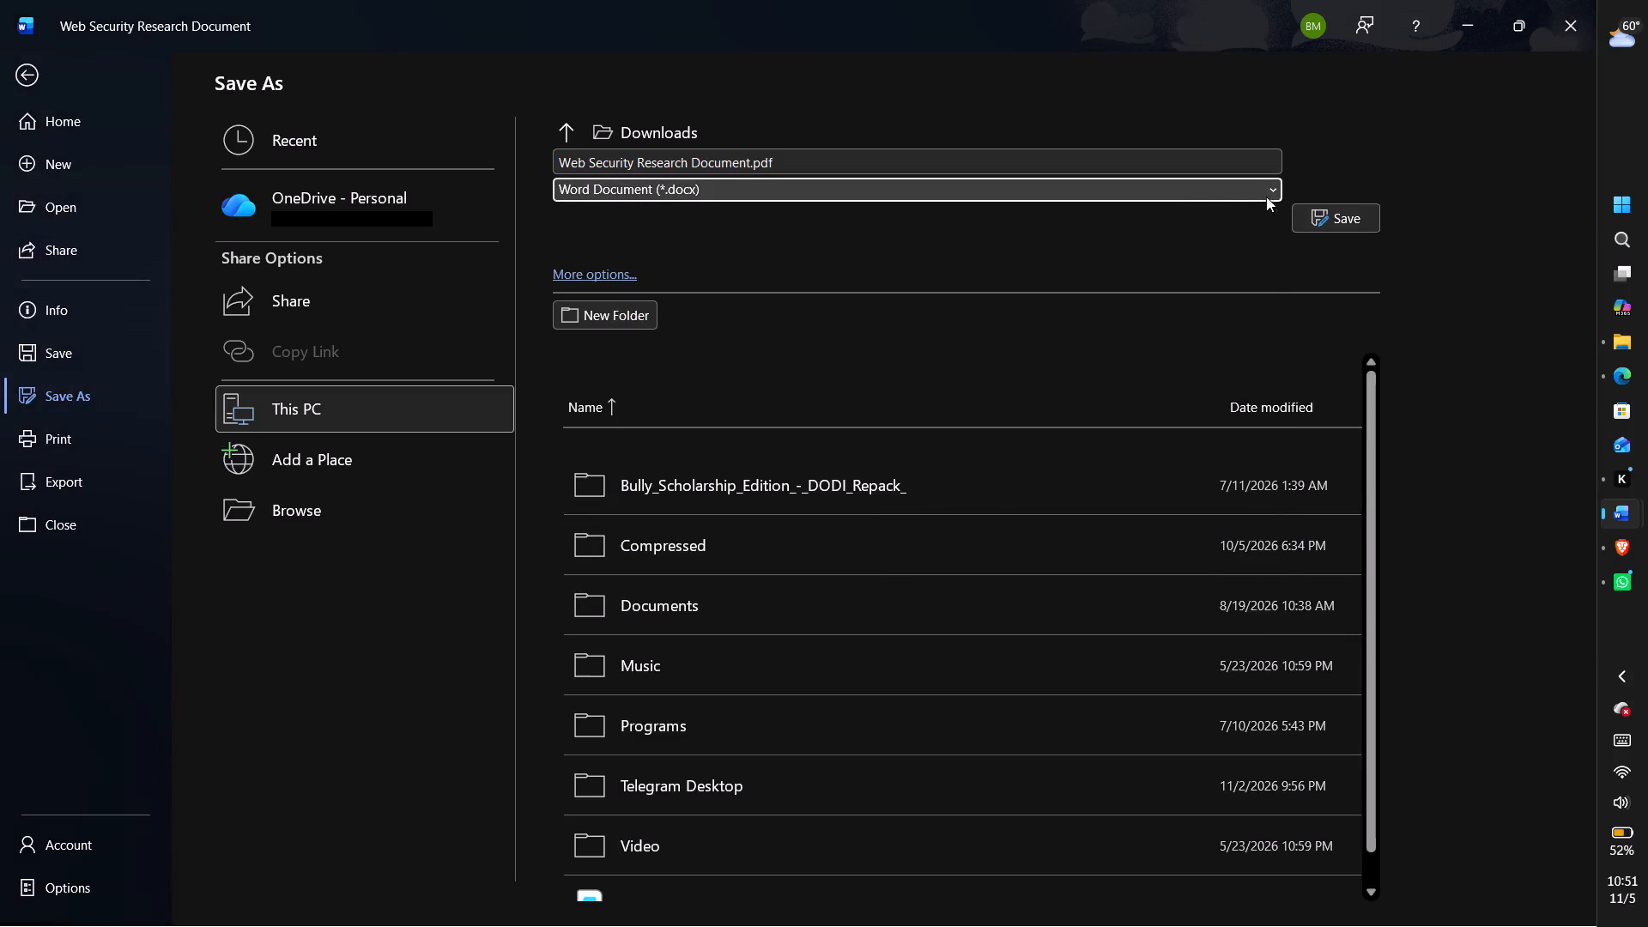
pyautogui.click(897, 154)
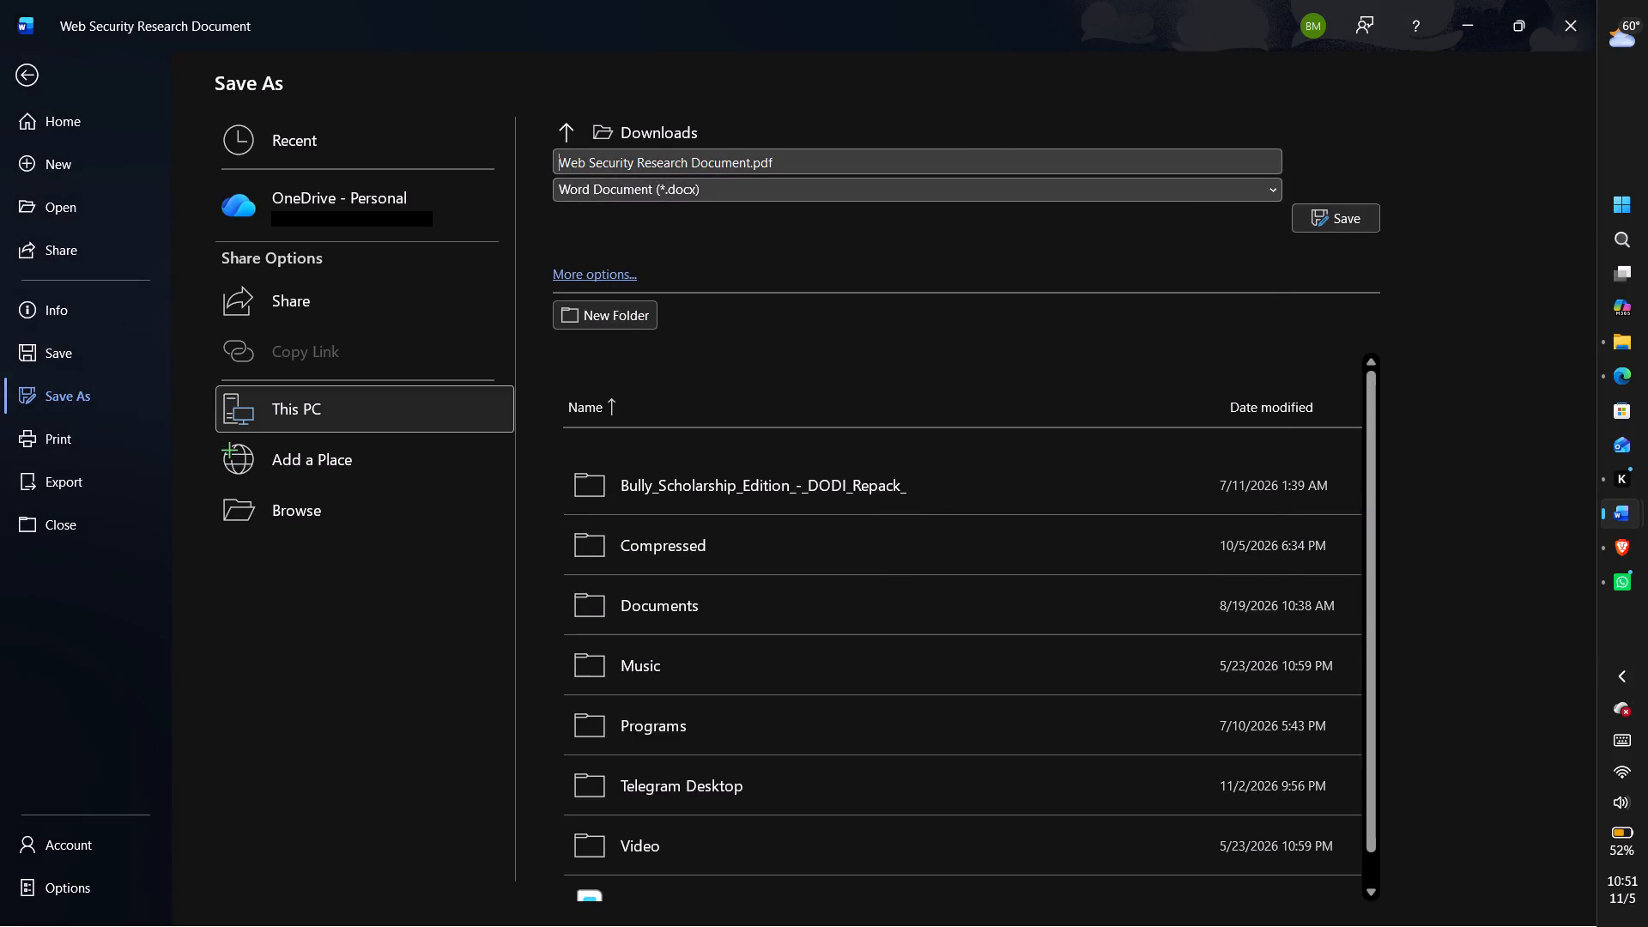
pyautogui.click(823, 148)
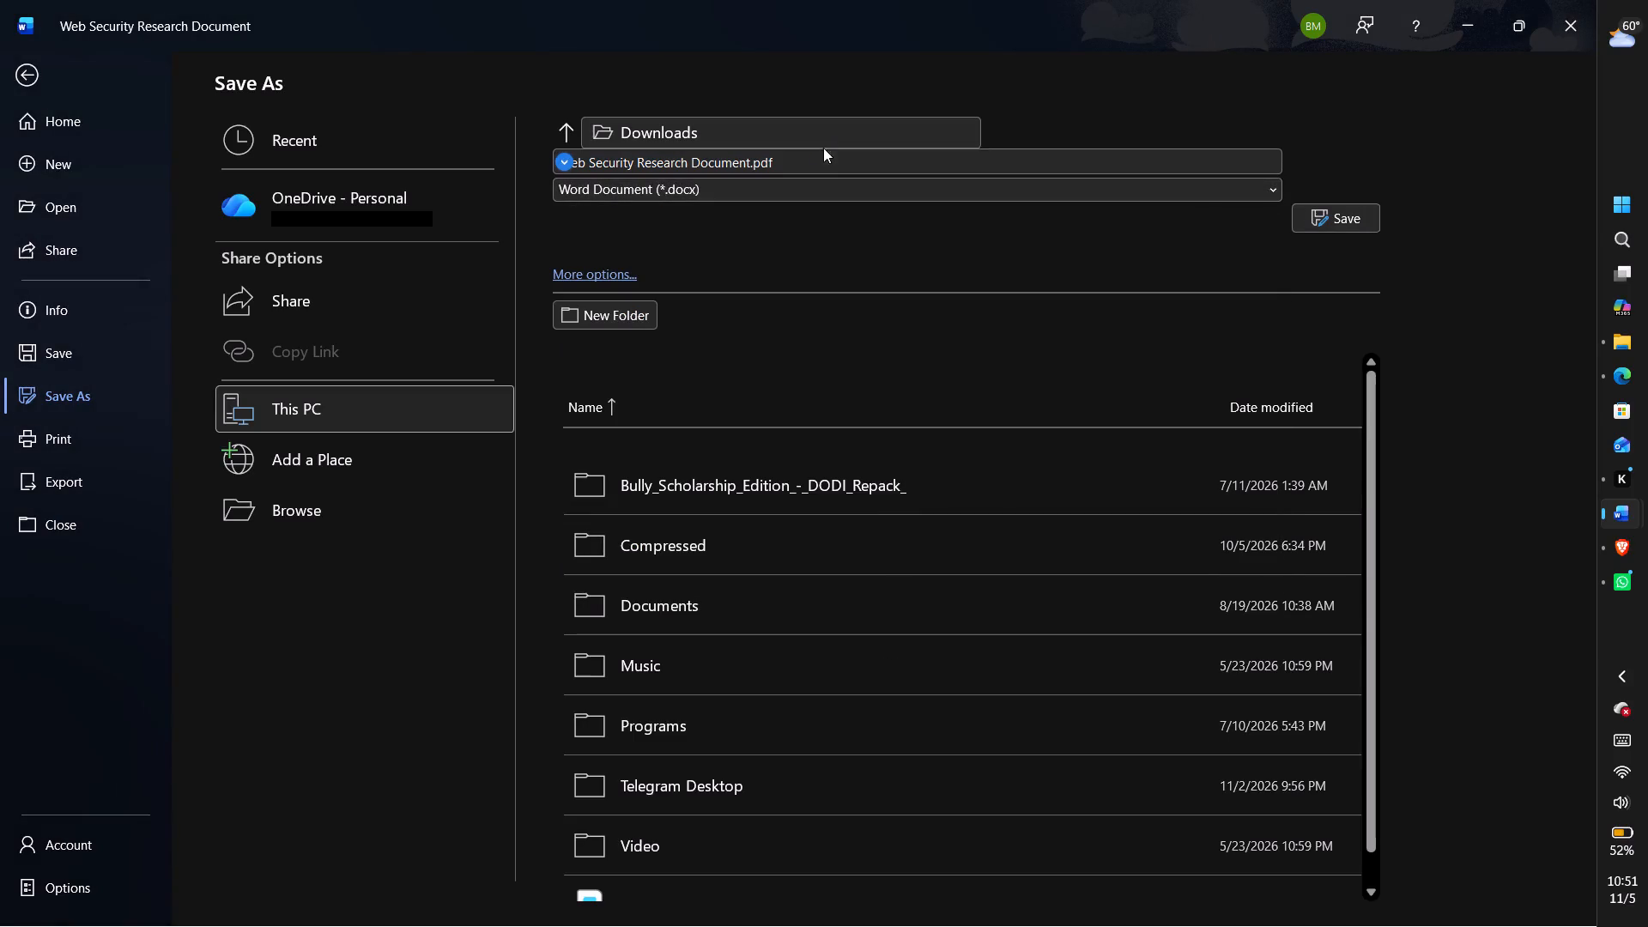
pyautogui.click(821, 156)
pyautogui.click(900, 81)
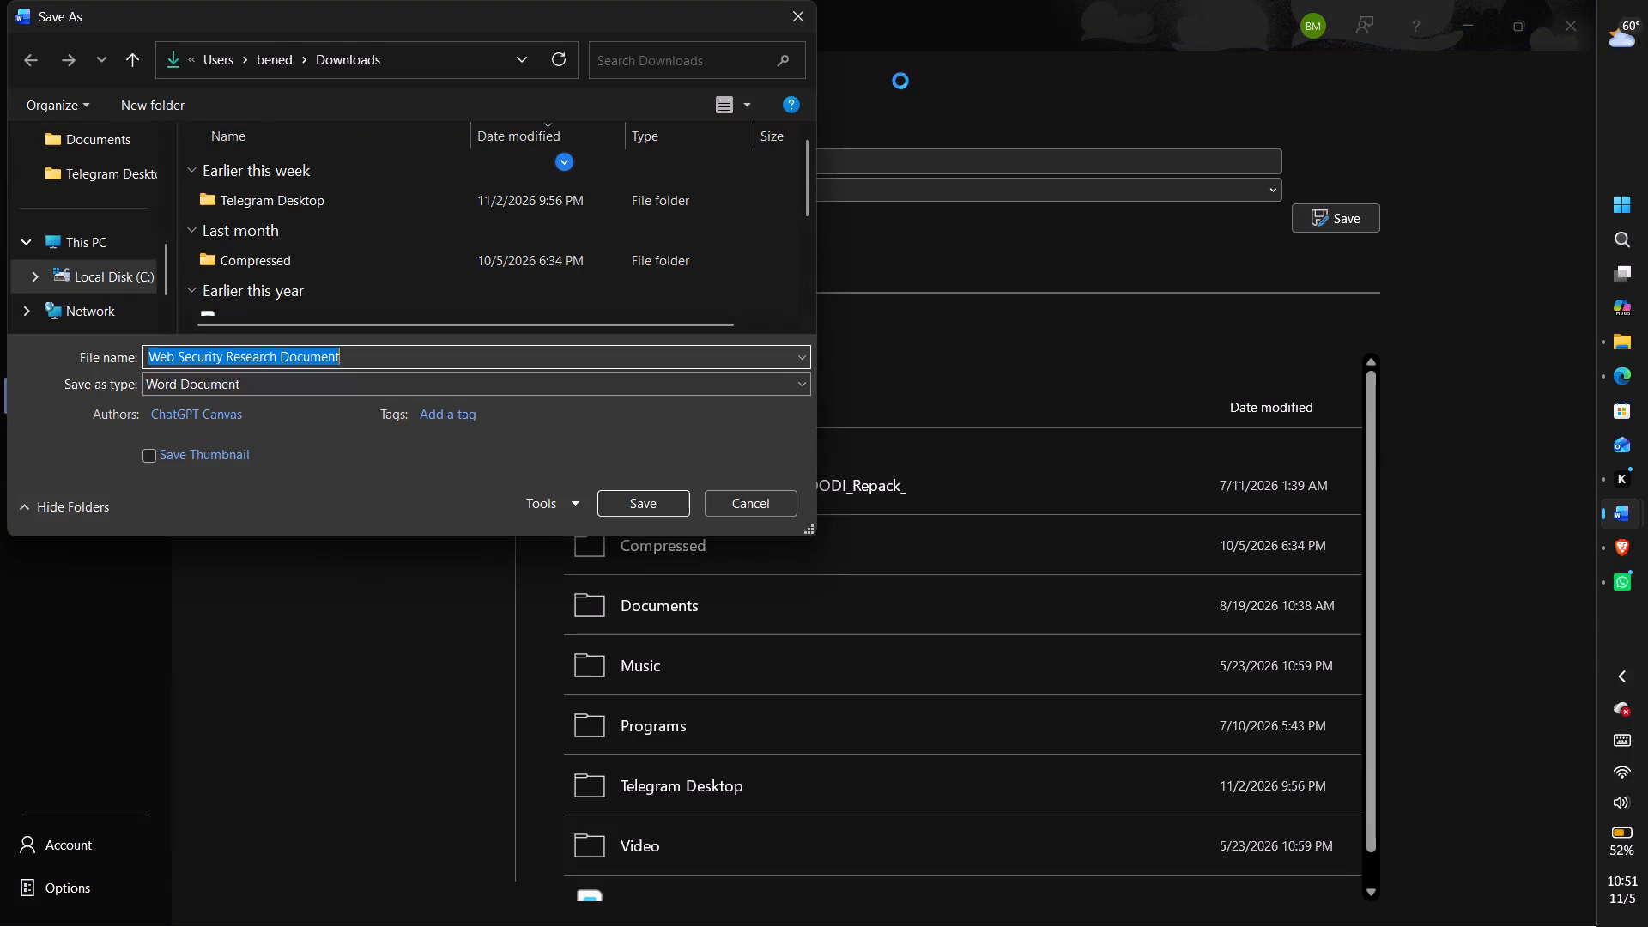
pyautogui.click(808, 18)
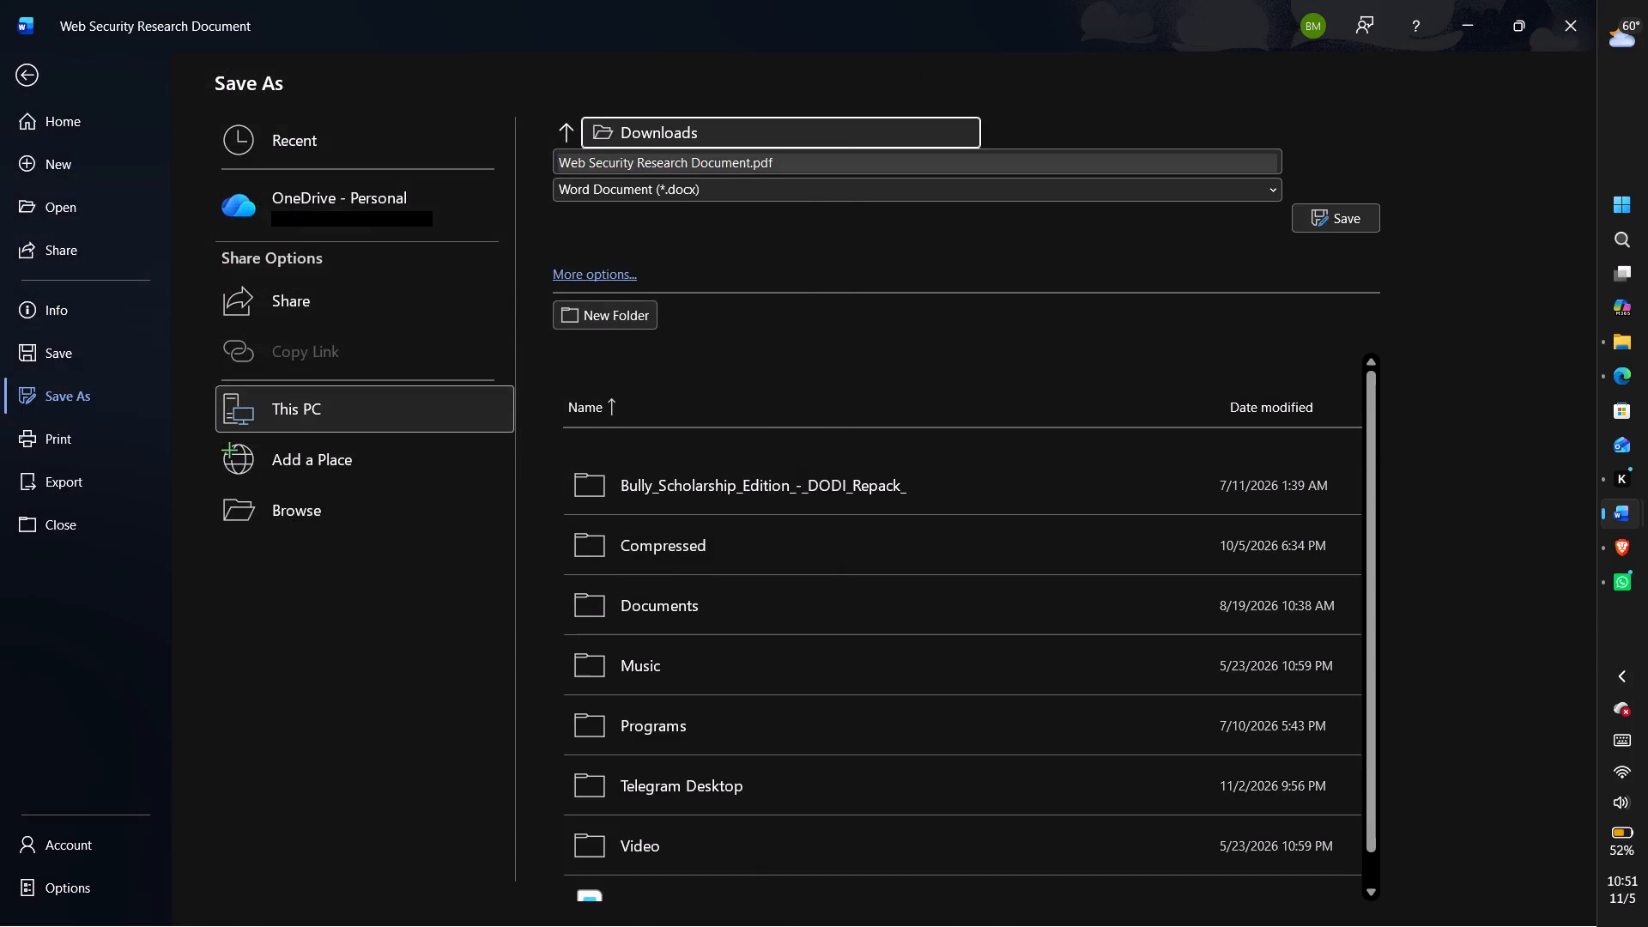
# Remove the ".pdf" ending from the file name and save "Web Security Research Document" as a Word document in Downloads.
pyautogui.click(810, 157)
pyautogui.doubleClick(810, 157)
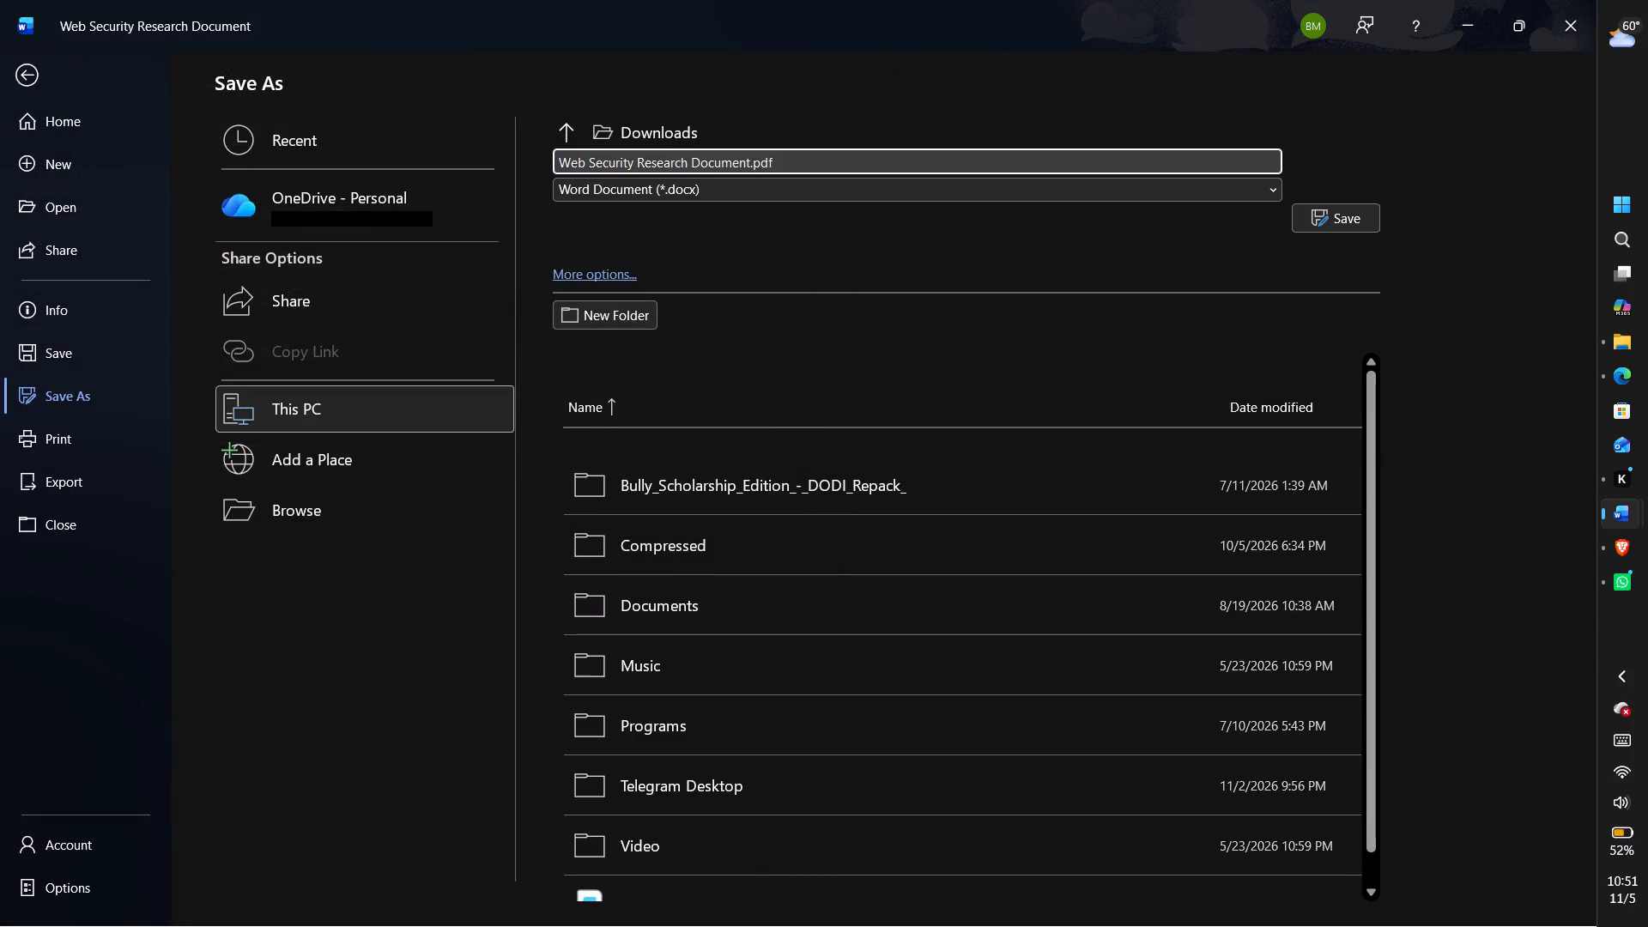
pyautogui.press('BackSpace')
pyautogui.press('BackSpace')
pyautogui.press('BackSpace')
pyautogui.press('BackSpace')
pyautogui.click(1357, 219)
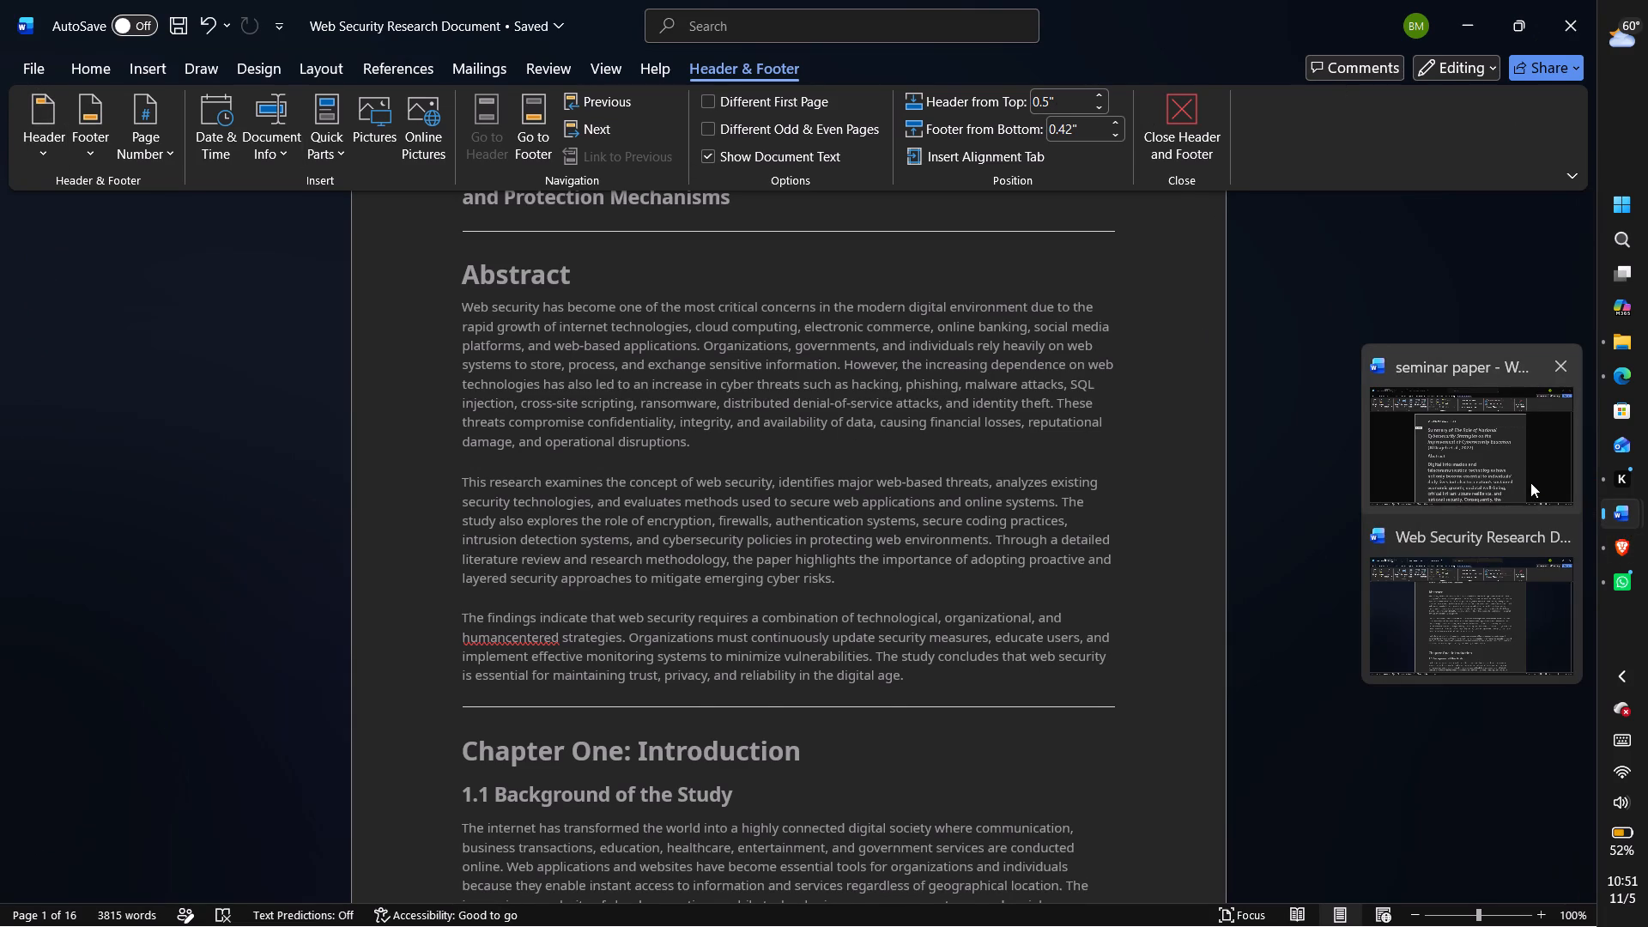
# Switch to the seminar paper document and delete the citation "(AlDaajeh et al., 2022)" from the end of its title.
pyautogui.click(1522, 478)
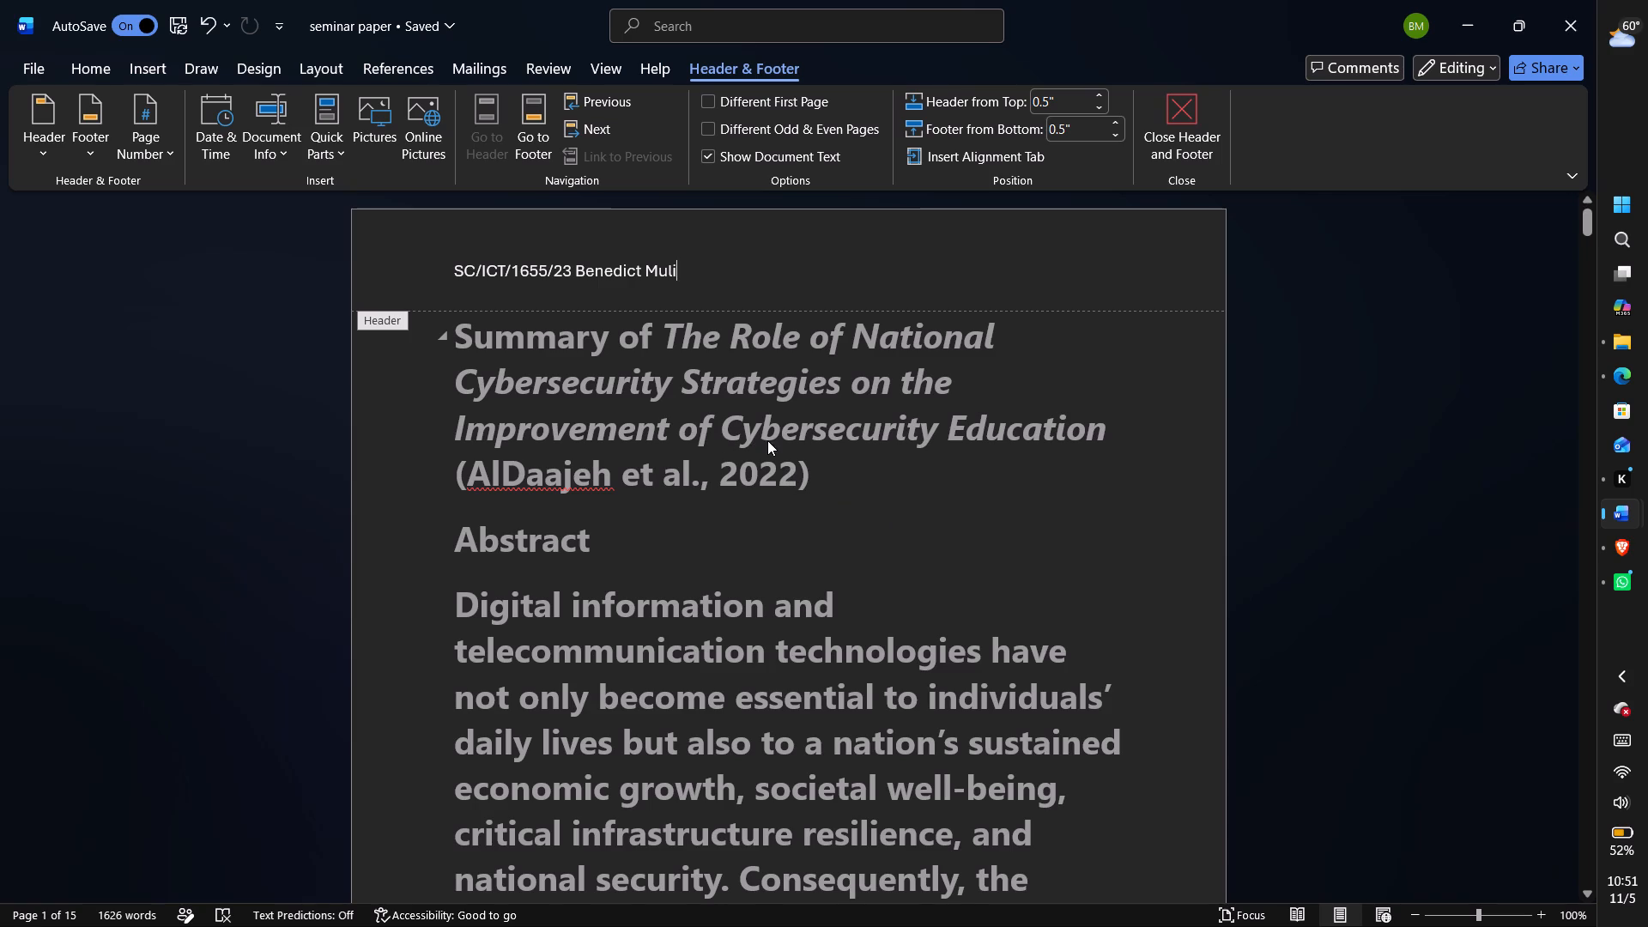
pyautogui.doubleClick(829, 470)
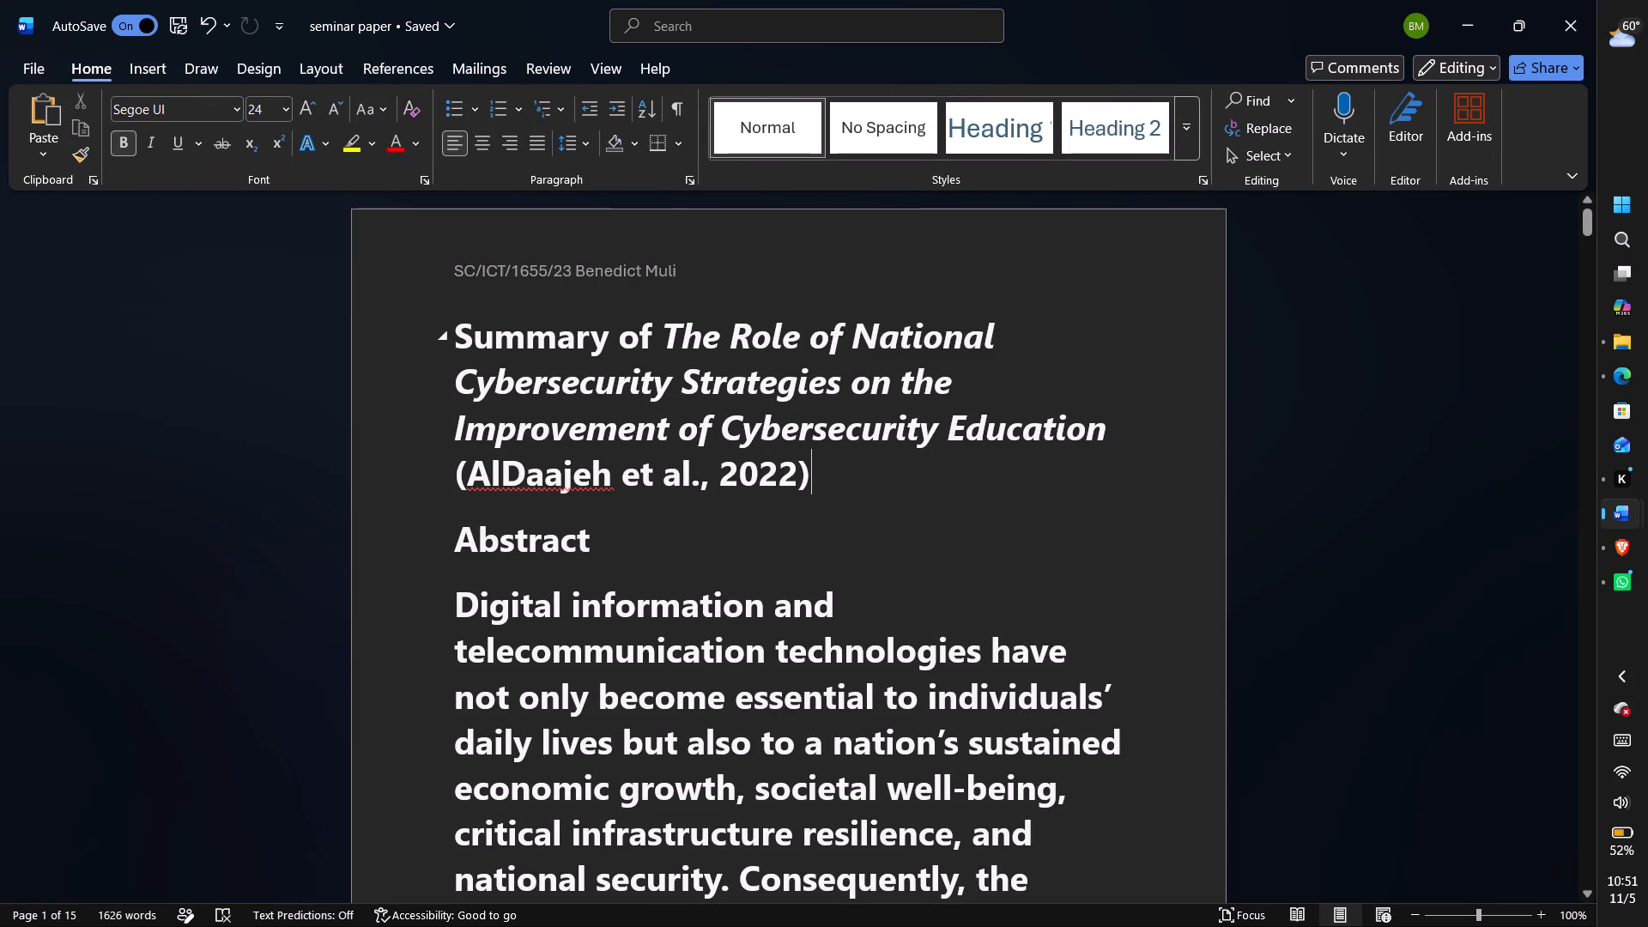
pyautogui.press('BackSpace')
pyautogui.press('BackSpace')
pyautogui.press('BackSpace')
pyautogui.press('BackSpace')
pyautogui.press('BackSpace')
pyautogui.press('BackSpace')
pyautogui.press('BackSpace')
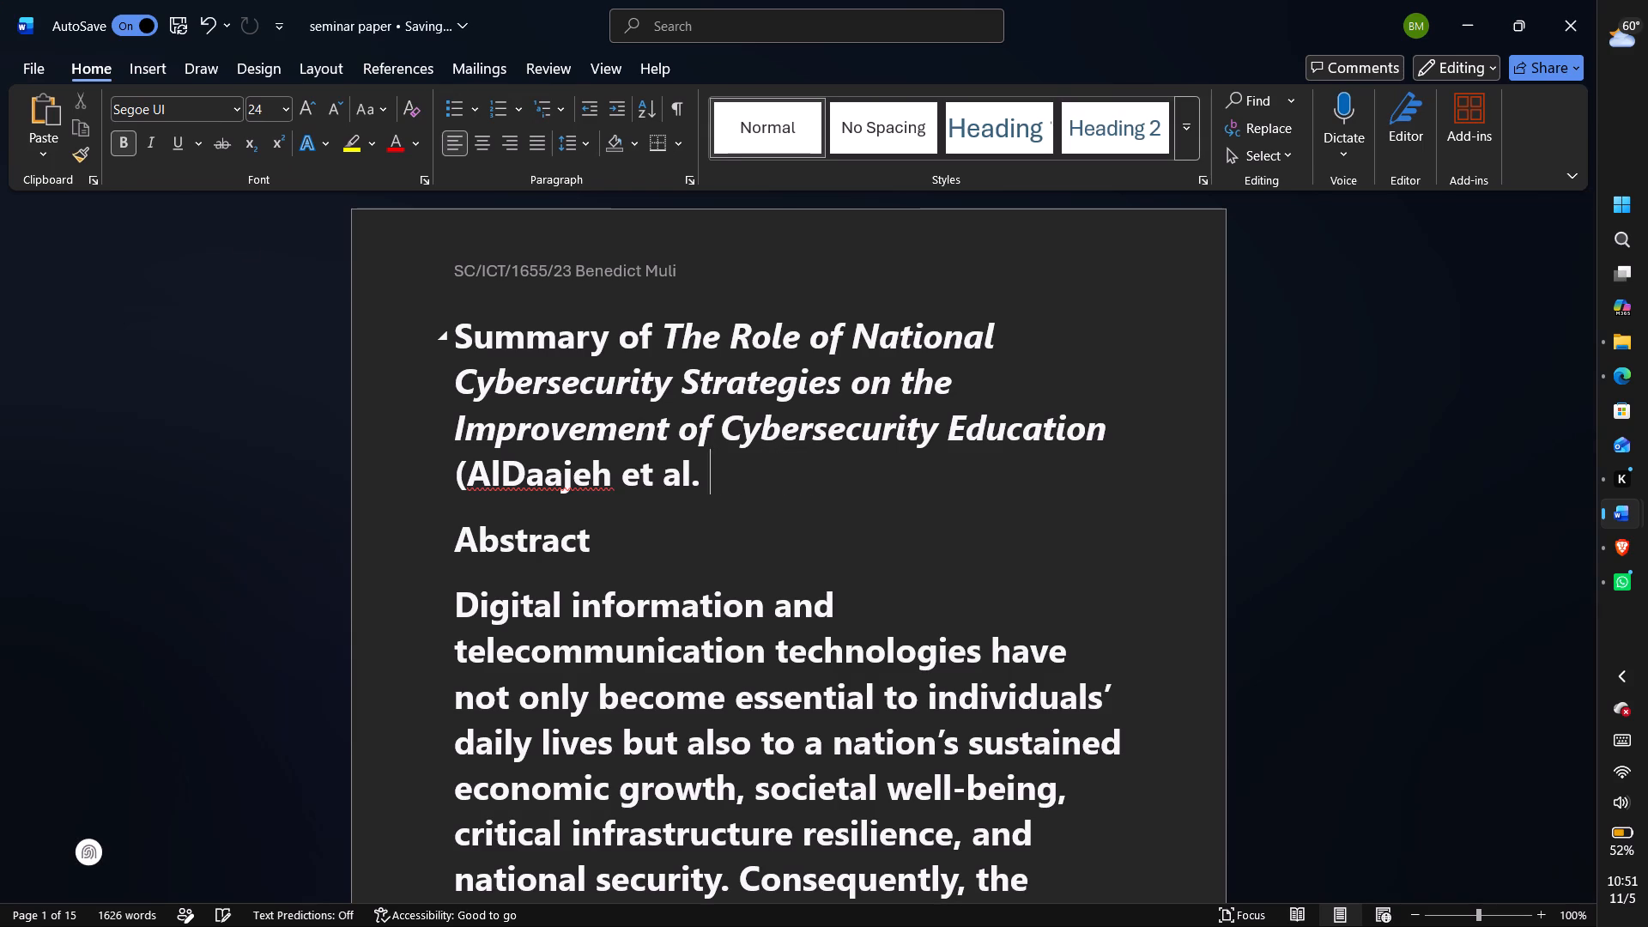
pyautogui.press('BackSpace')
pyautogui.press('BackSpace')
pyautogui.press('BackSpace')
pyautogui.press('BackSpace')
pyautogui.press('BackSpace')
pyautogui.press('BackSpace')
pyautogui.press('BackSpace')
pyautogui.press('BackSpace')
pyautogui.press('BackSpace')
pyautogui.press('BackSpace')
pyautogui.press('BackSpace')
pyautogui.press('BackSpace')
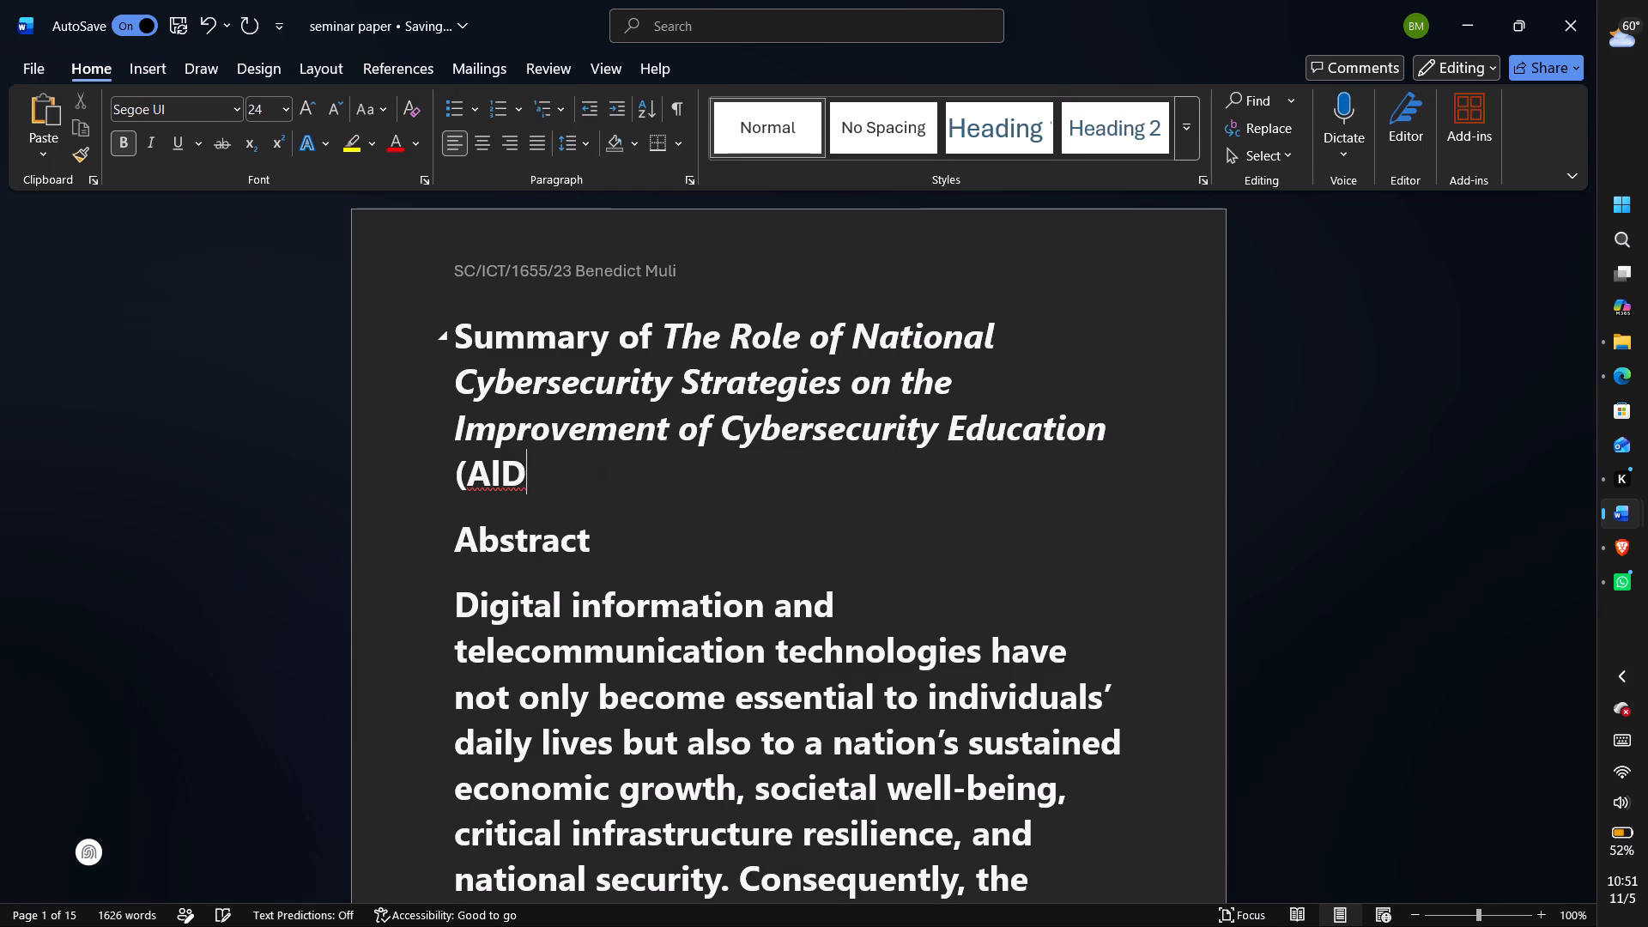
pyautogui.press('BackSpace')
pyautogui.press('BackSpace')
pyautogui.press('BackSpace')
pyautogui.press('BackSpace')
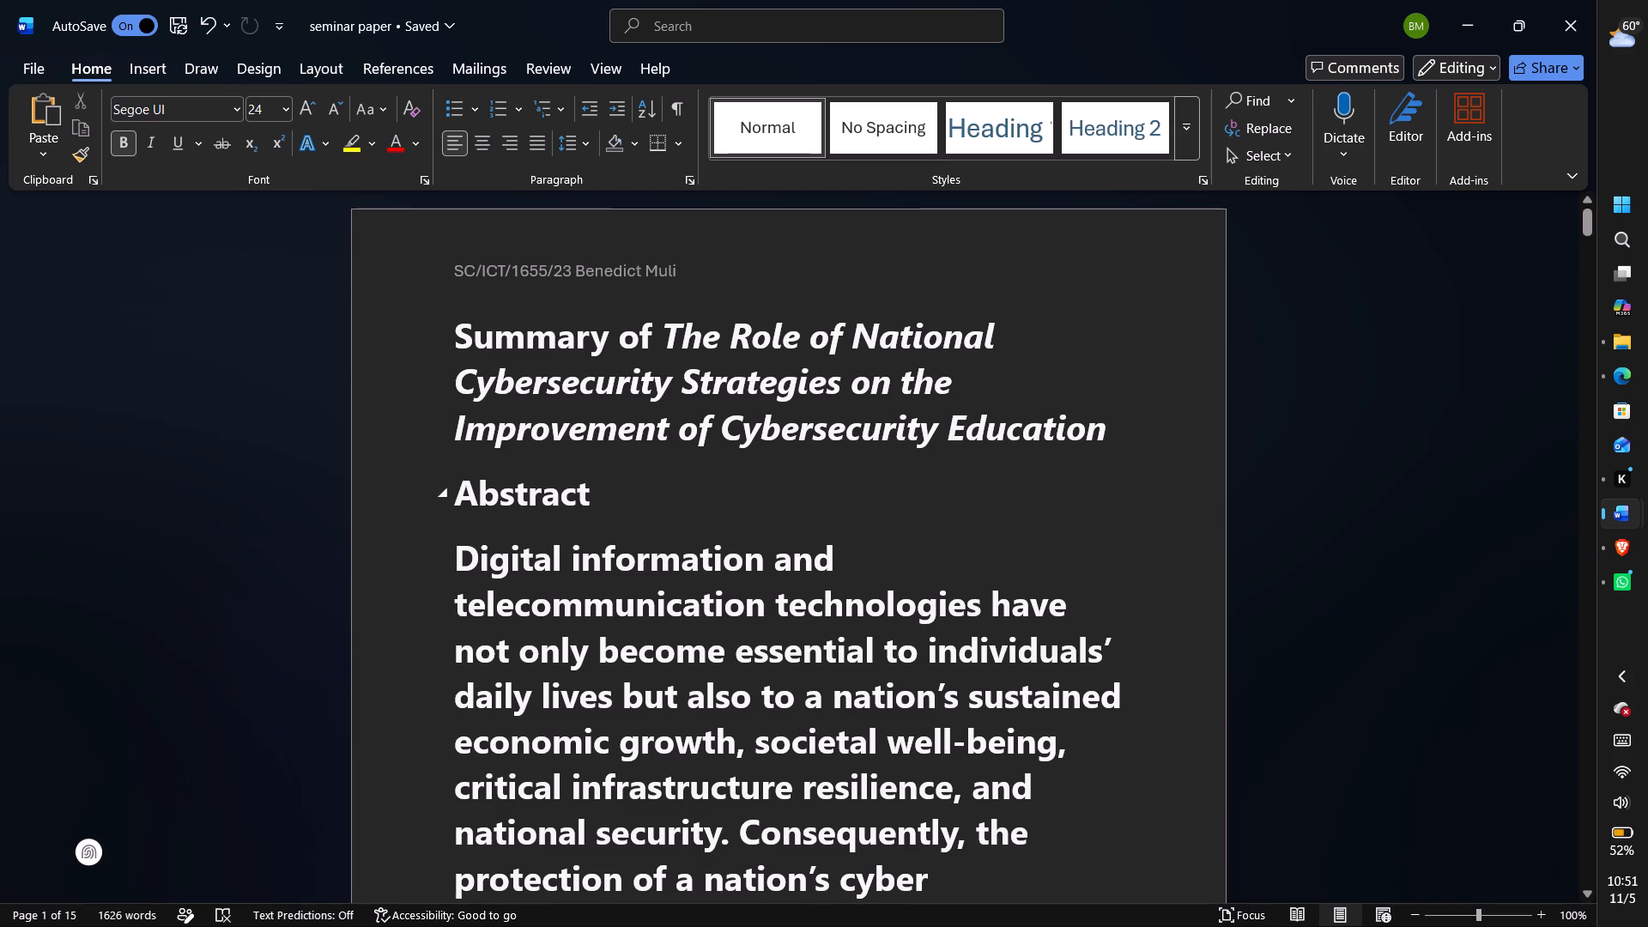
# Look through the seminar paper from the abstract to the curriculum standards and frameworks section, and return to the title.
pyautogui.scroll(-20, 741, 484)
pyautogui.scroll(-9, 741, 484)
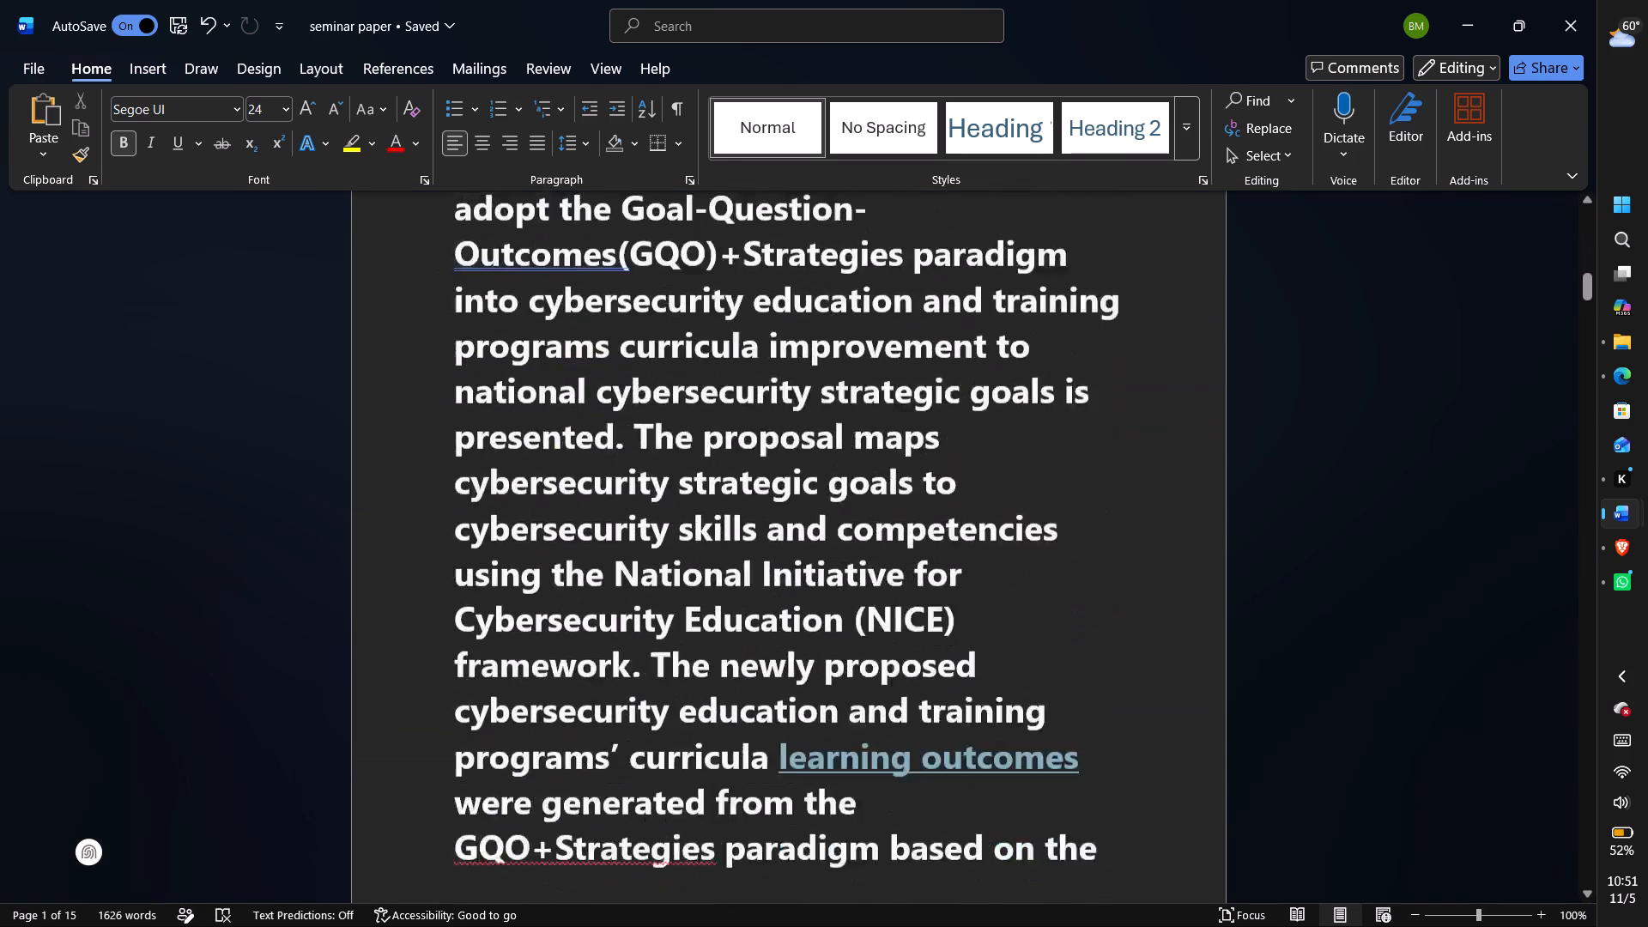
pyautogui.scroll(-20, 735, 699)
pyautogui.scroll(-13, 735, 699)
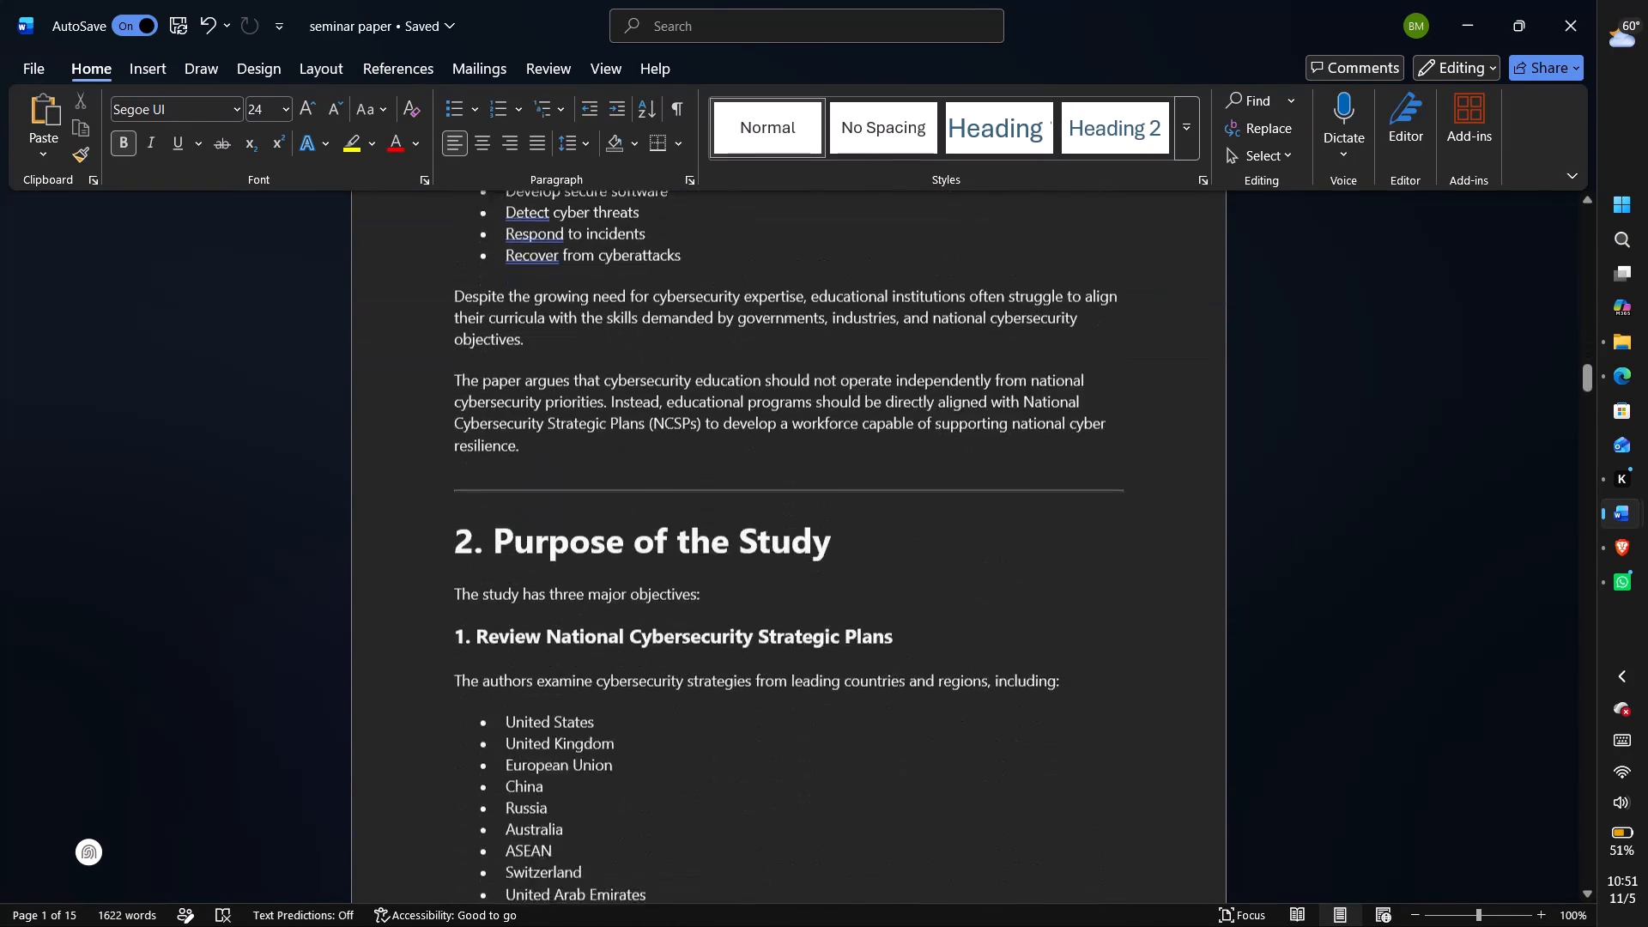
pyautogui.scroll(-20, 735, 699)
pyautogui.scroll(-12, 735, 699)
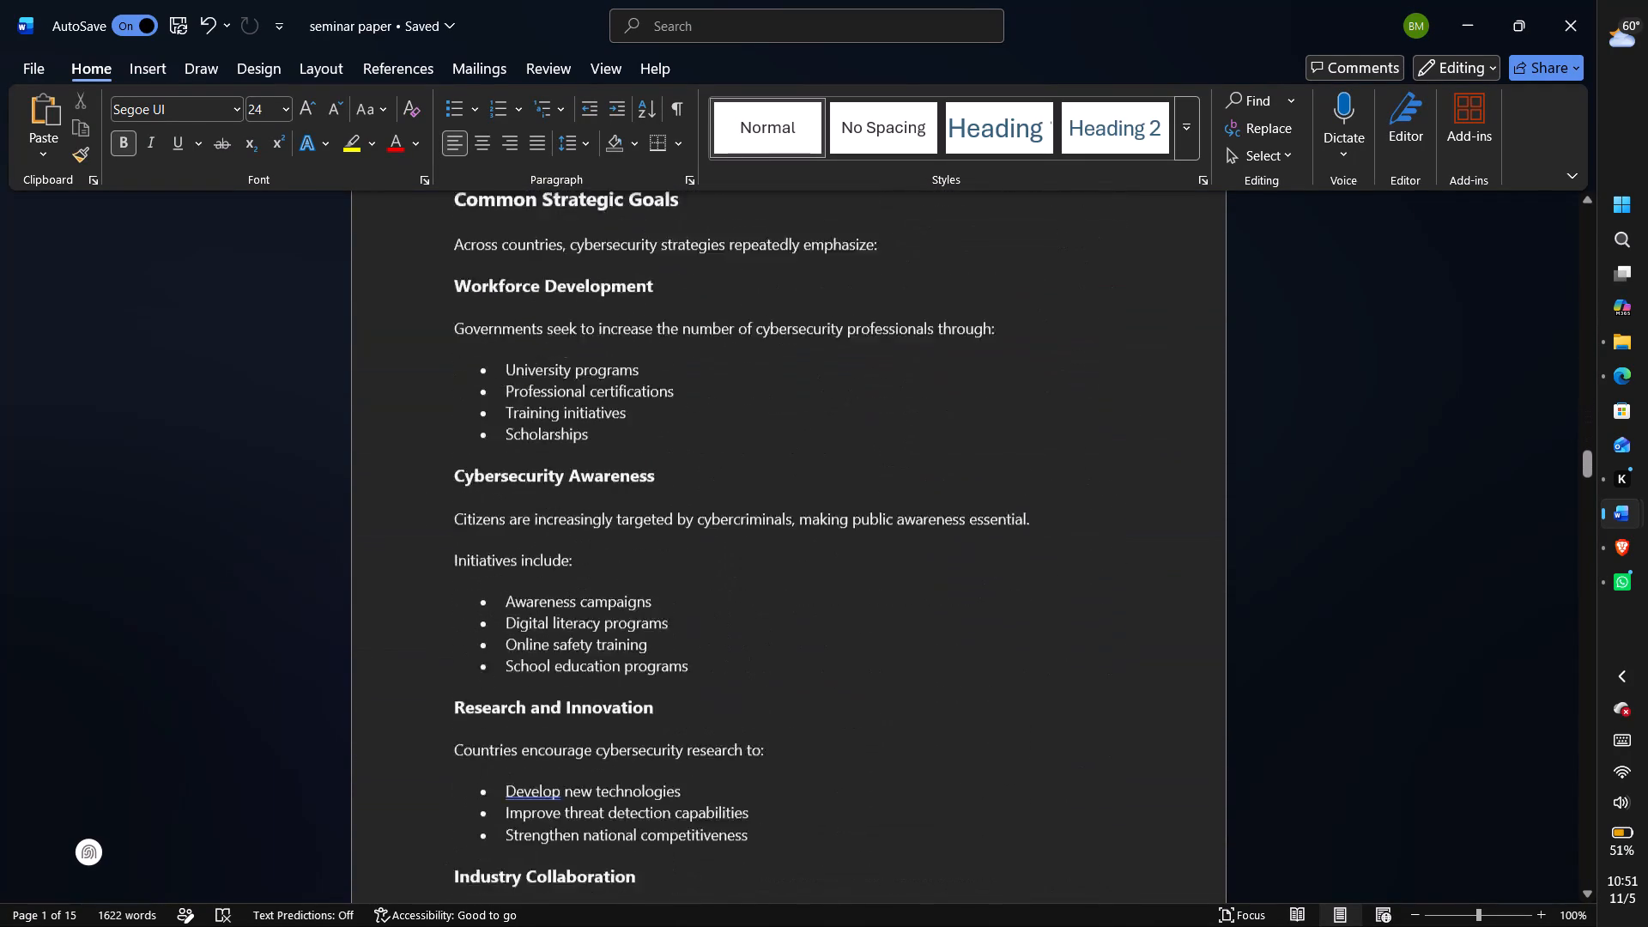
pyautogui.scroll(-20, 735, 699)
pyautogui.scroll(-12, 735, 699)
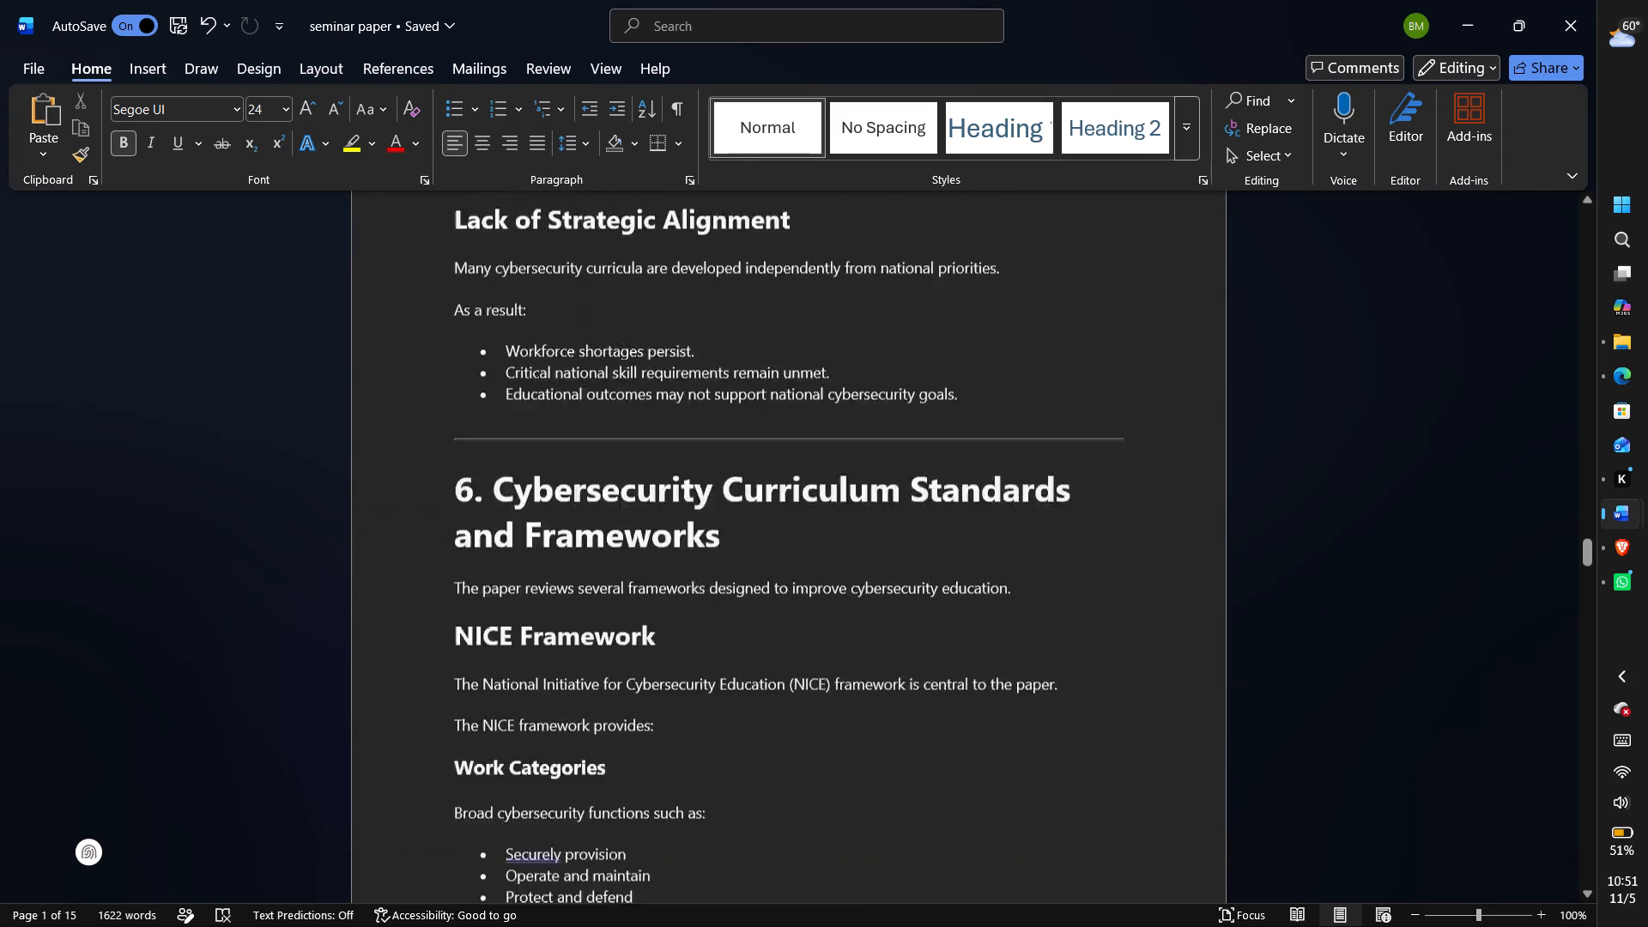
pyautogui.scroll(-17, 735, 699)
pyautogui.scroll(20, 735, 701)
pyautogui.scroll(20, 735, 701)
pyautogui.scroll(1, 735, 701)
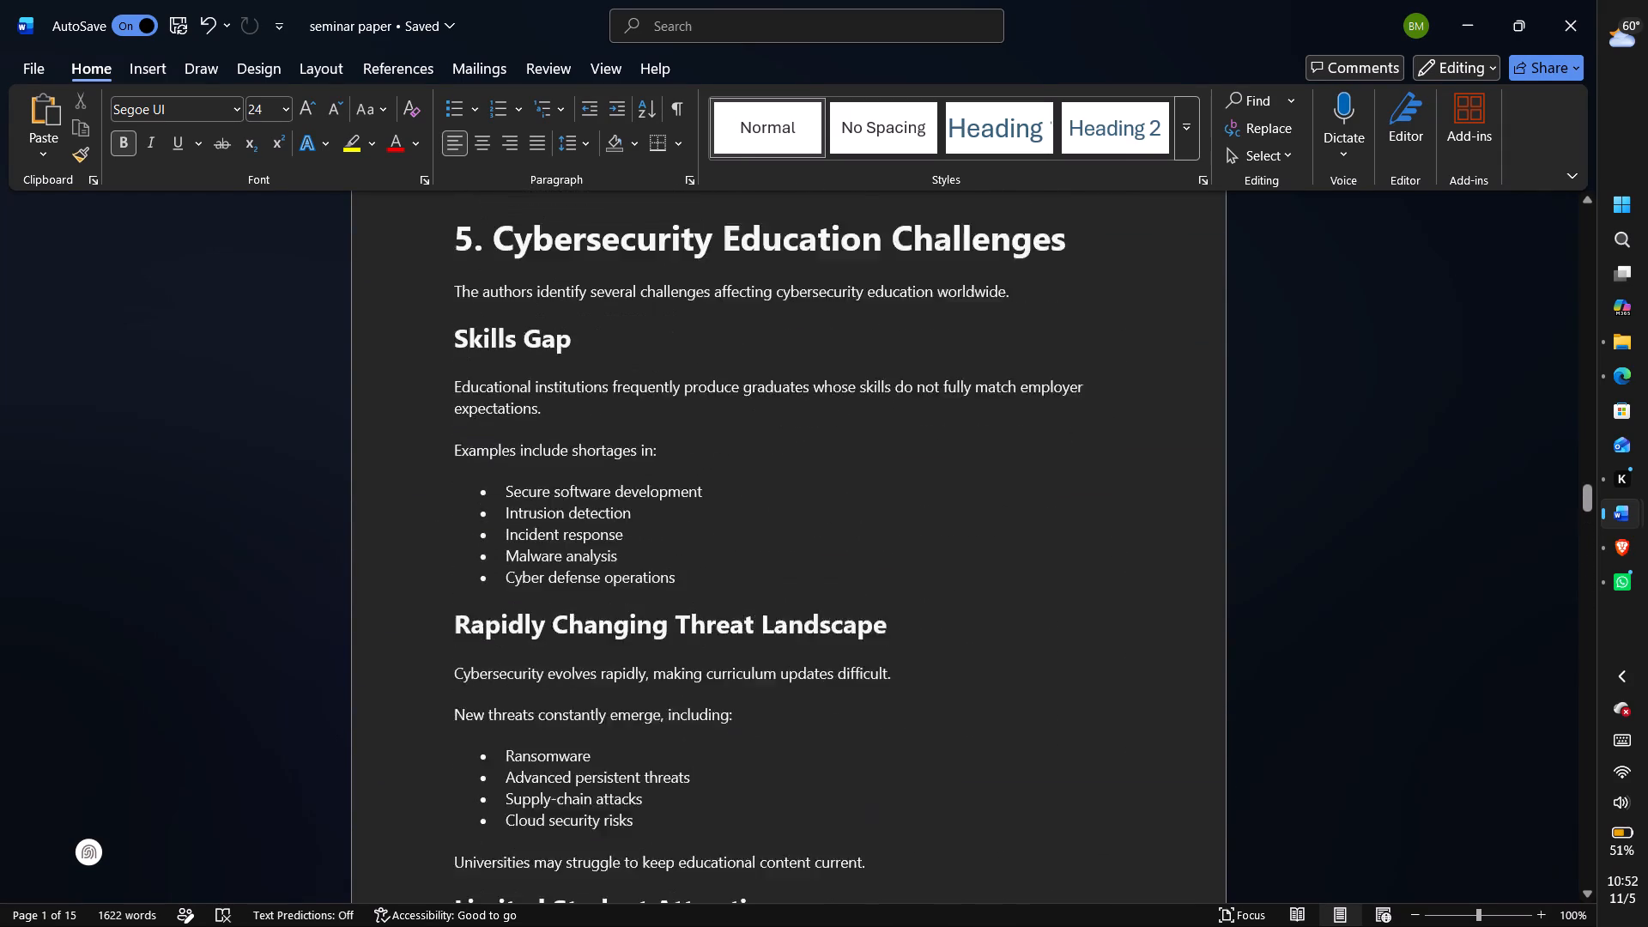
pyautogui.scroll(20, 736, 697)
pyautogui.scroll(20, 736, 697)
pyautogui.scroll(1, 736, 697)
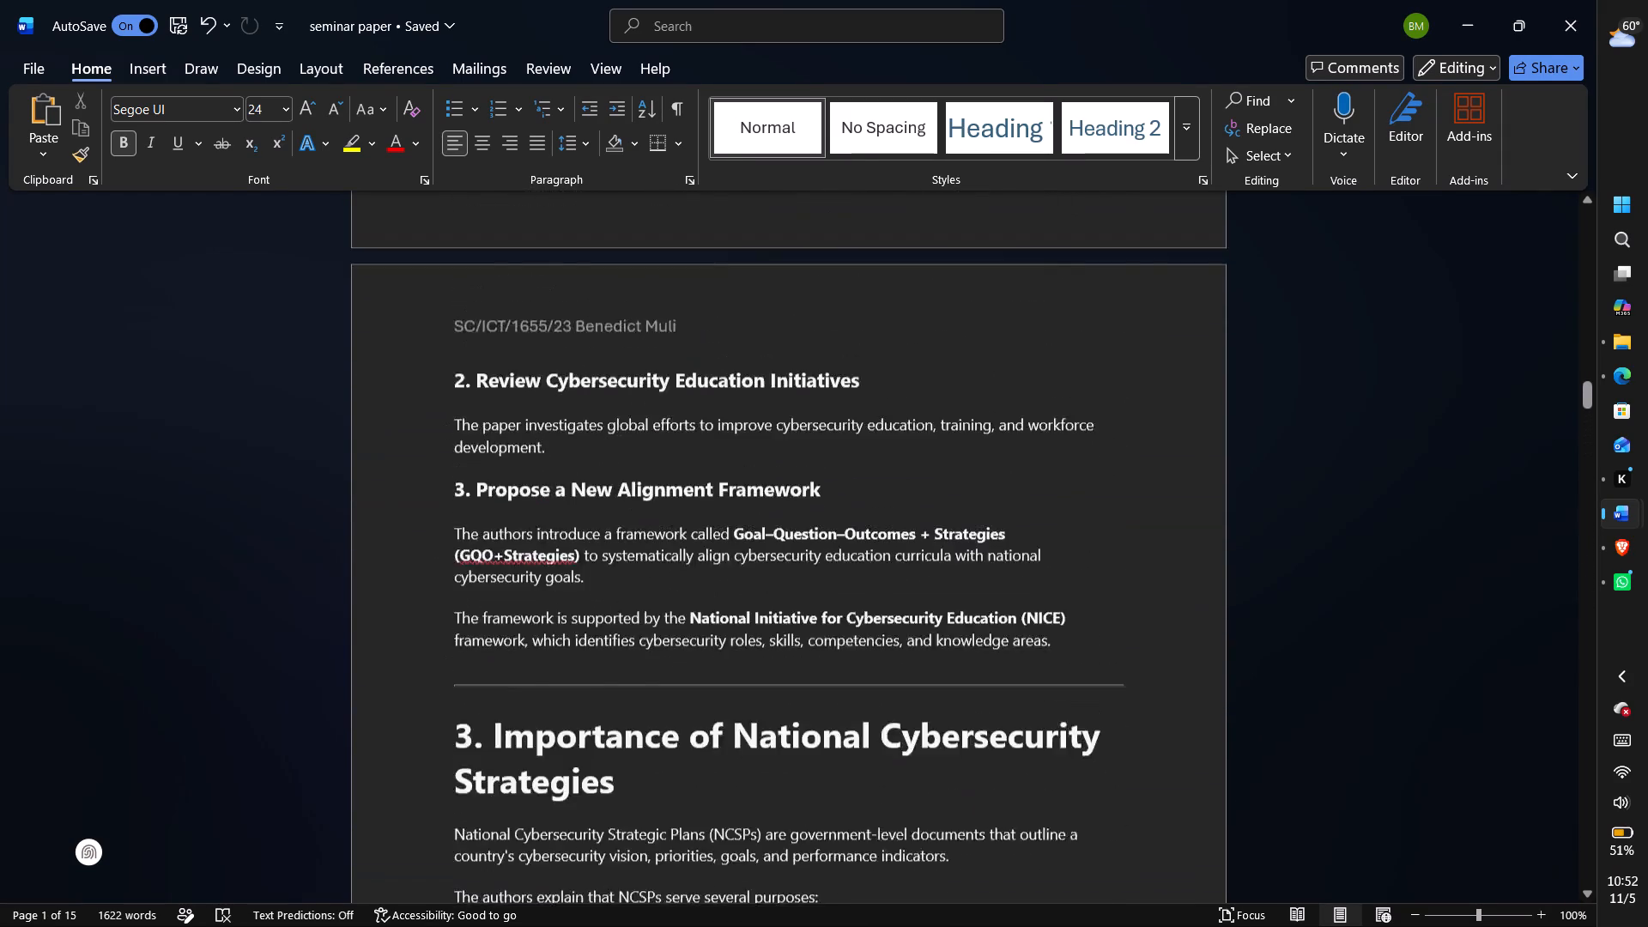
pyautogui.scroll(20, 736, 697)
pyautogui.scroll(8, 736, 697)
pyautogui.scroll(19, 736, 697)
pyautogui.scroll(3, 737, 698)
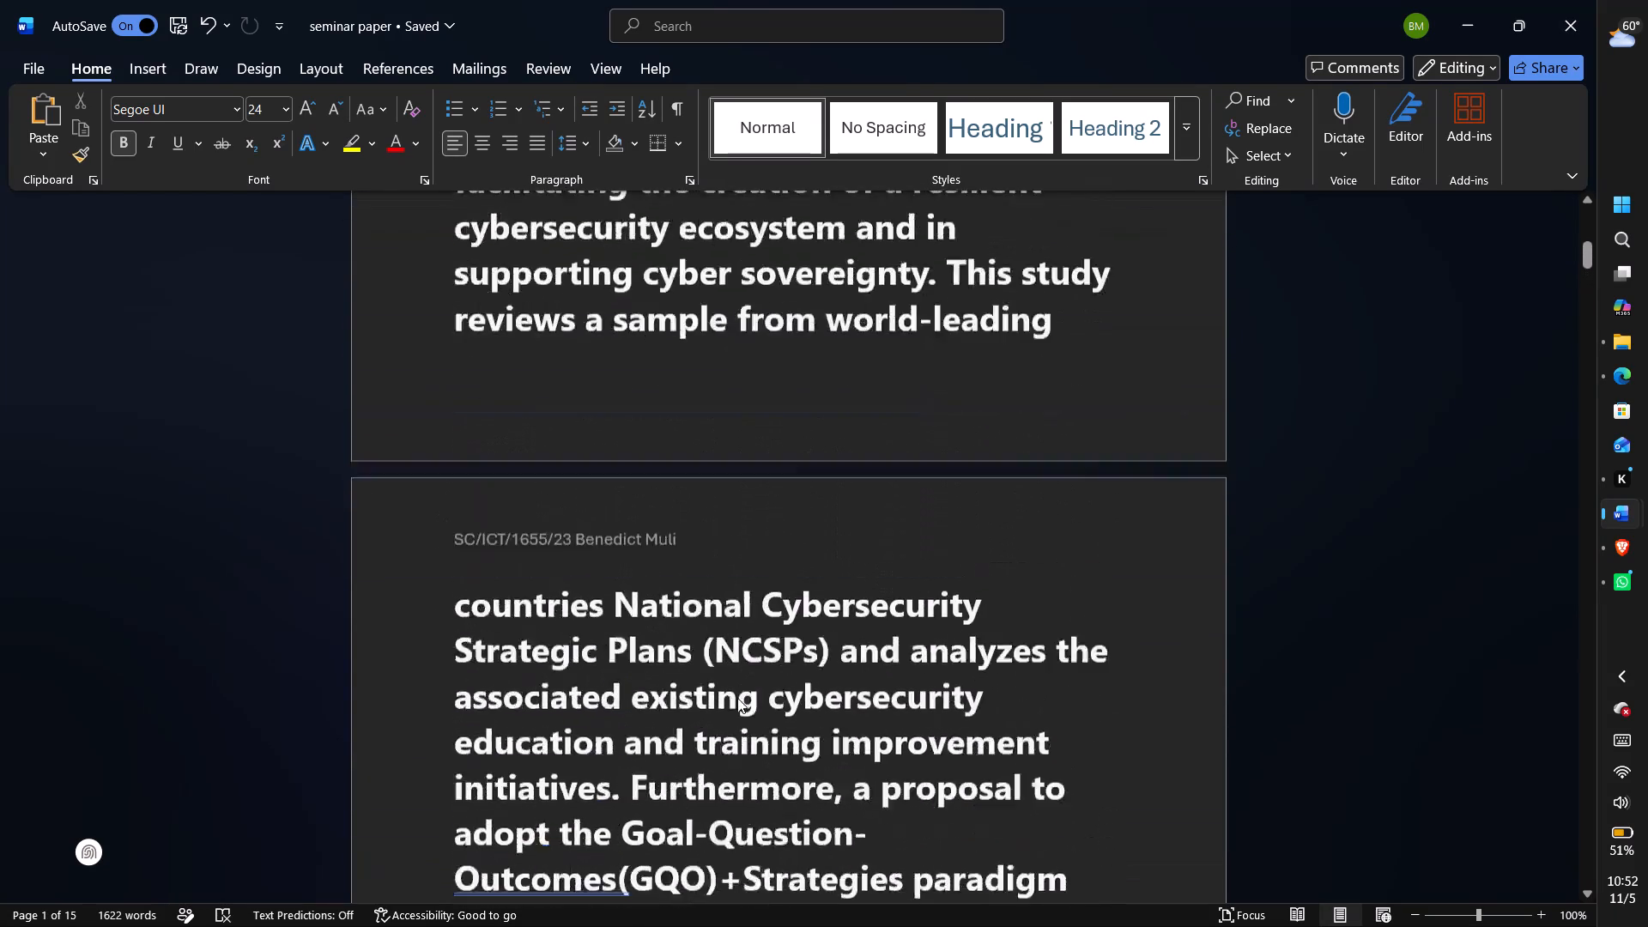
pyautogui.scroll(16, 737, 698)
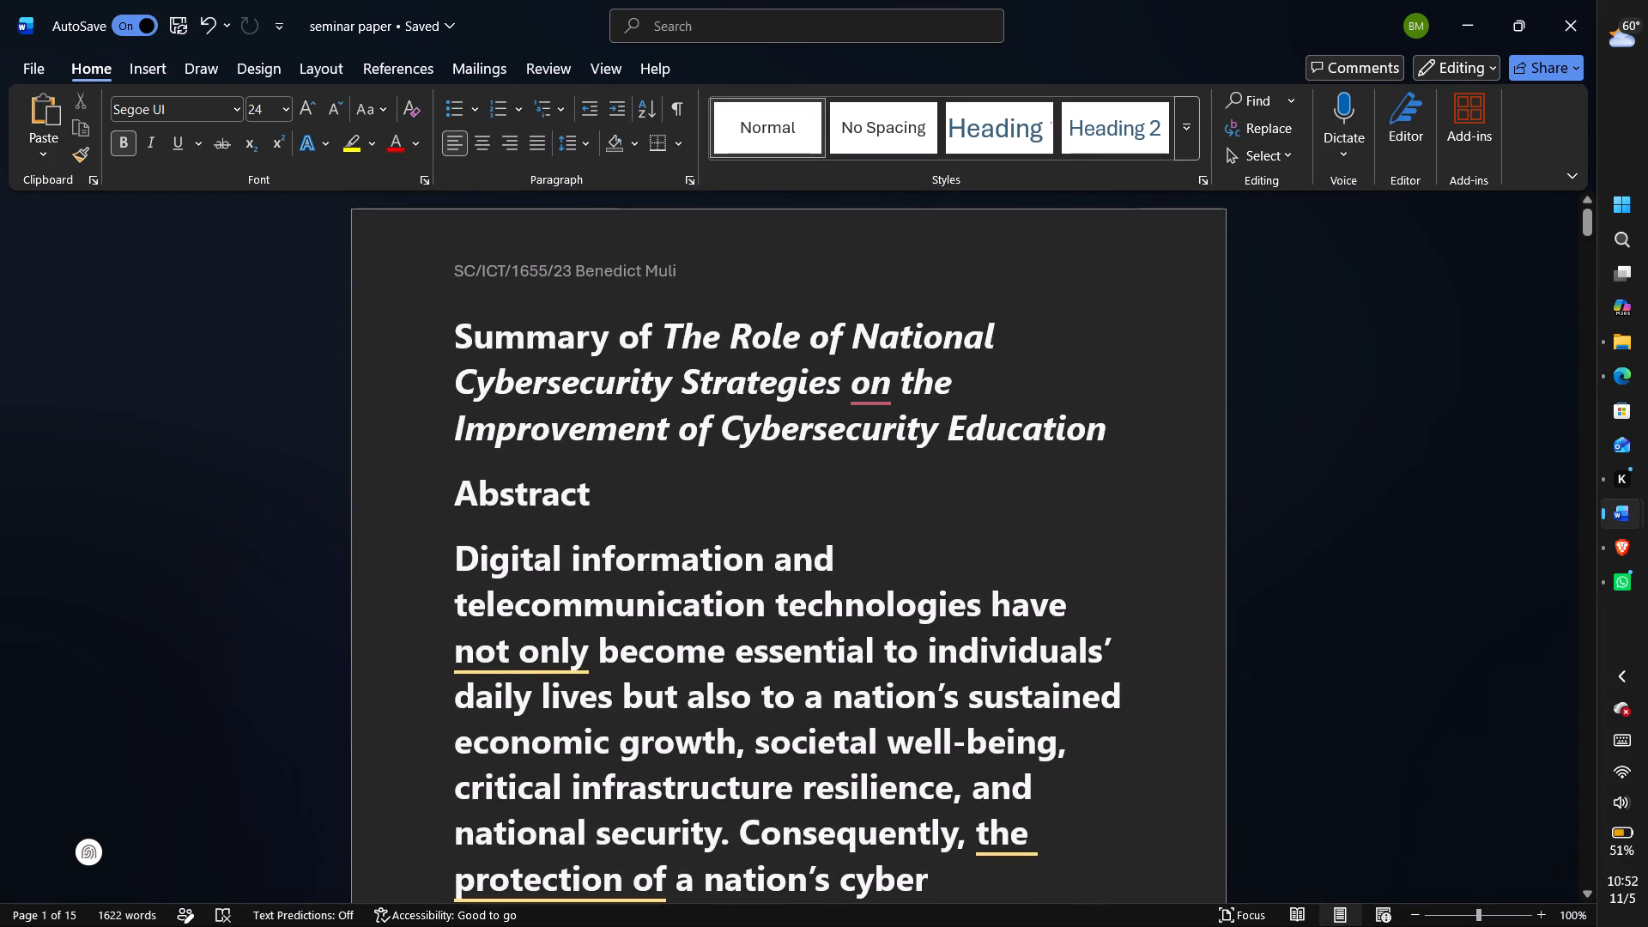
# Copy the seminar paper's entire abstract, from the "Abstract" heading through "cybersecurity workforces." before the Introduction.
pyautogui.moveTo(455, 486); pyautogui.dragTo(953, 923)
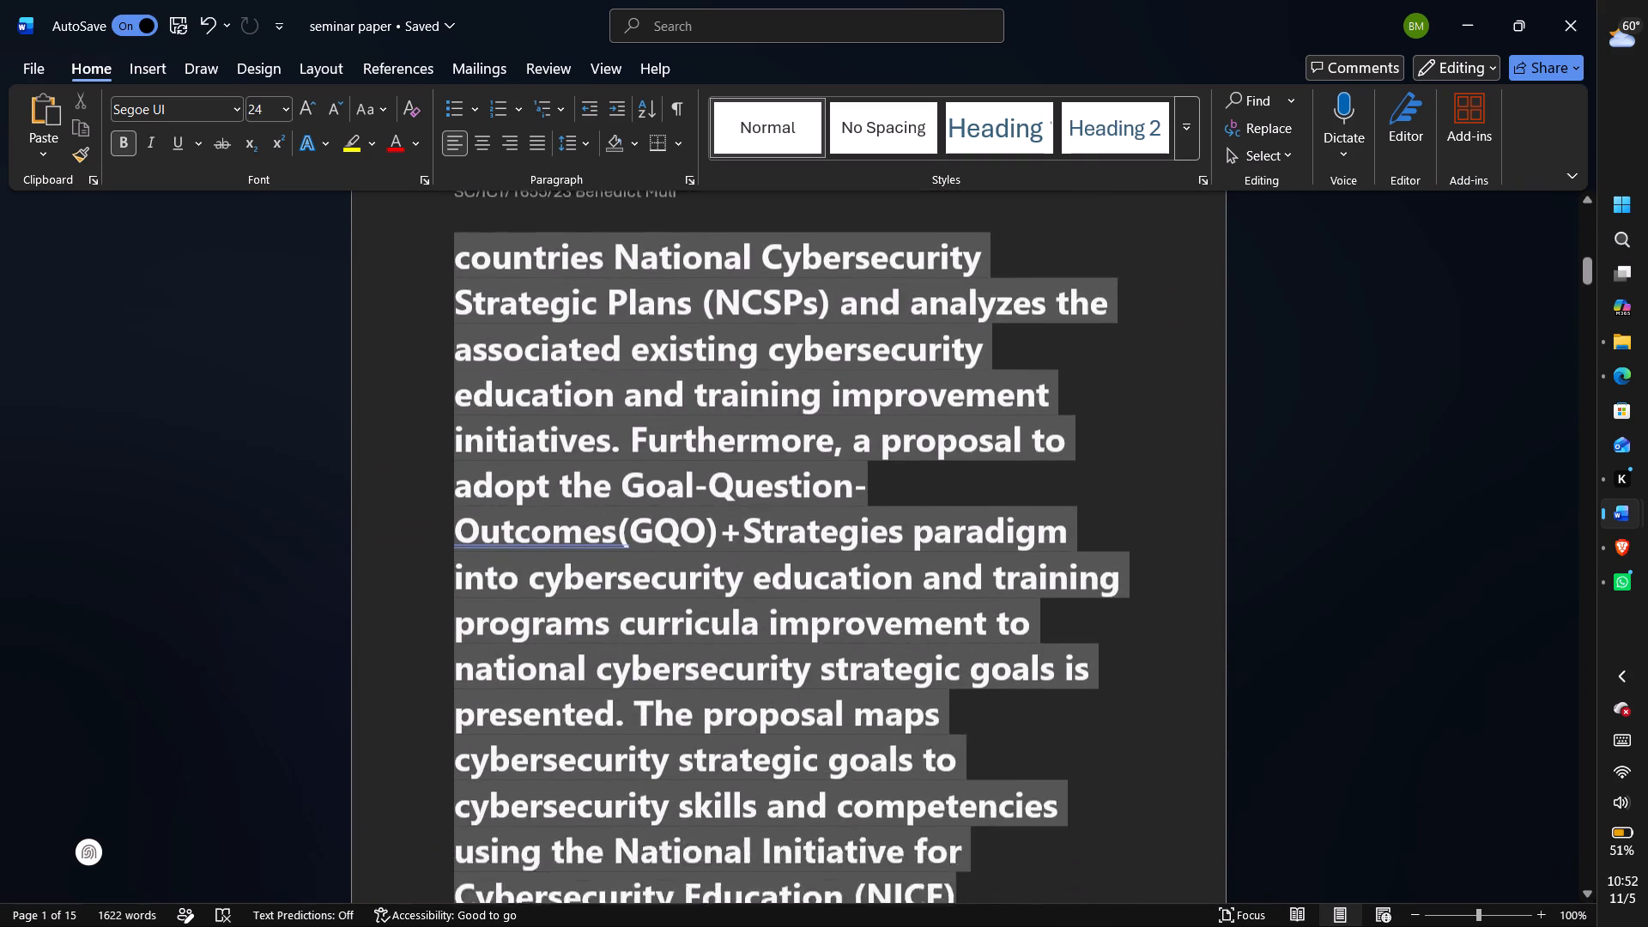
pyautogui.moveTo(953, 923); pyautogui.dragTo(1028, 816)
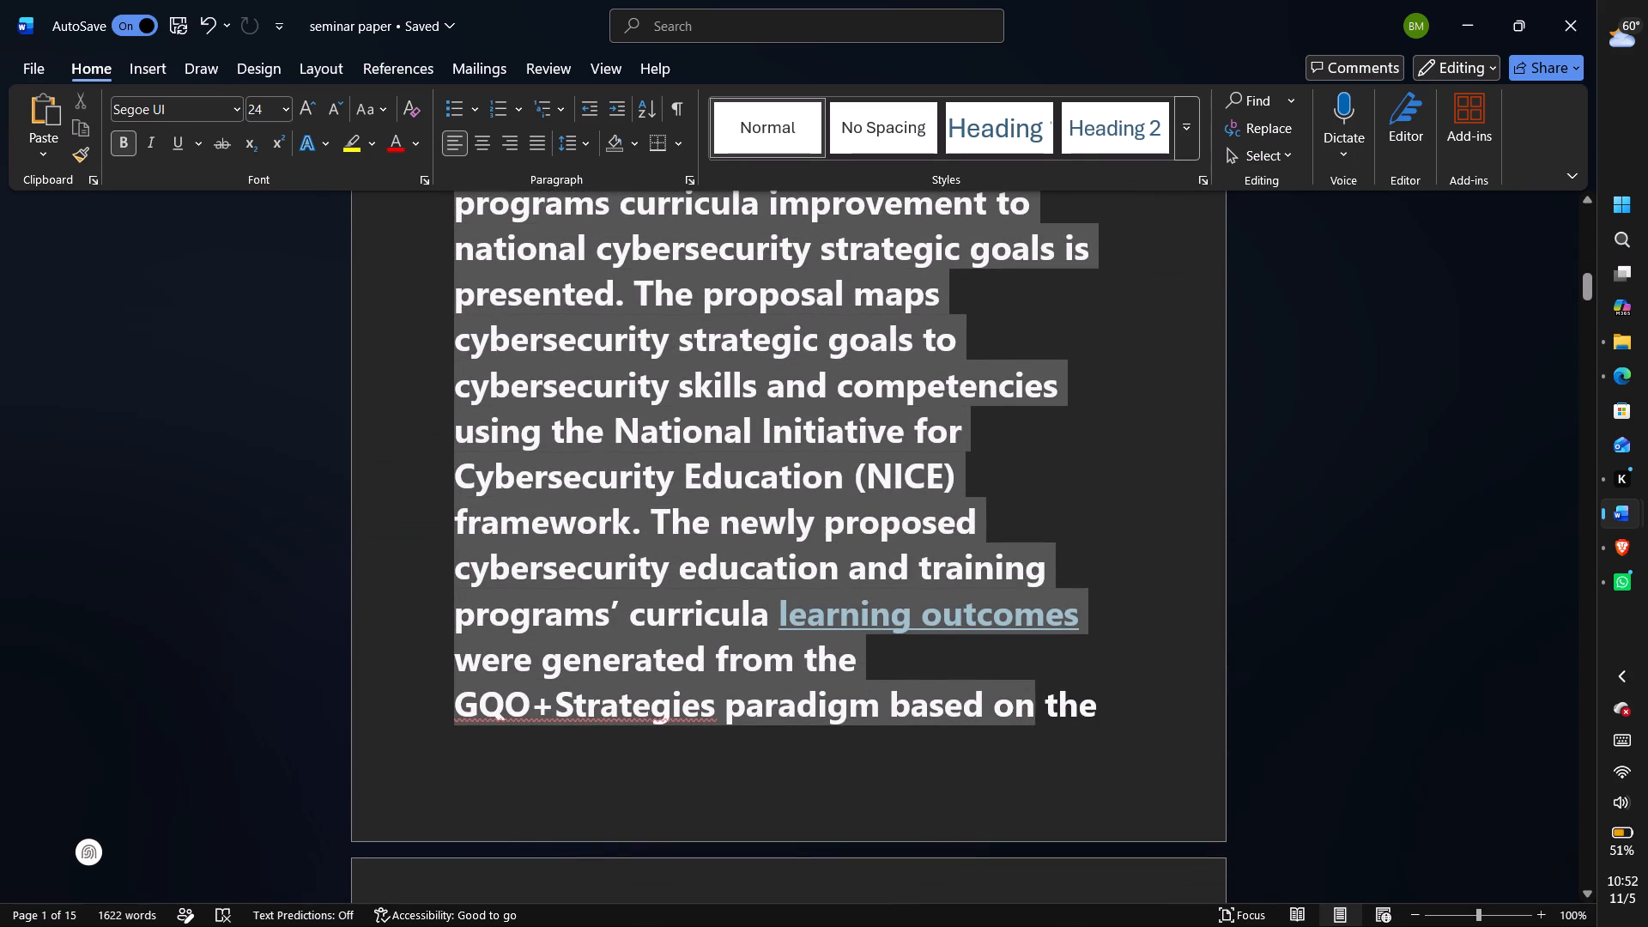
pyautogui.moveTo(1028, 816); pyautogui.dragTo(1015, 904)
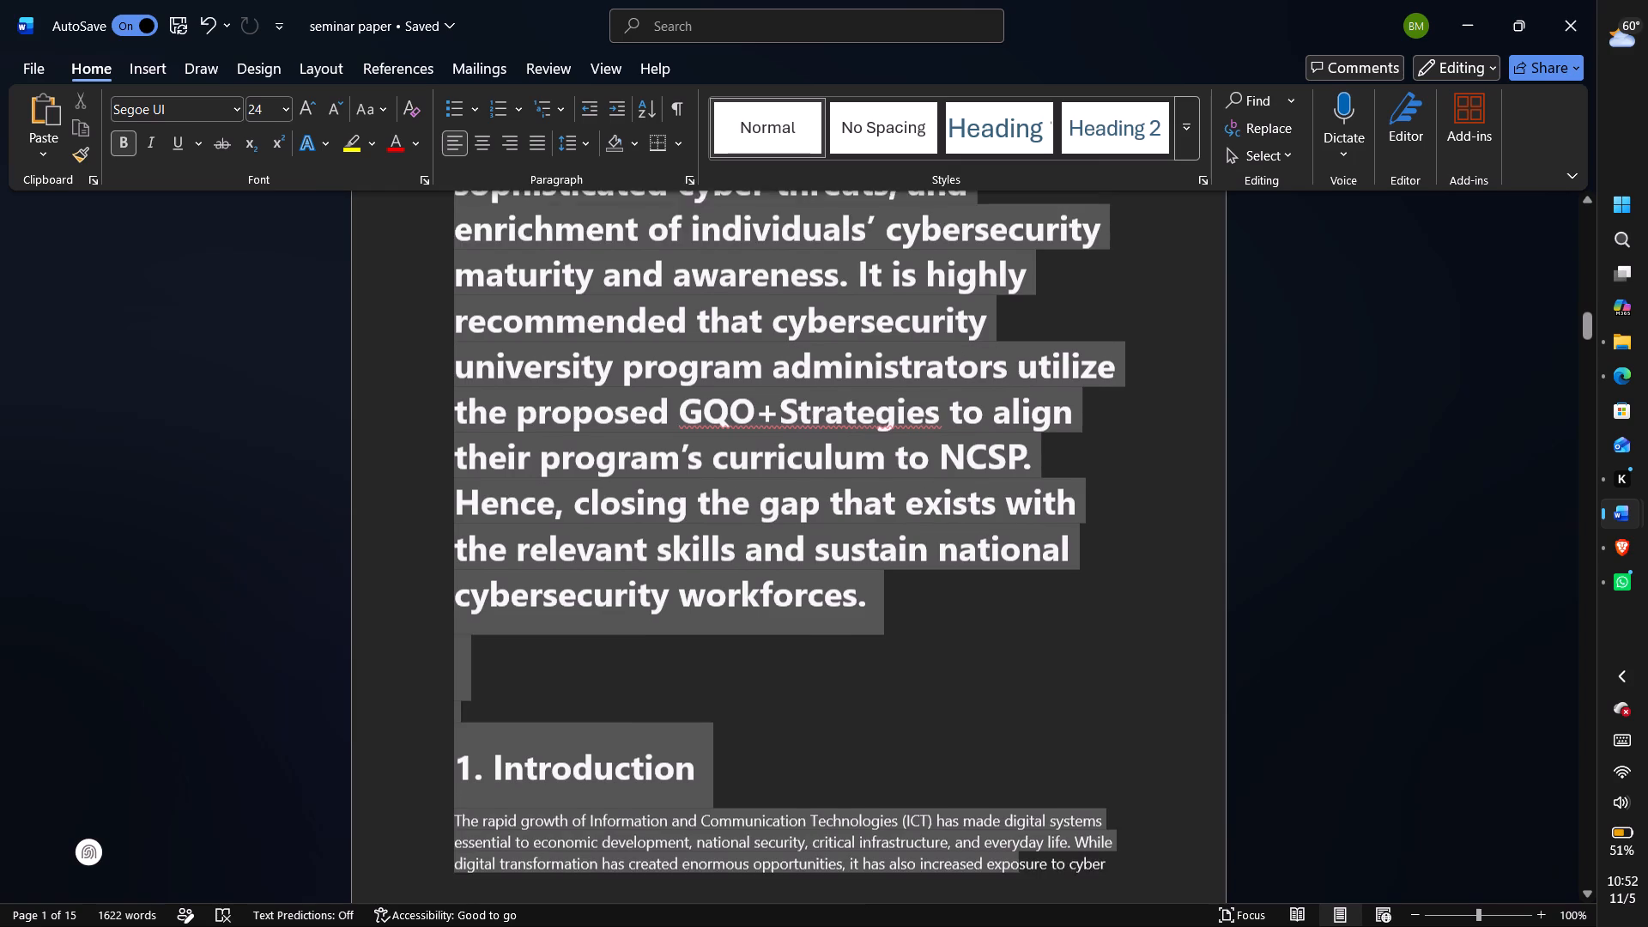
pyautogui.moveTo(1015, 904); pyautogui.dragTo(966, 554)
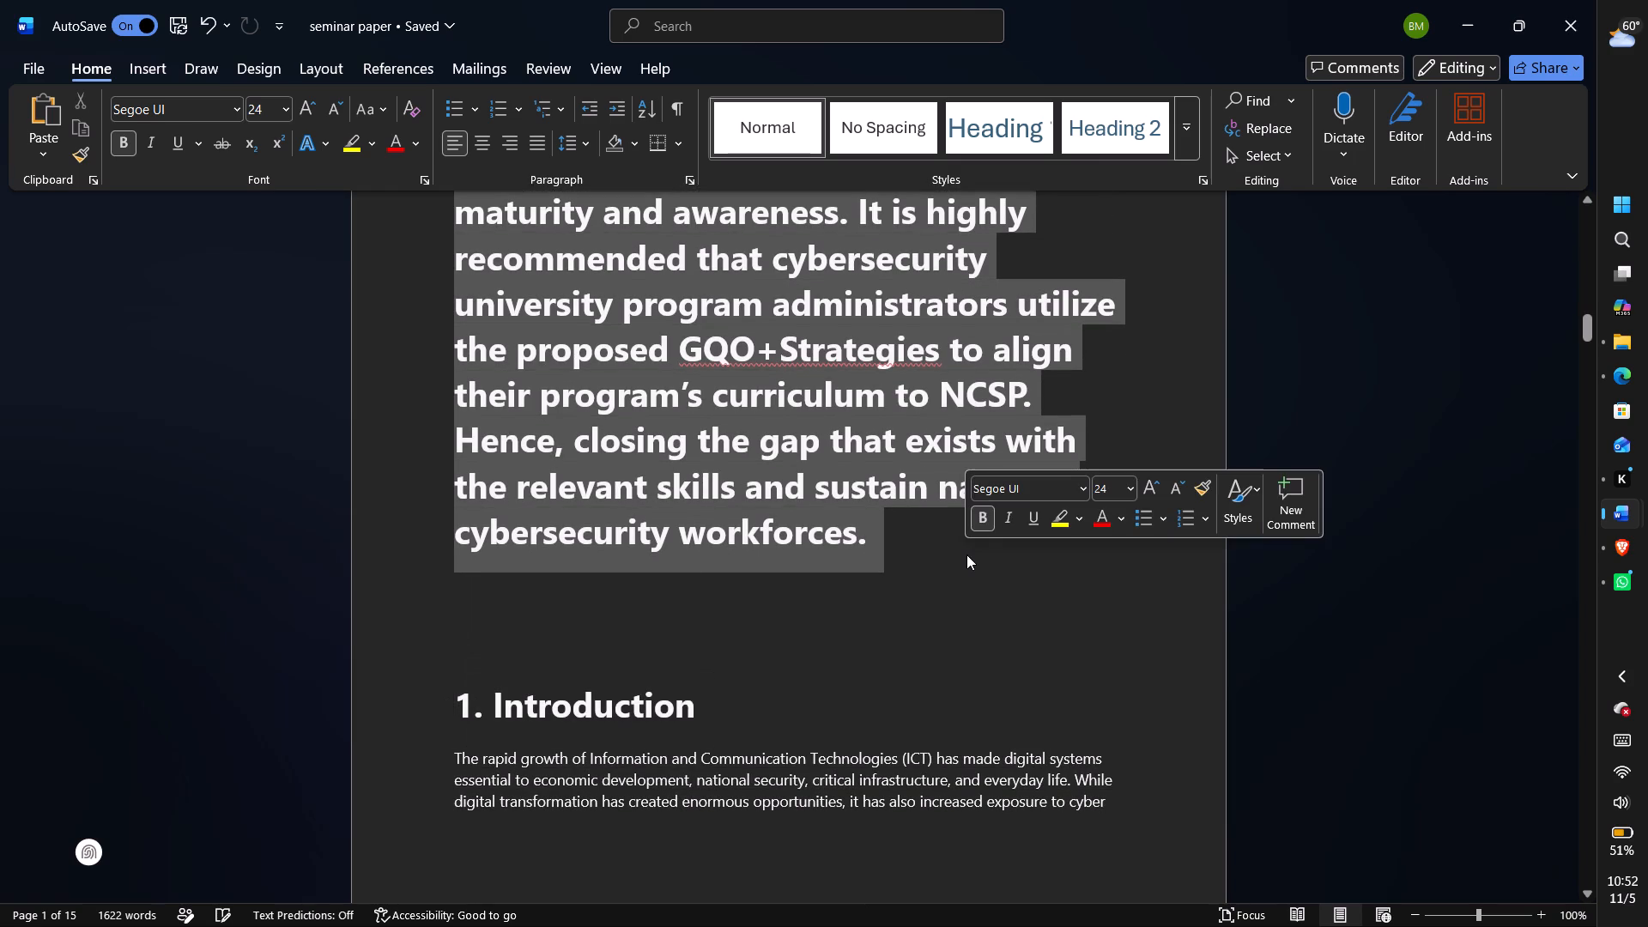
pyautogui.hotkey('ctrl', 'c')
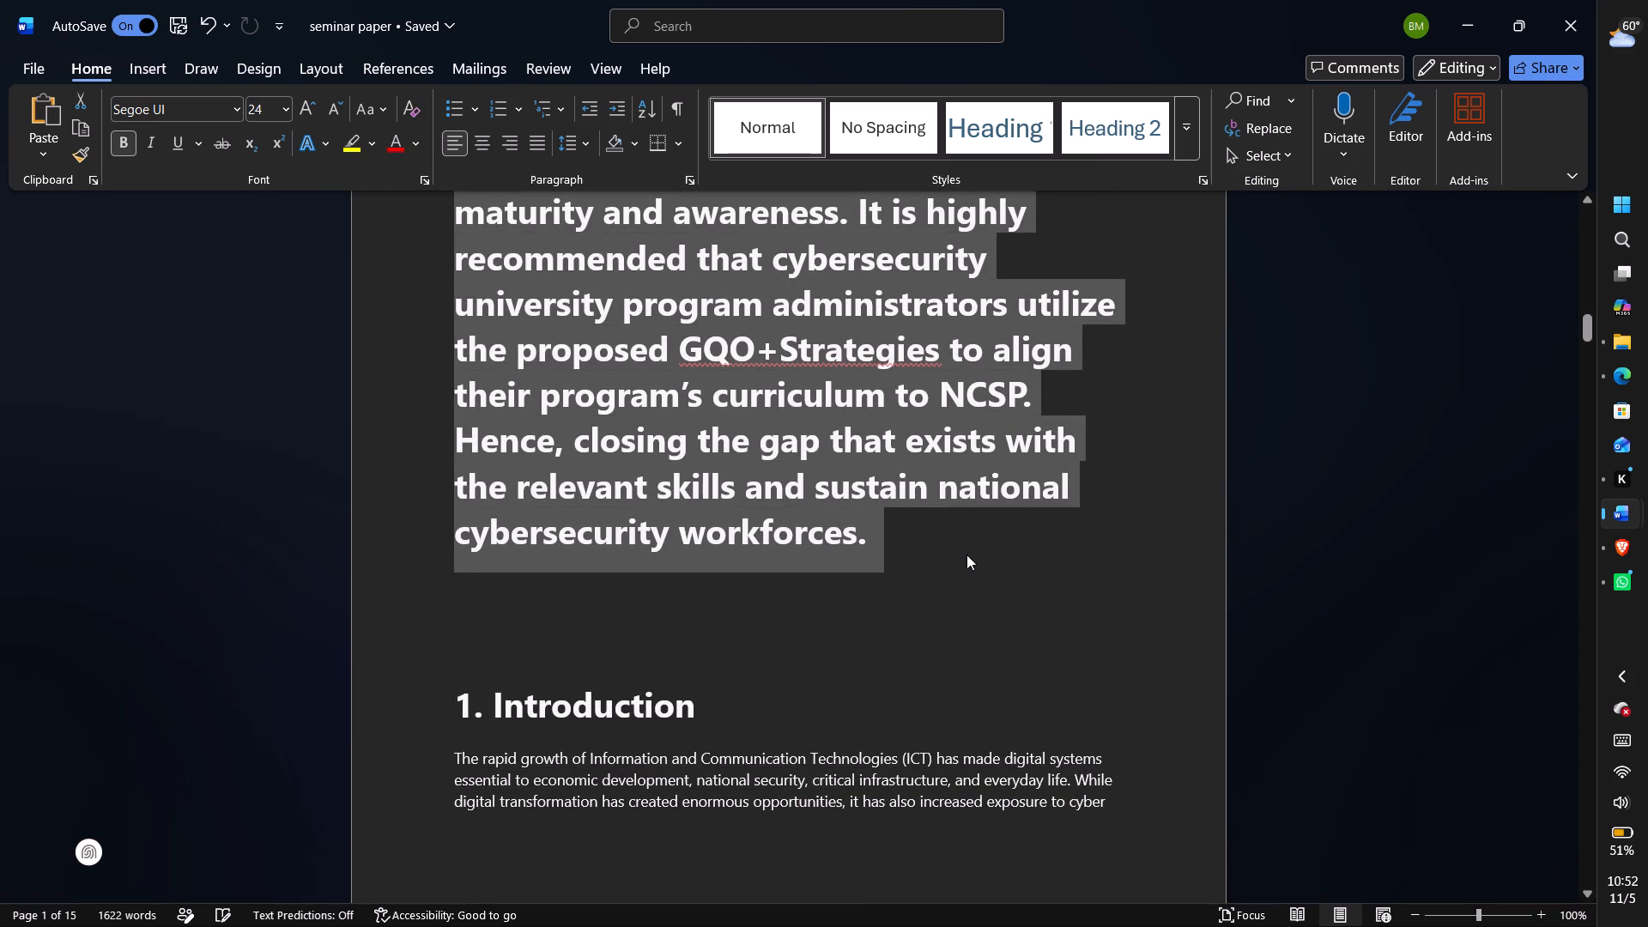
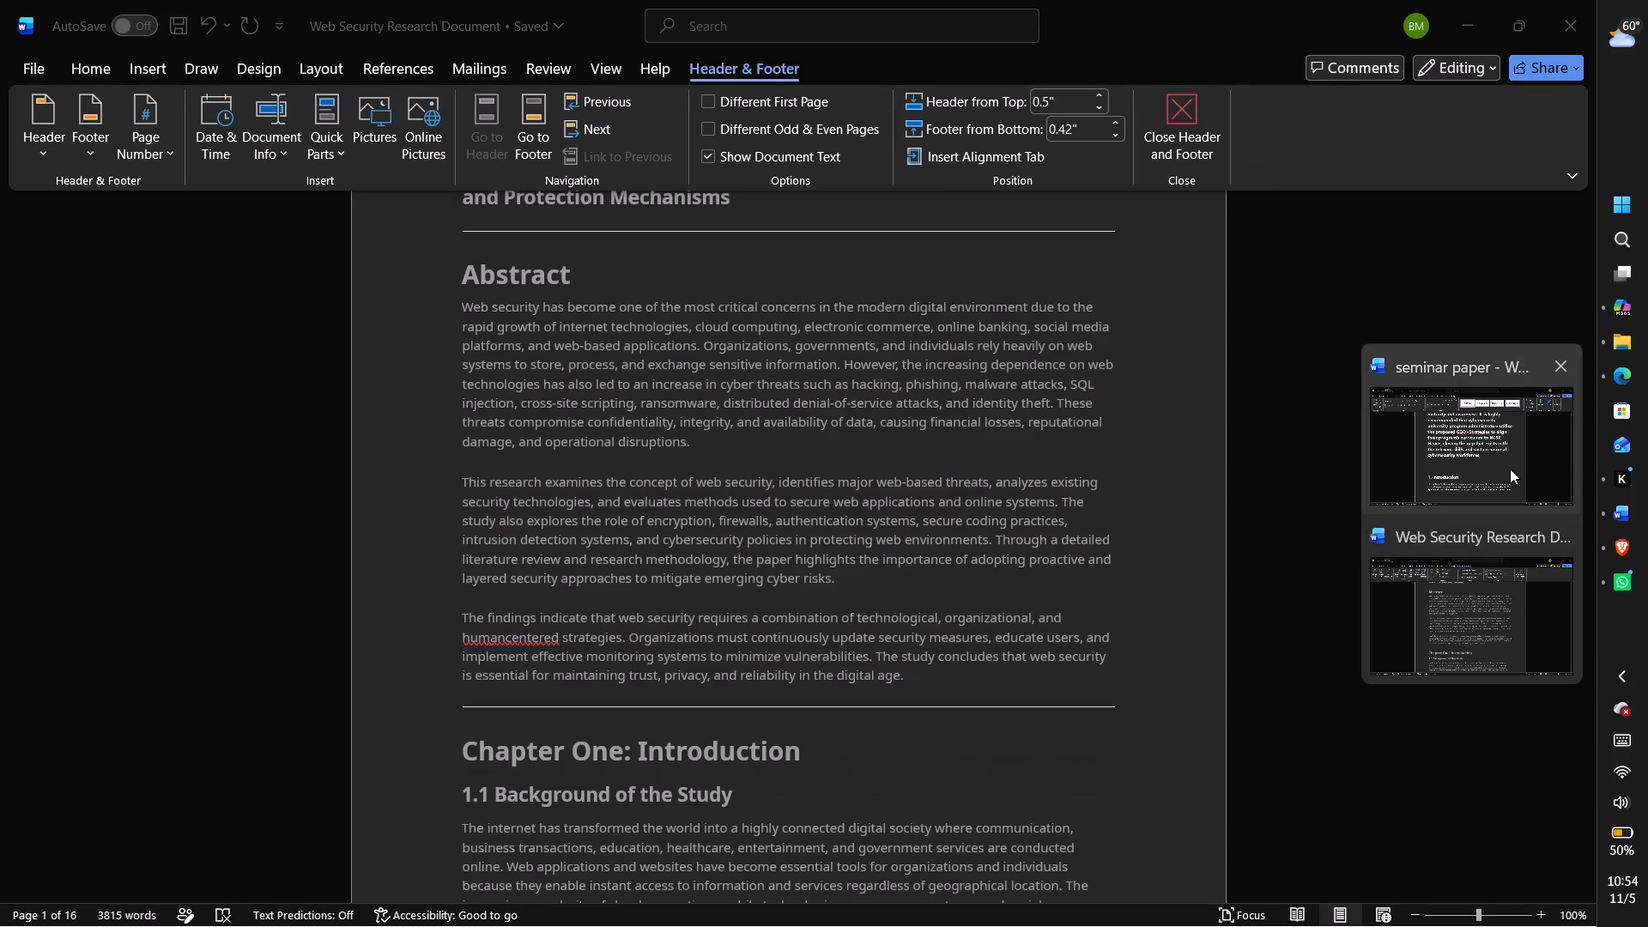
pyautogui.click(1510, 456)
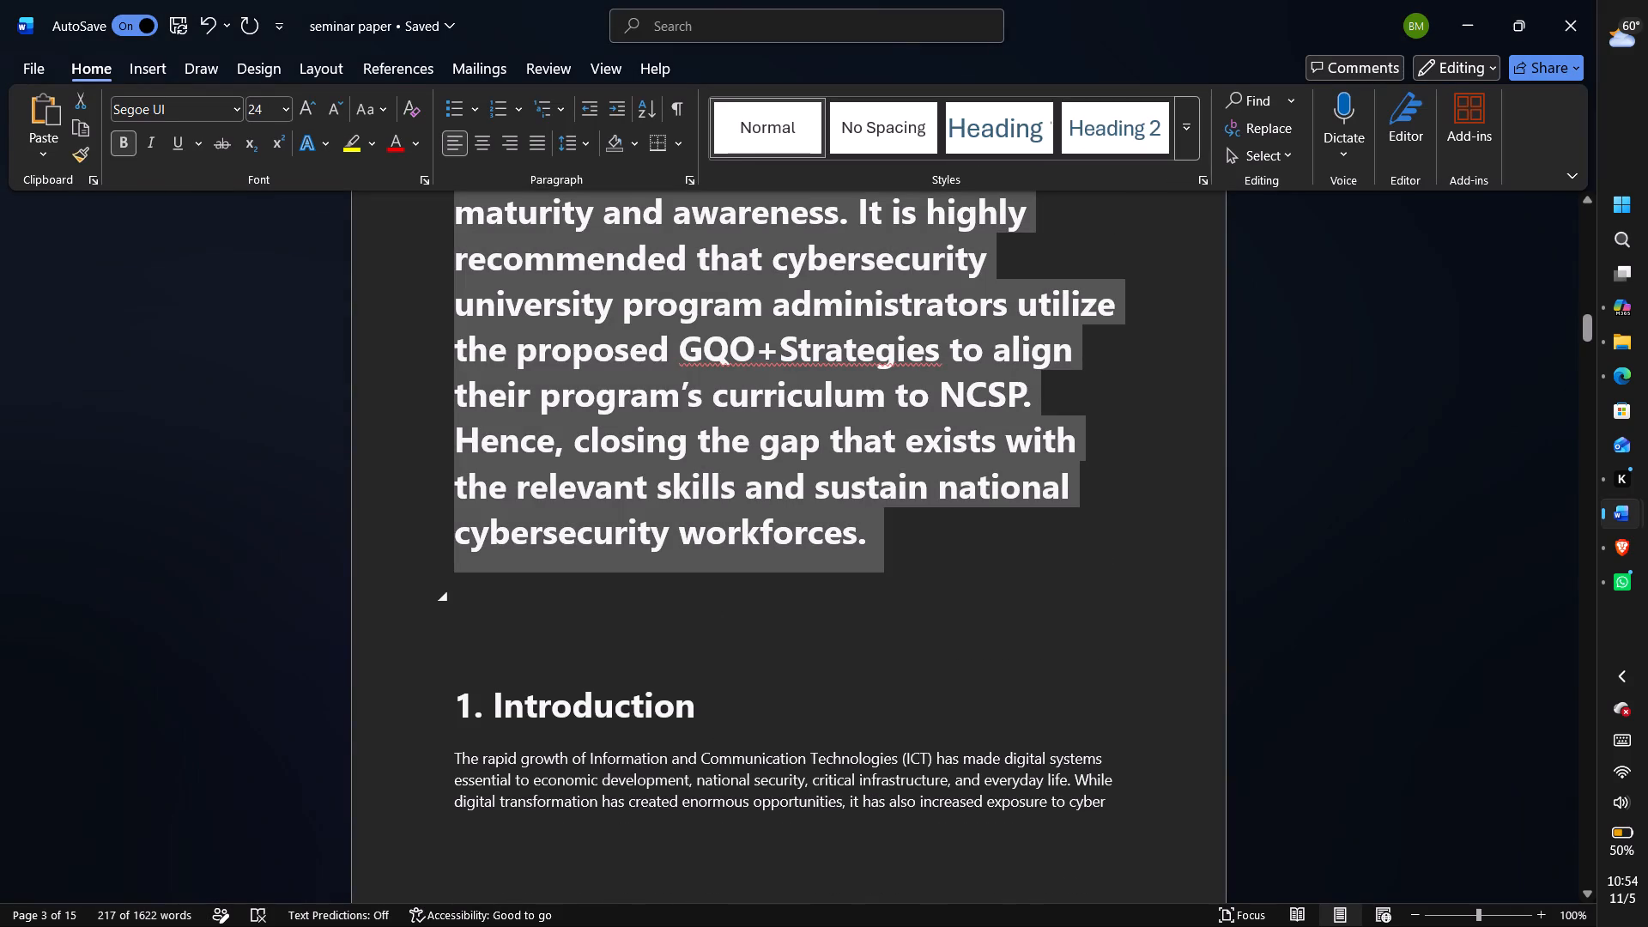
pyautogui.press('Delete')
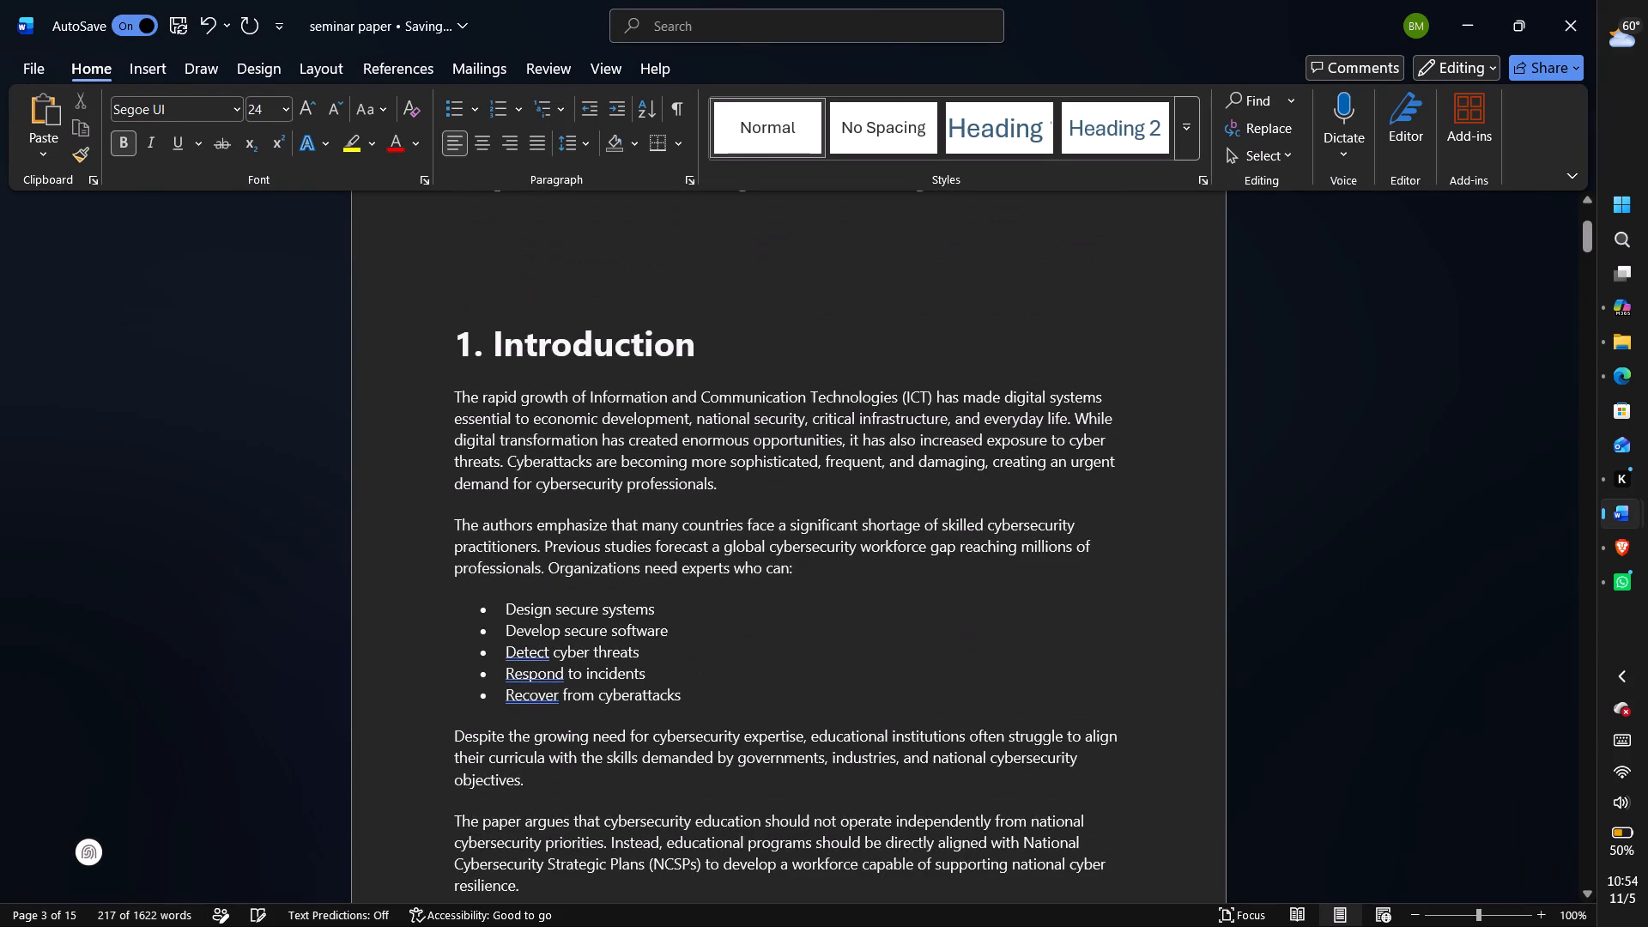
pyautogui.scroll(3, 785, 448)
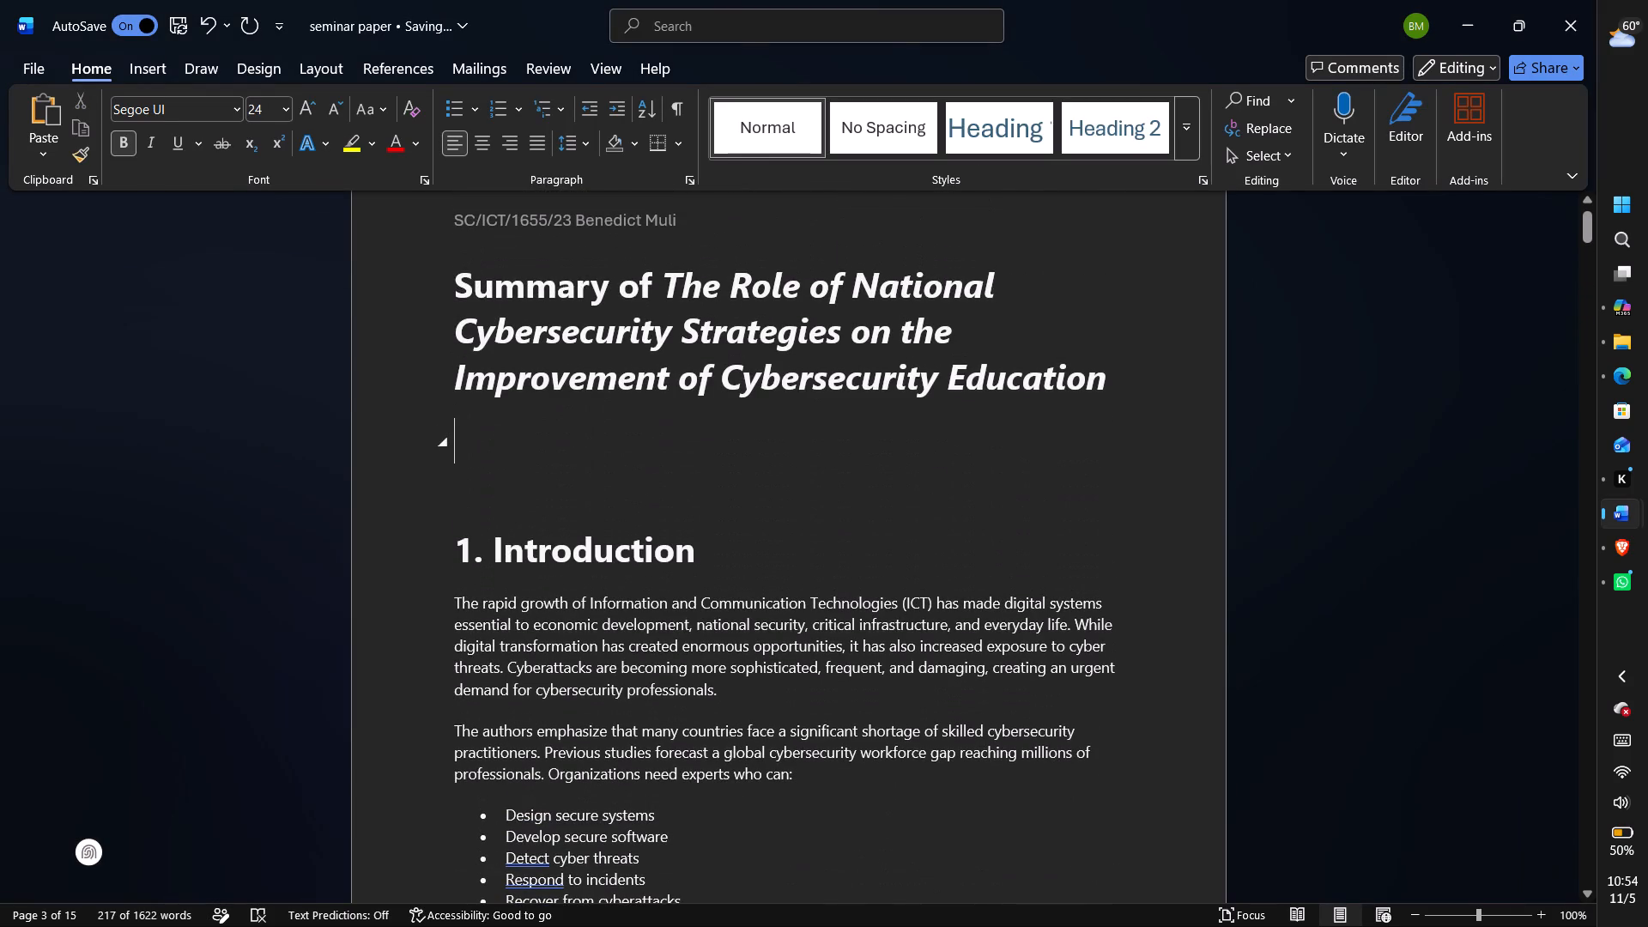
pyautogui.hotkey('ctrl', 'v')
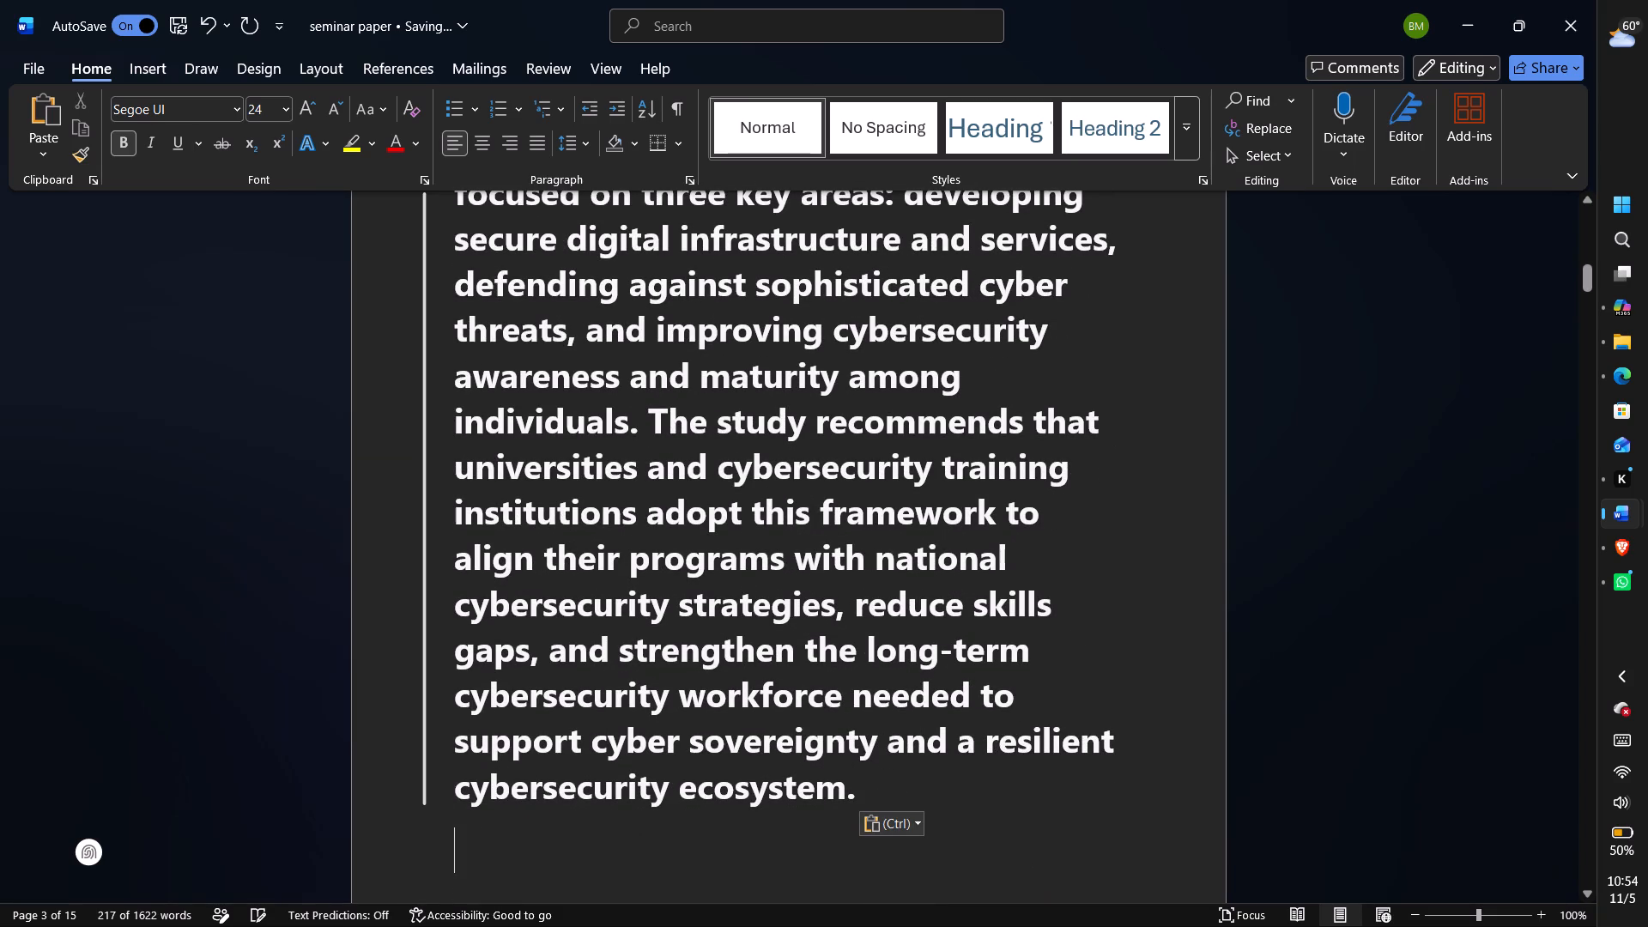
pyautogui.click(898, 830)
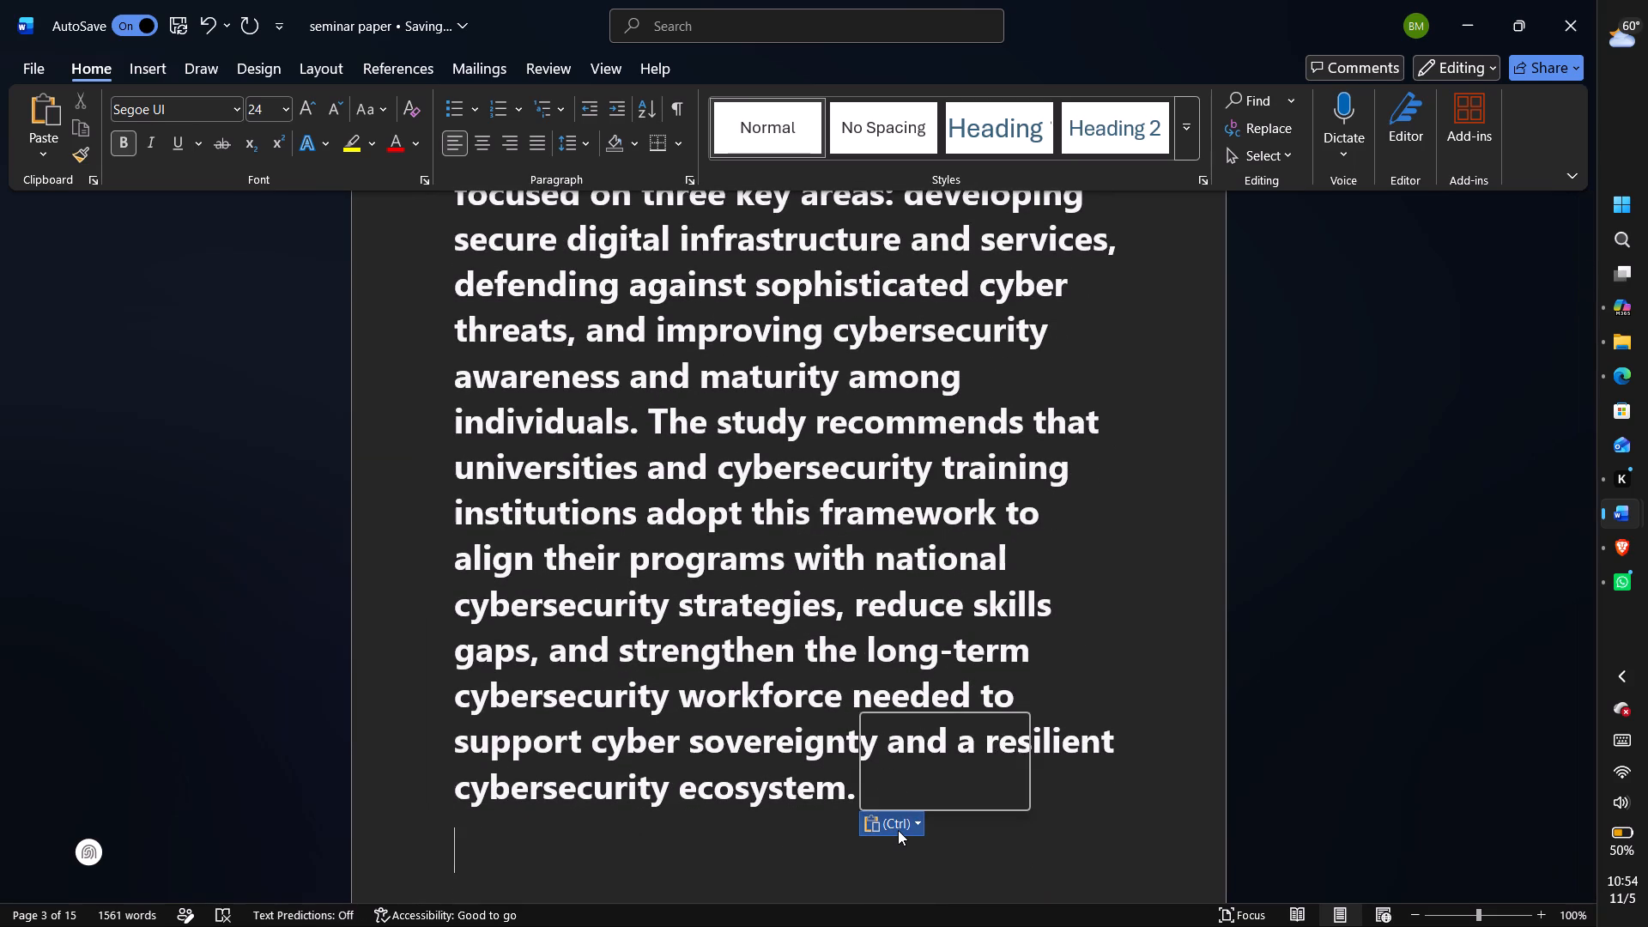
pyautogui.click(898, 830)
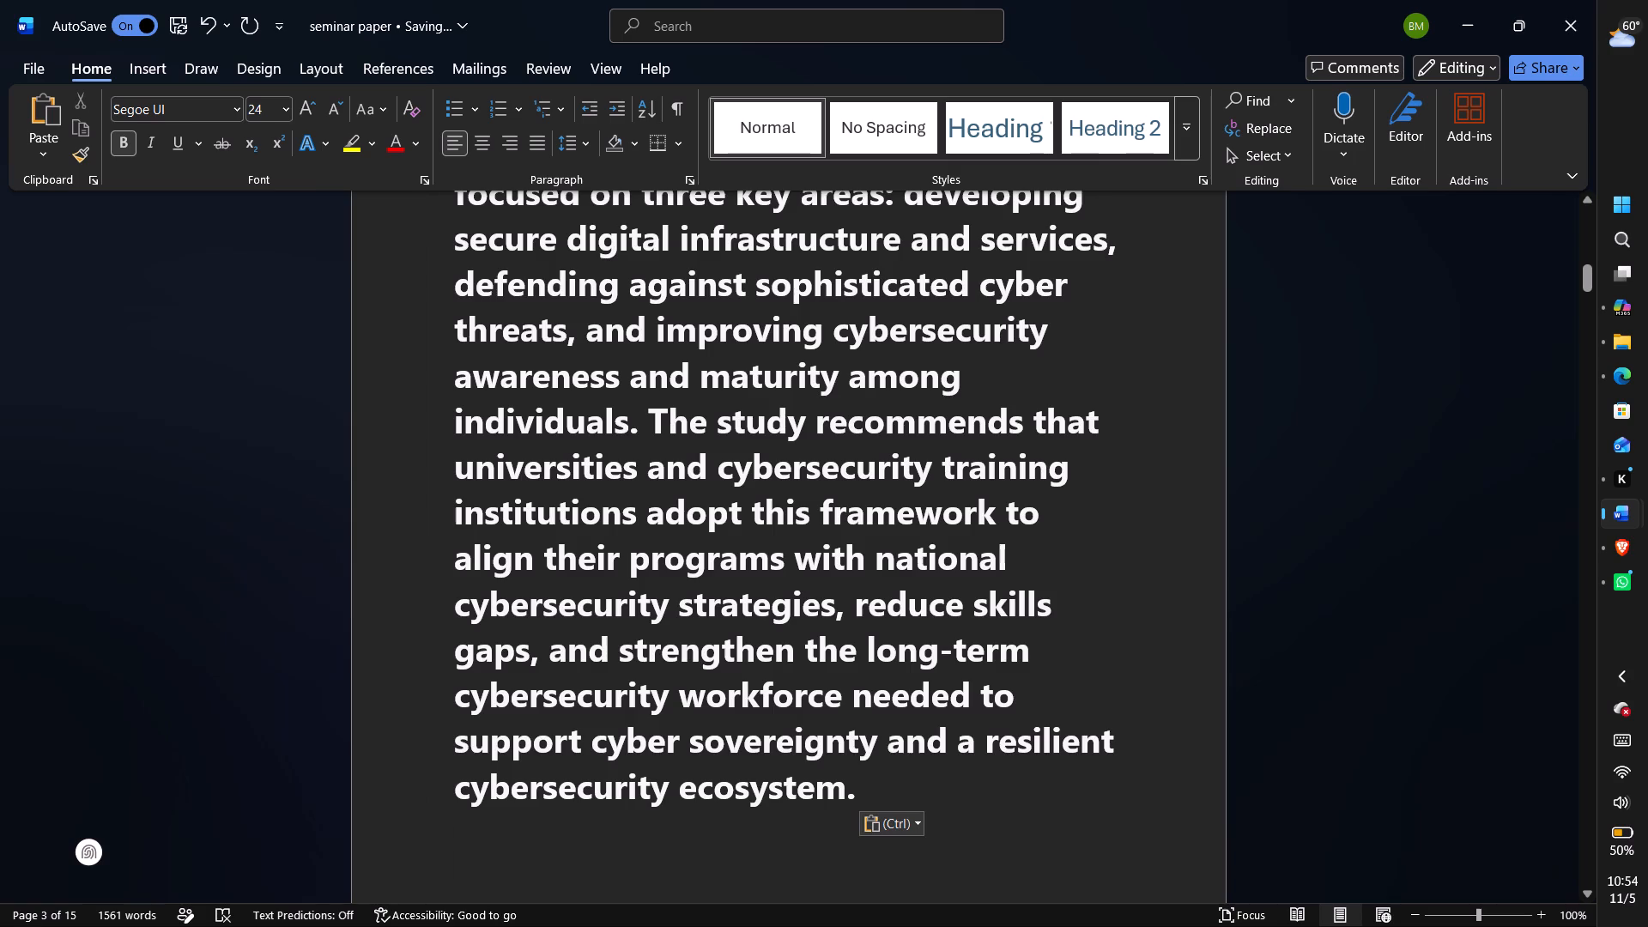
# Set the font size of the whole pasted summary paragraph below the paper's title to 14.
pyautogui.scroll(16, 476, 475)
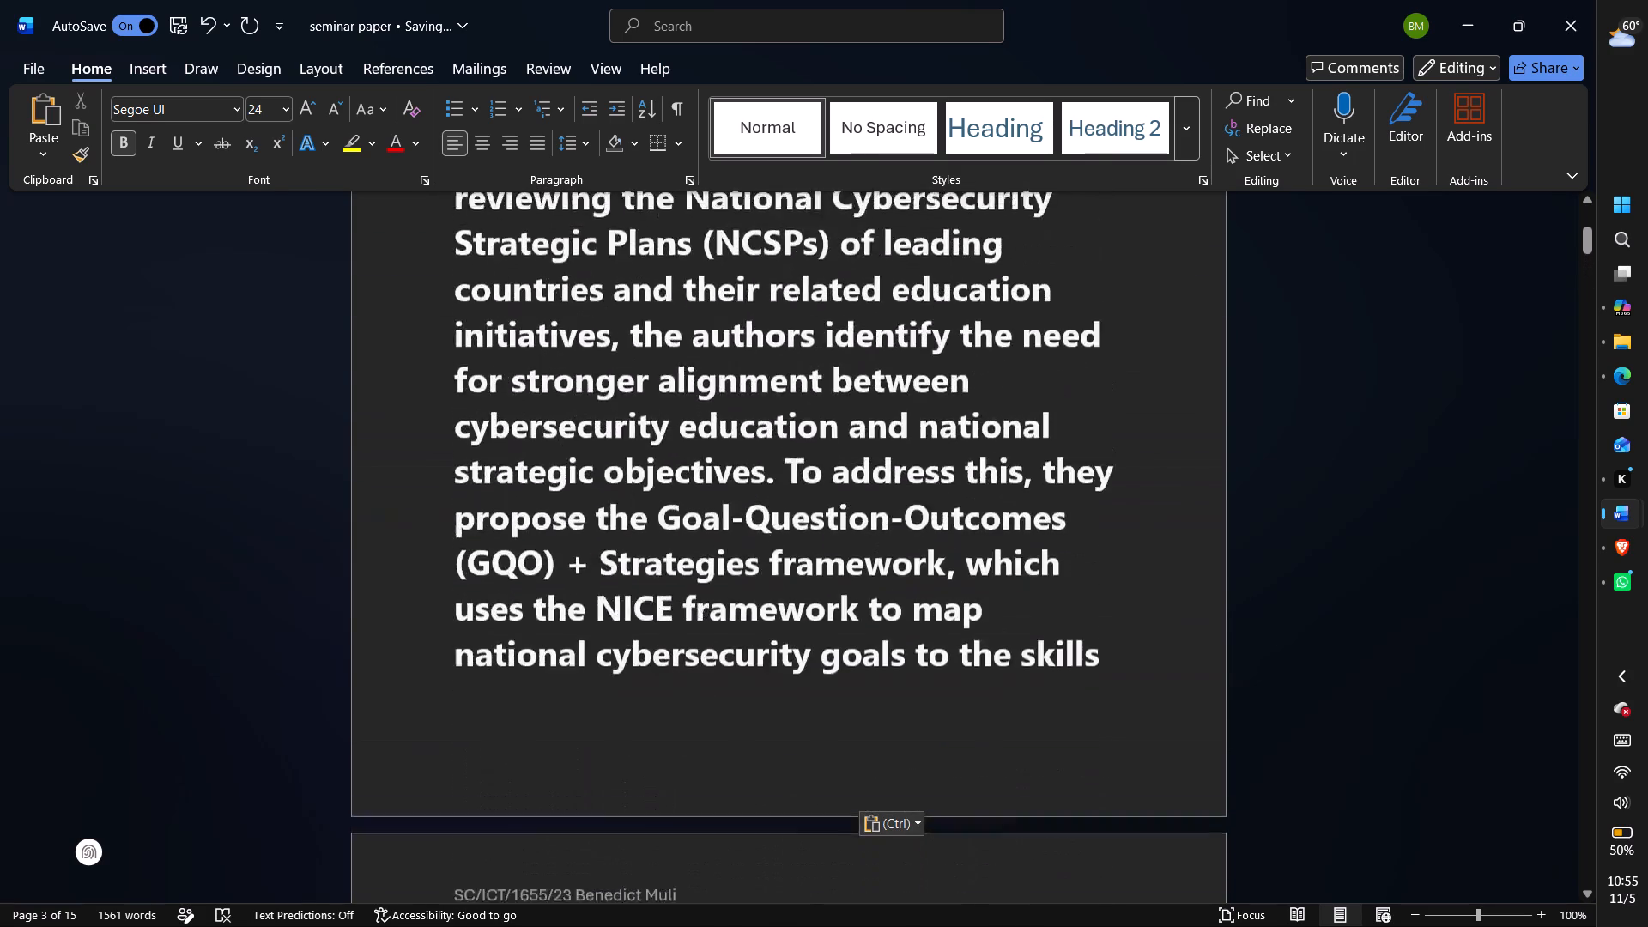
pyautogui.scroll(8, 510, 439)
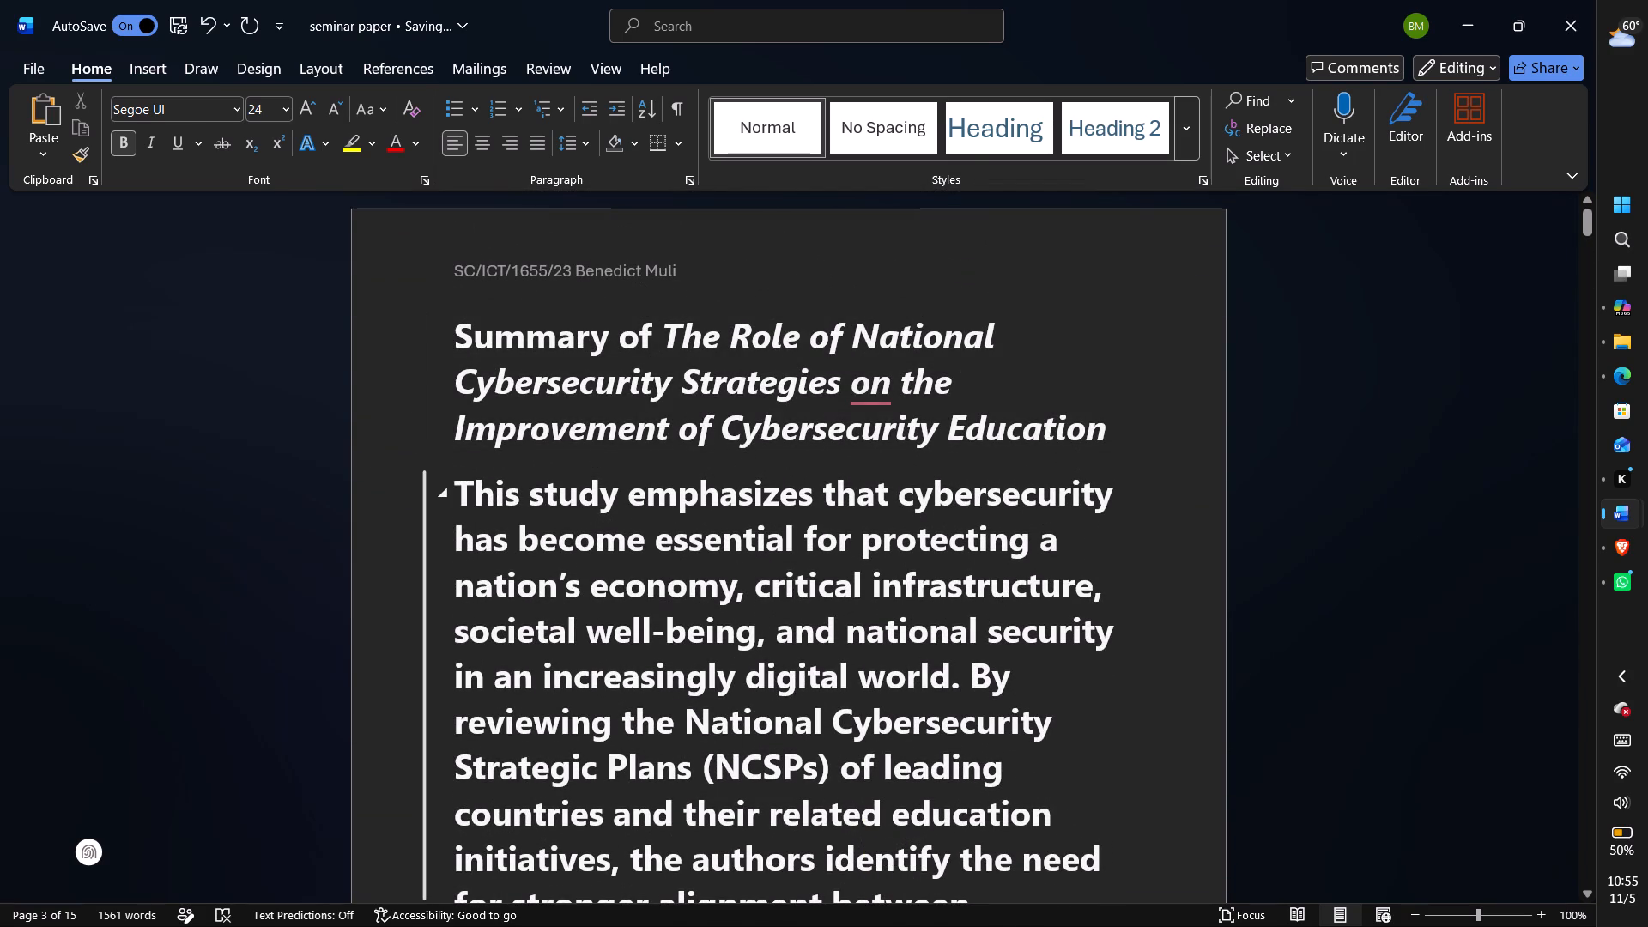
pyautogui.moveTo(441, 492); pyautogui.dragTo(528, 507)
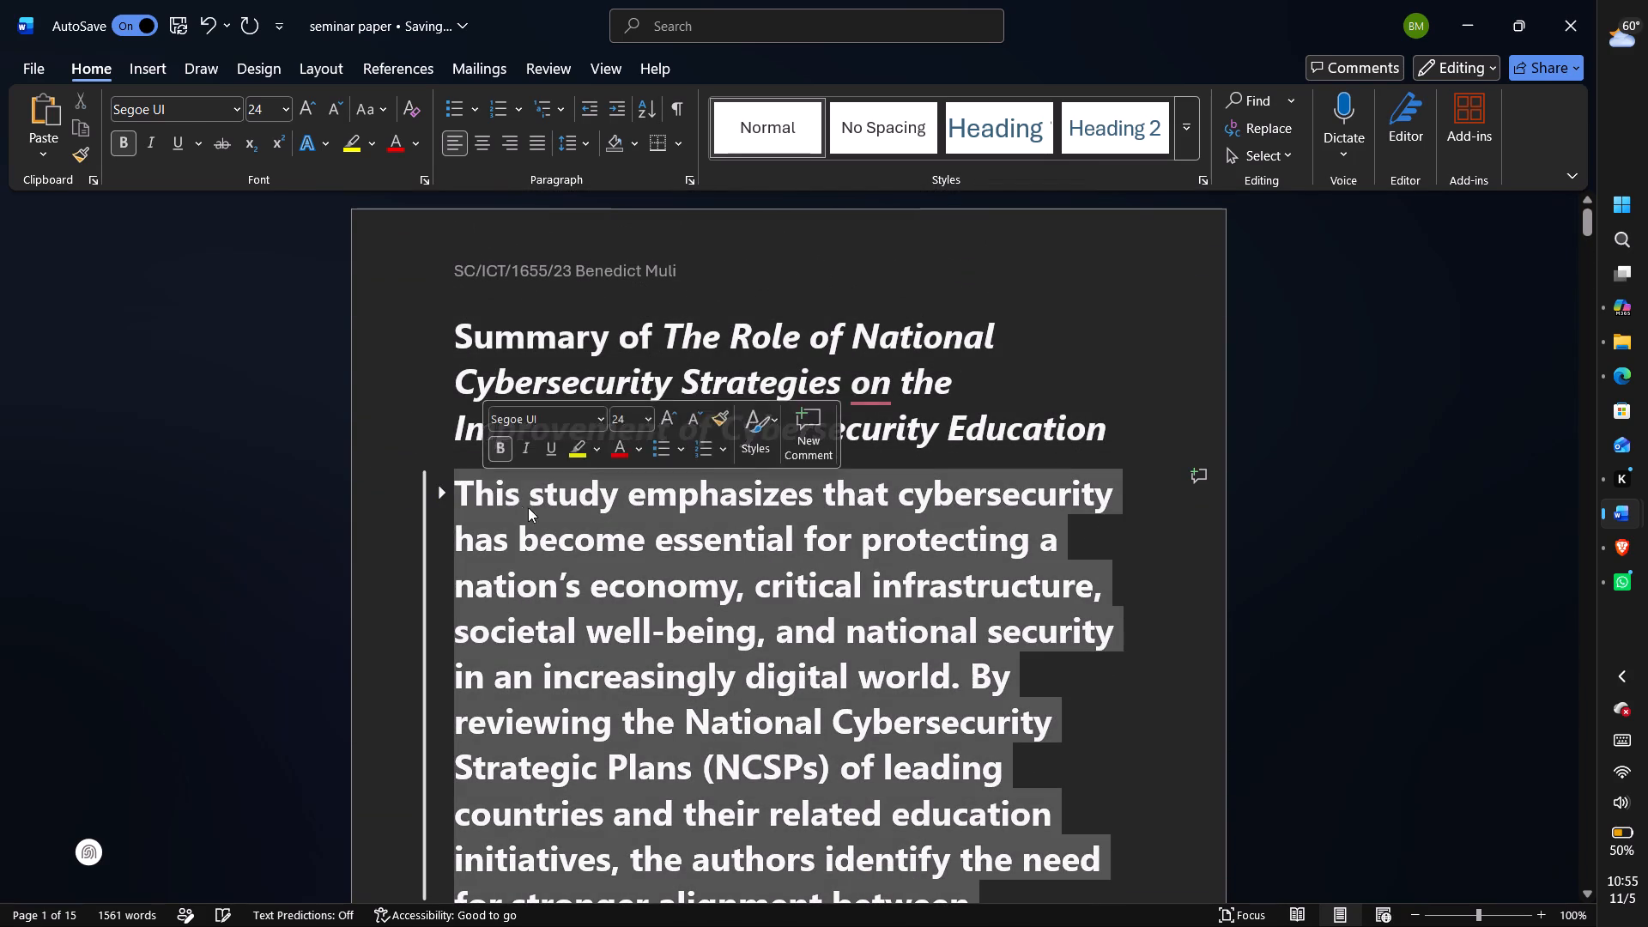
pyautogui.moveTo(528, 507); pyautogui.dragTo(727, 722)
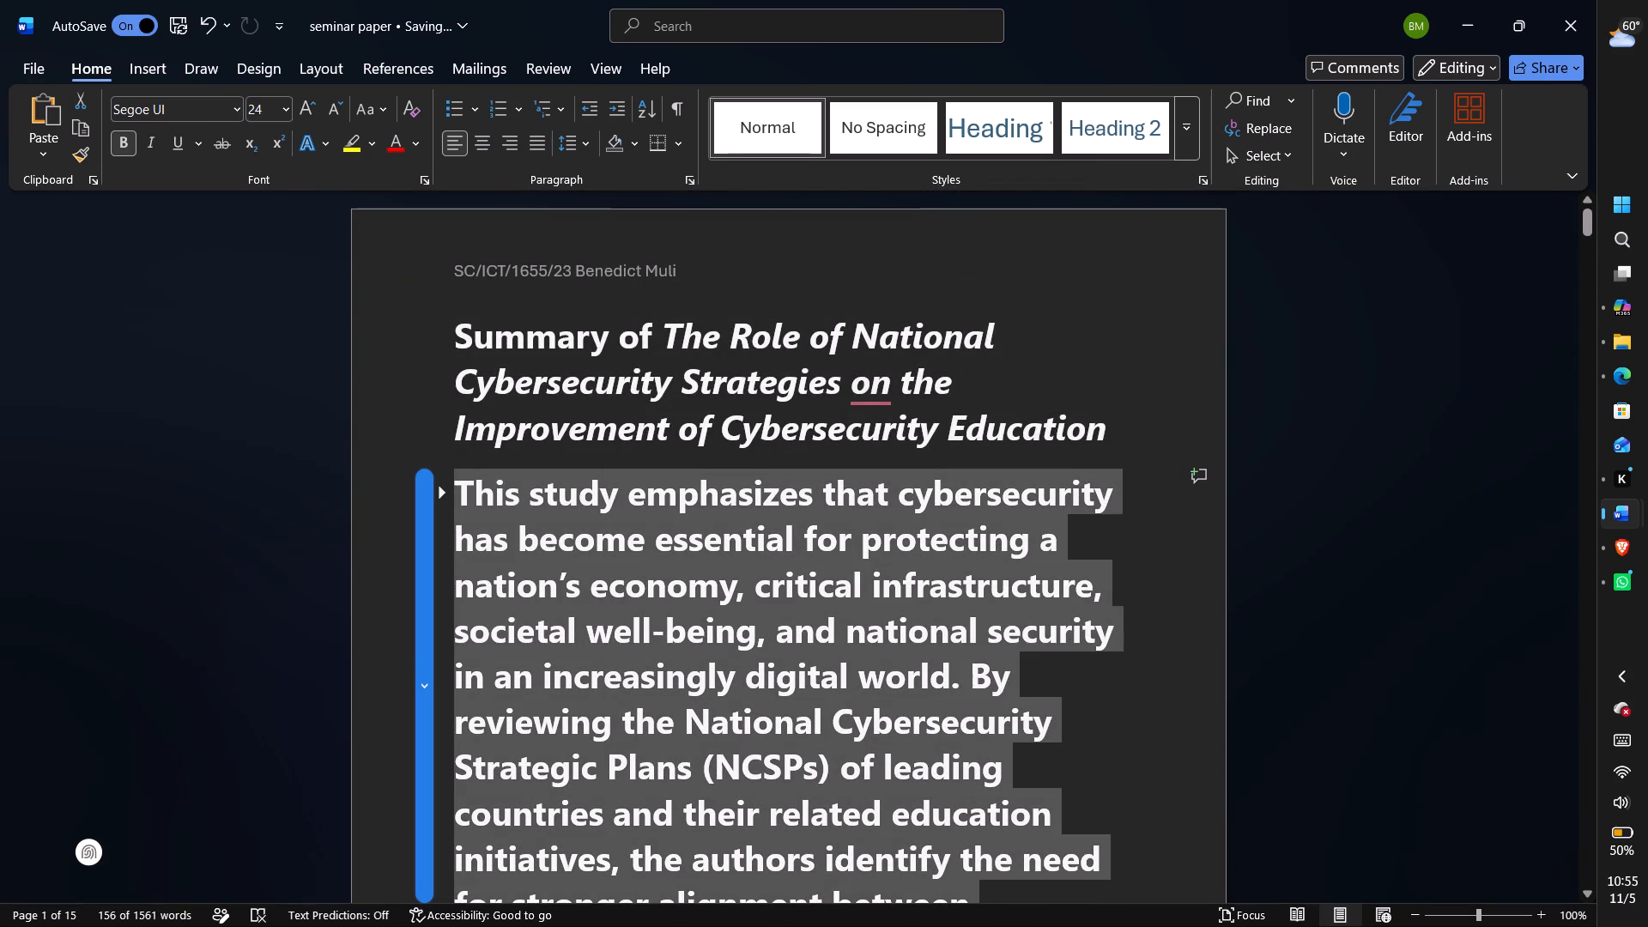
pyautogui.click(283, 118)
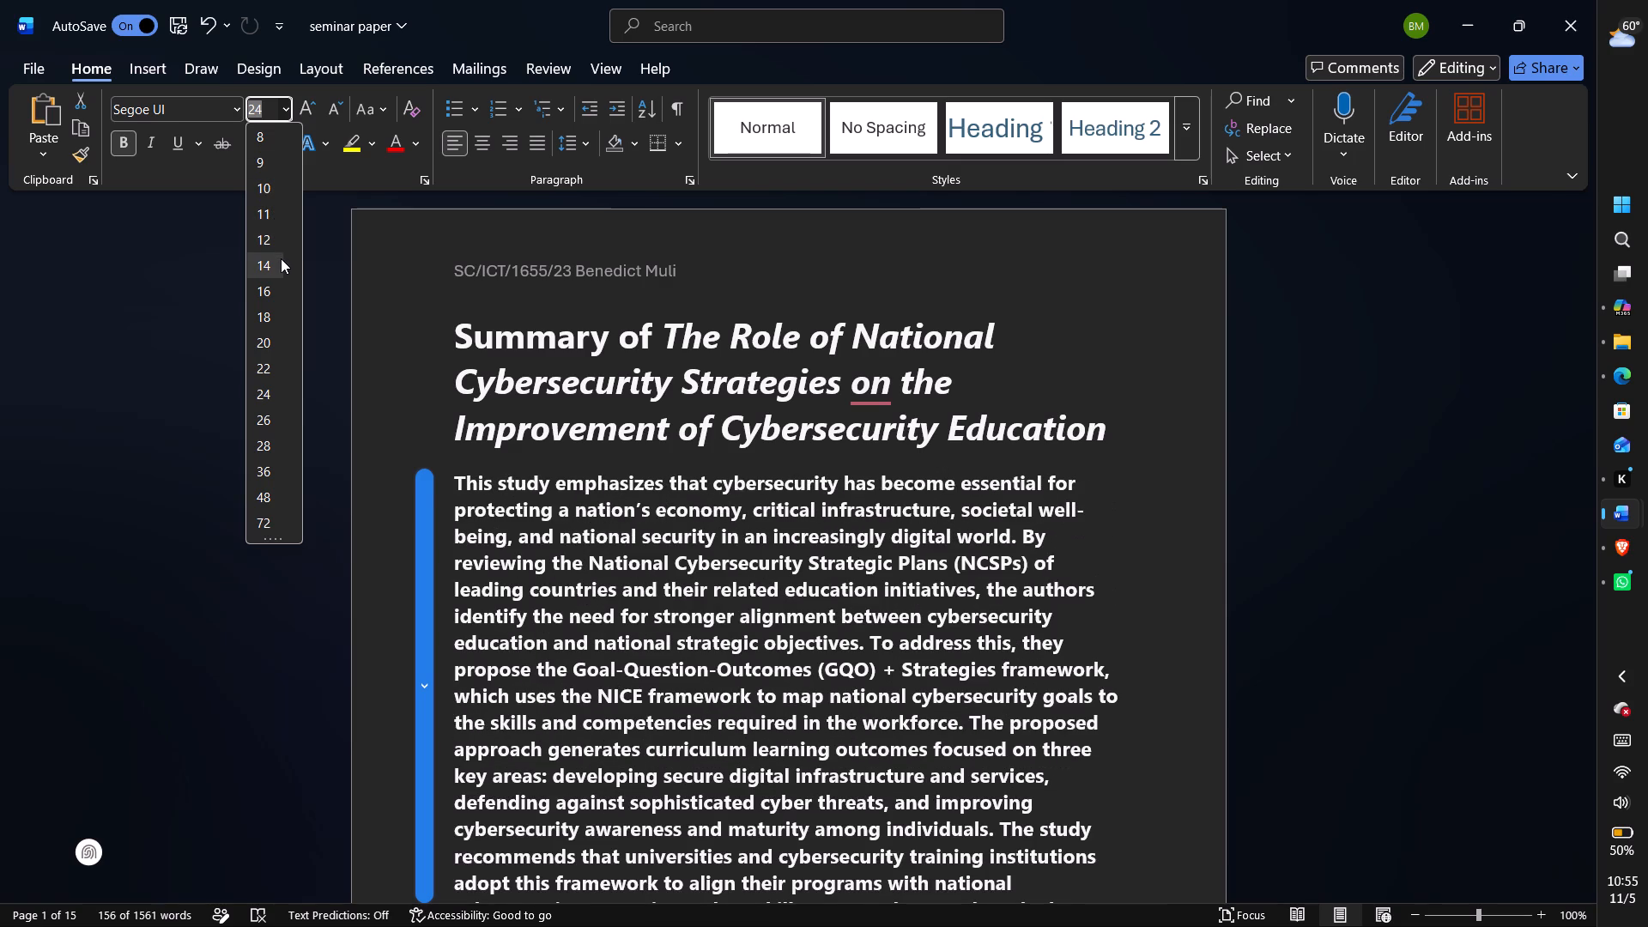
pyautogui.click(281, 258)
# Review the seminar paper's layout from the title and new summary down to section 6 on curriculum standards and frameworks.
pyautogui.scroll(-3, 885, 610)
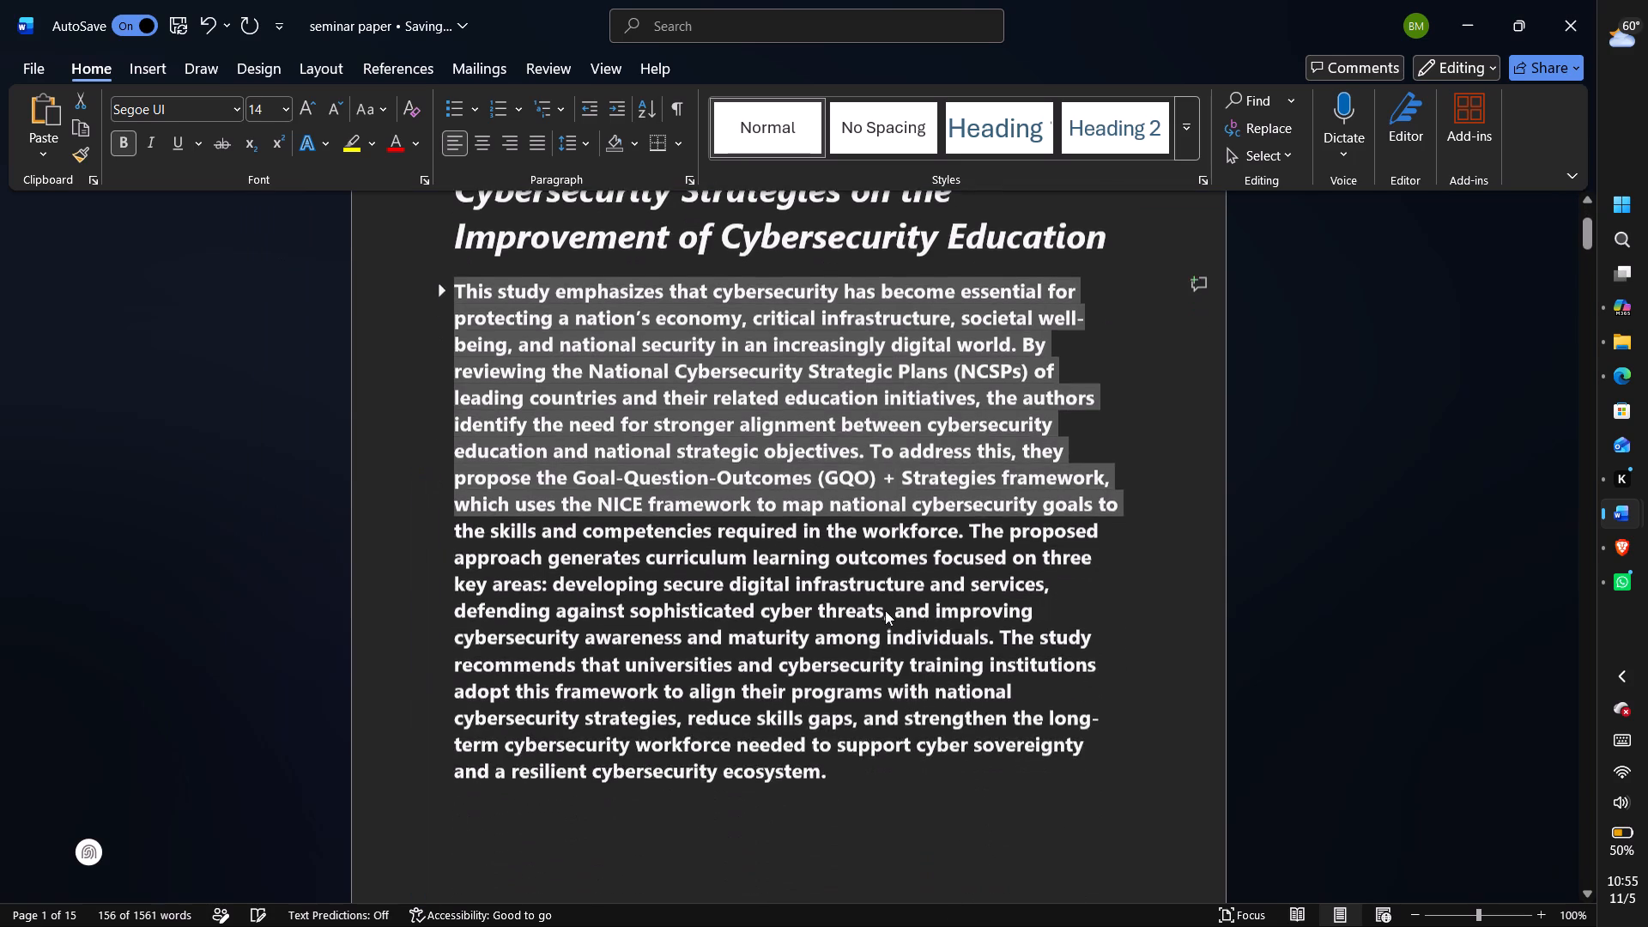
pyautogui.scroll(-7, 885, 610)
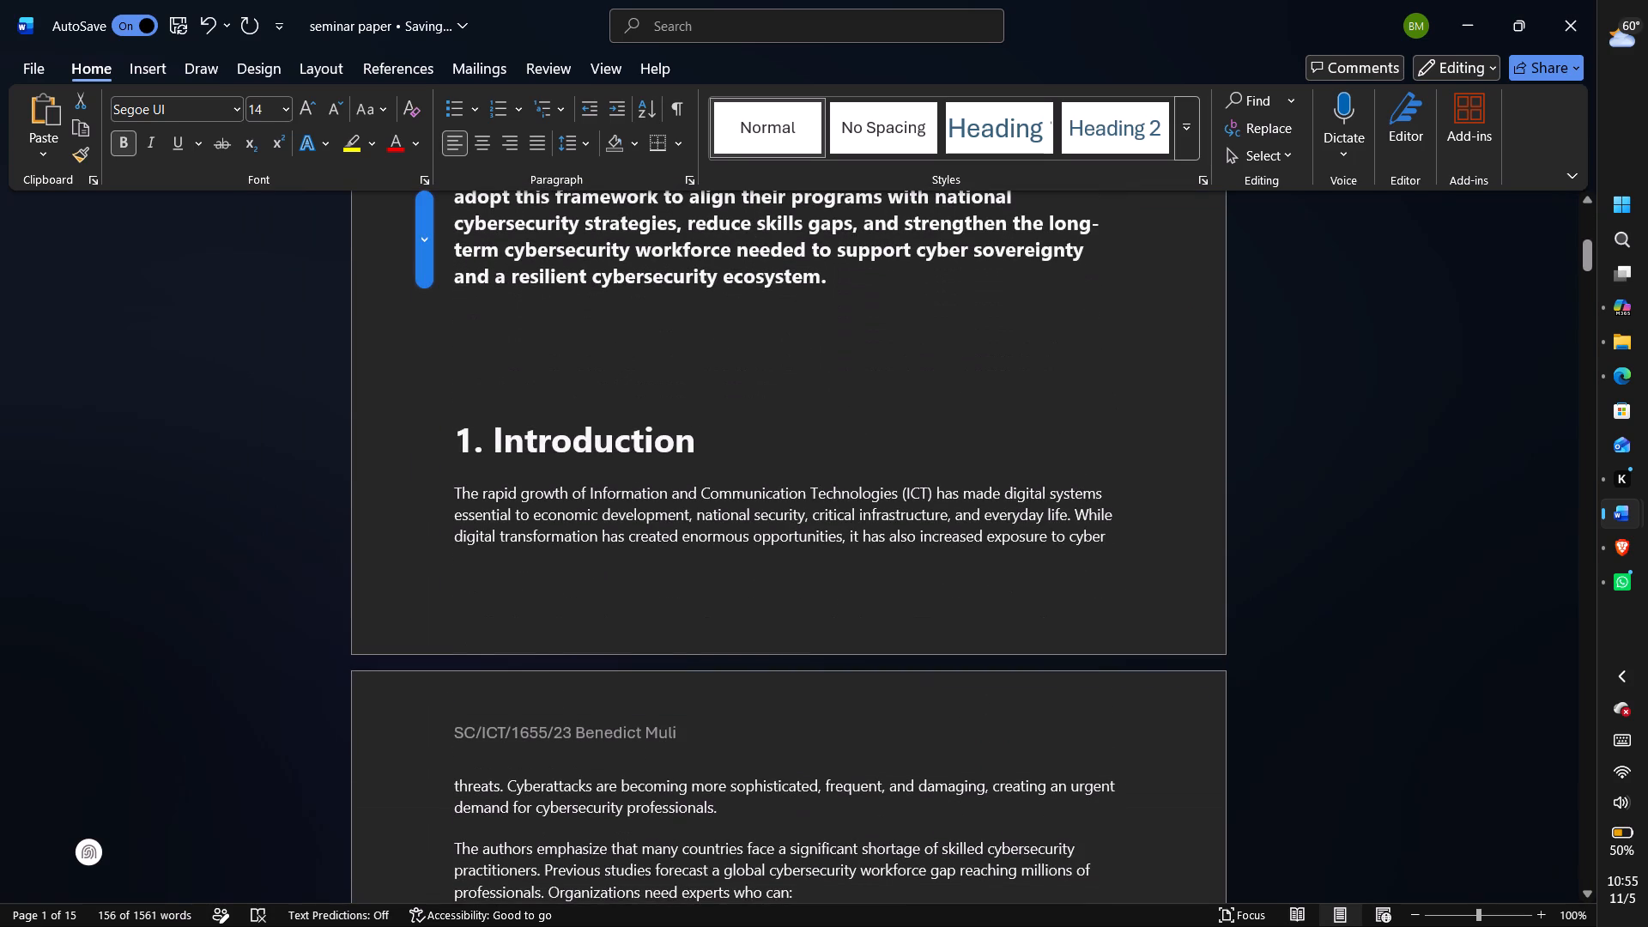
pyautogui.click(290, 537)
pyautogui.scroll(2, 955, 424)
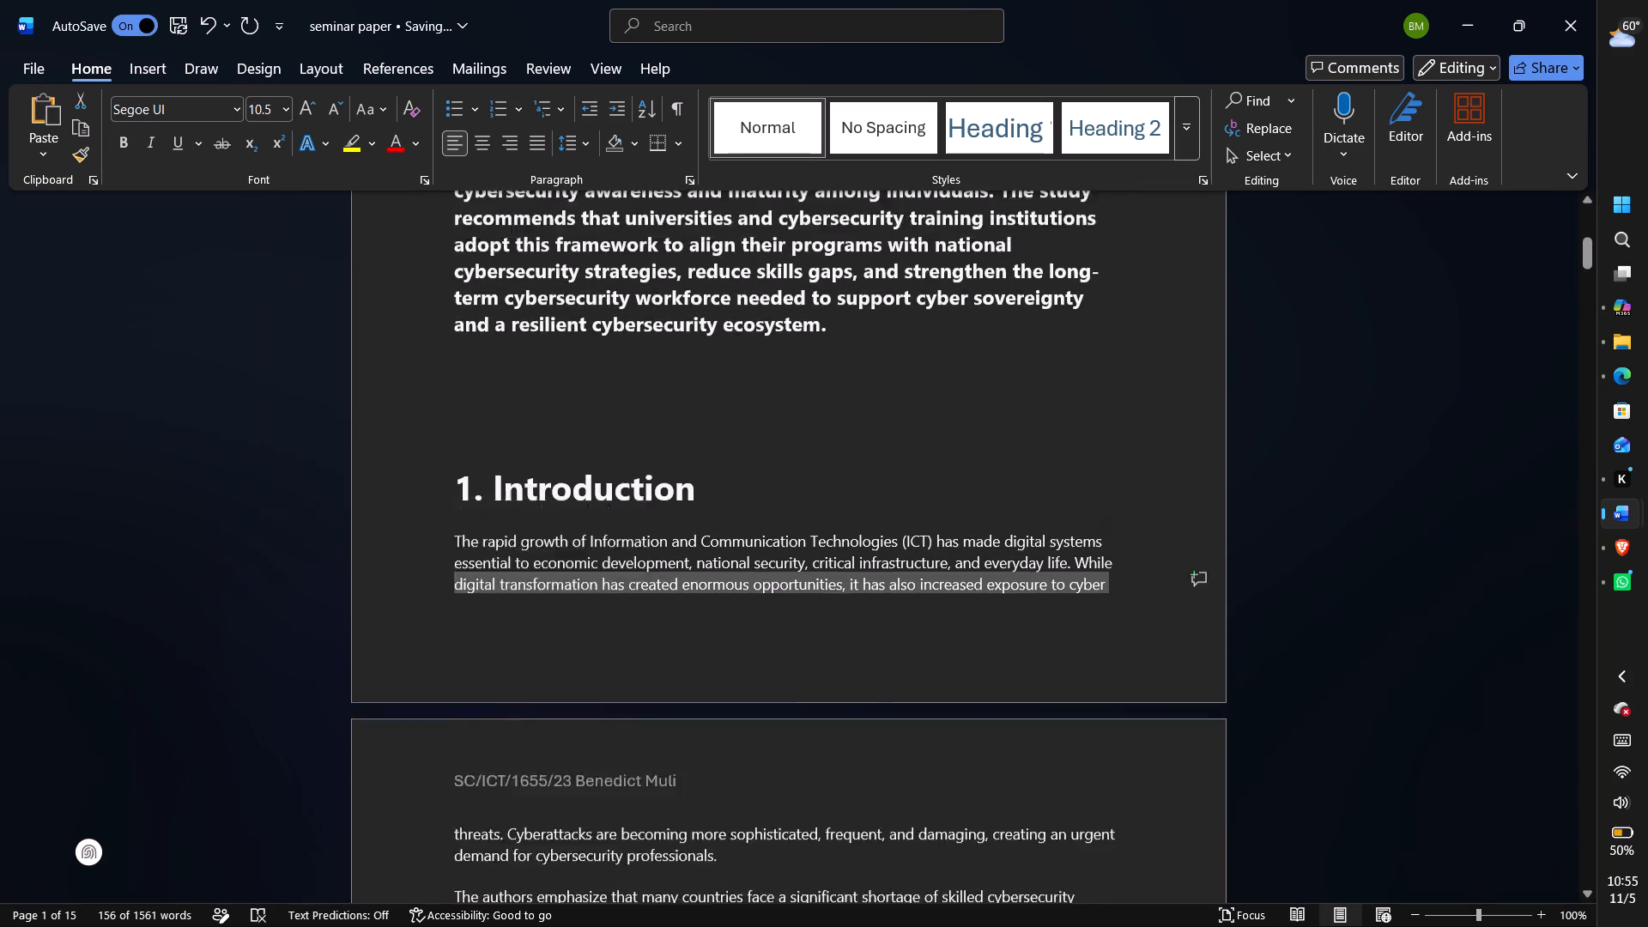
pyautogui.scroll(20, 955, 420)
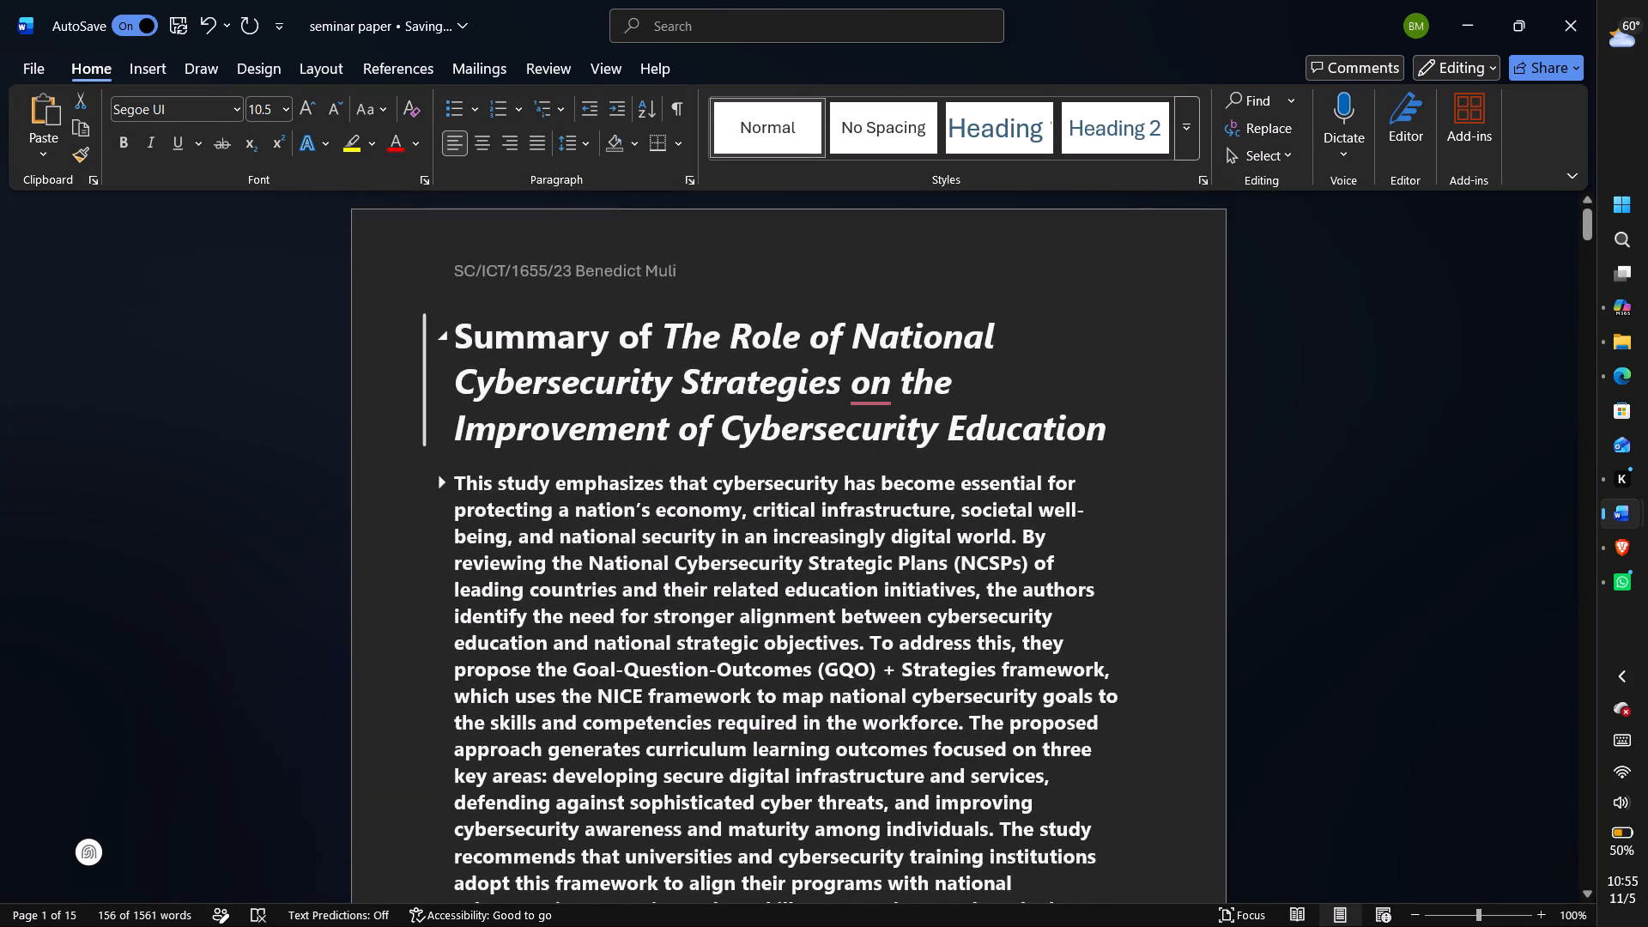
pyautogui.scroll(-18, 772, 494)
pyautogui.scroll(-9, 803, 534)
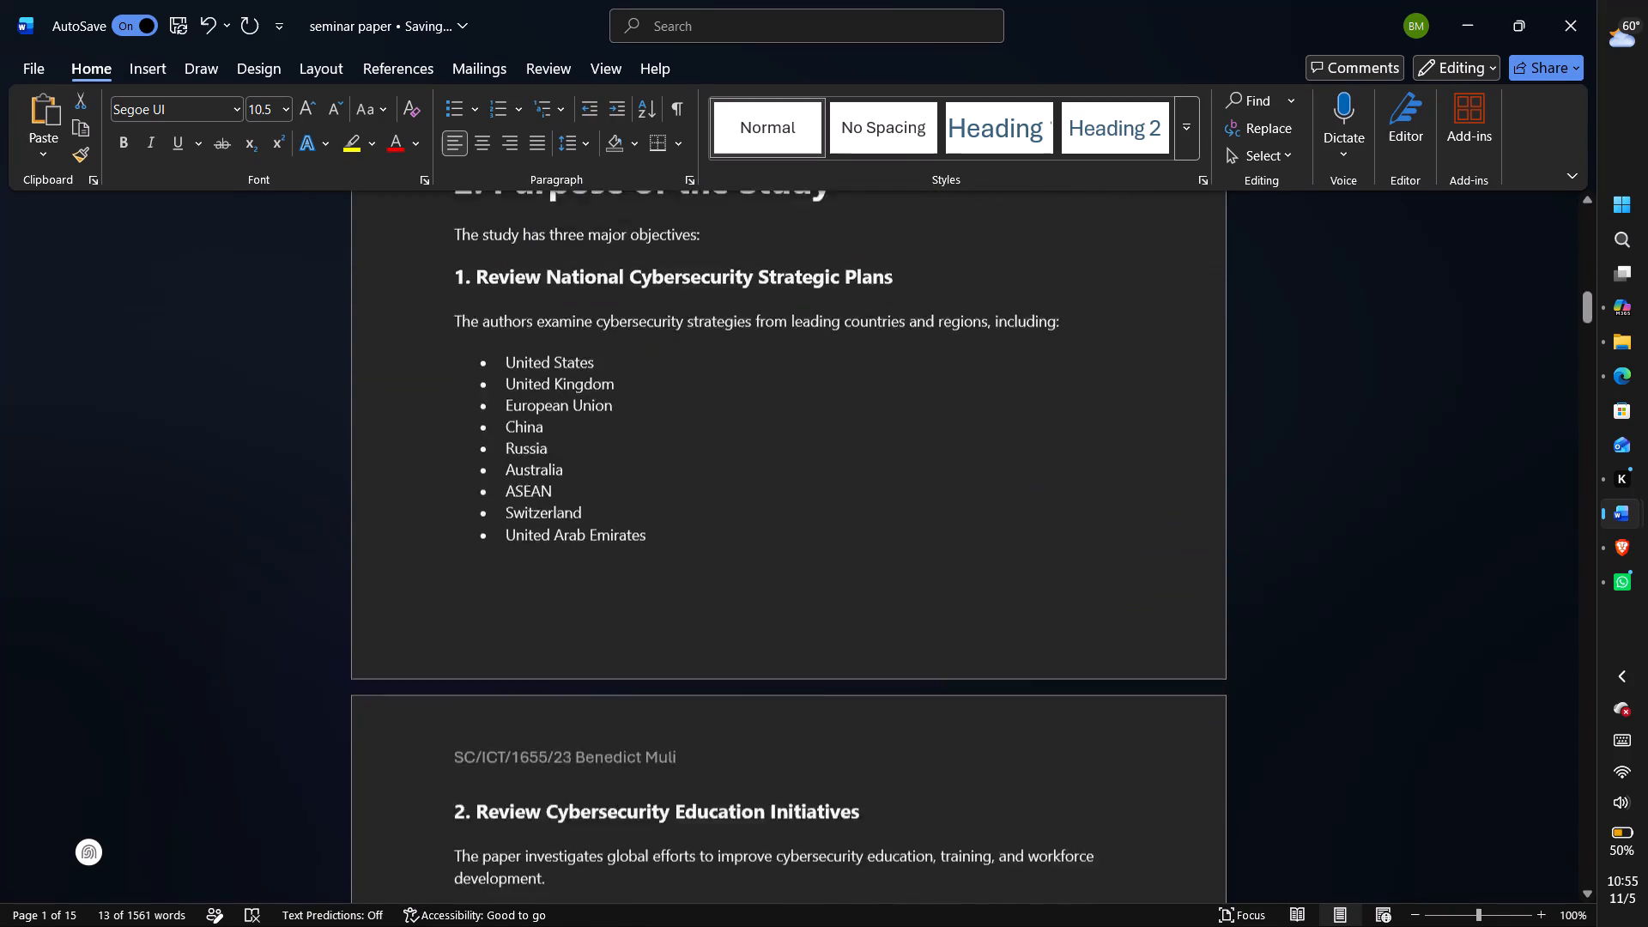
pyautogui.scroll(-20, 803, 534)
pyautogui.scroll(-11, 803, 534)
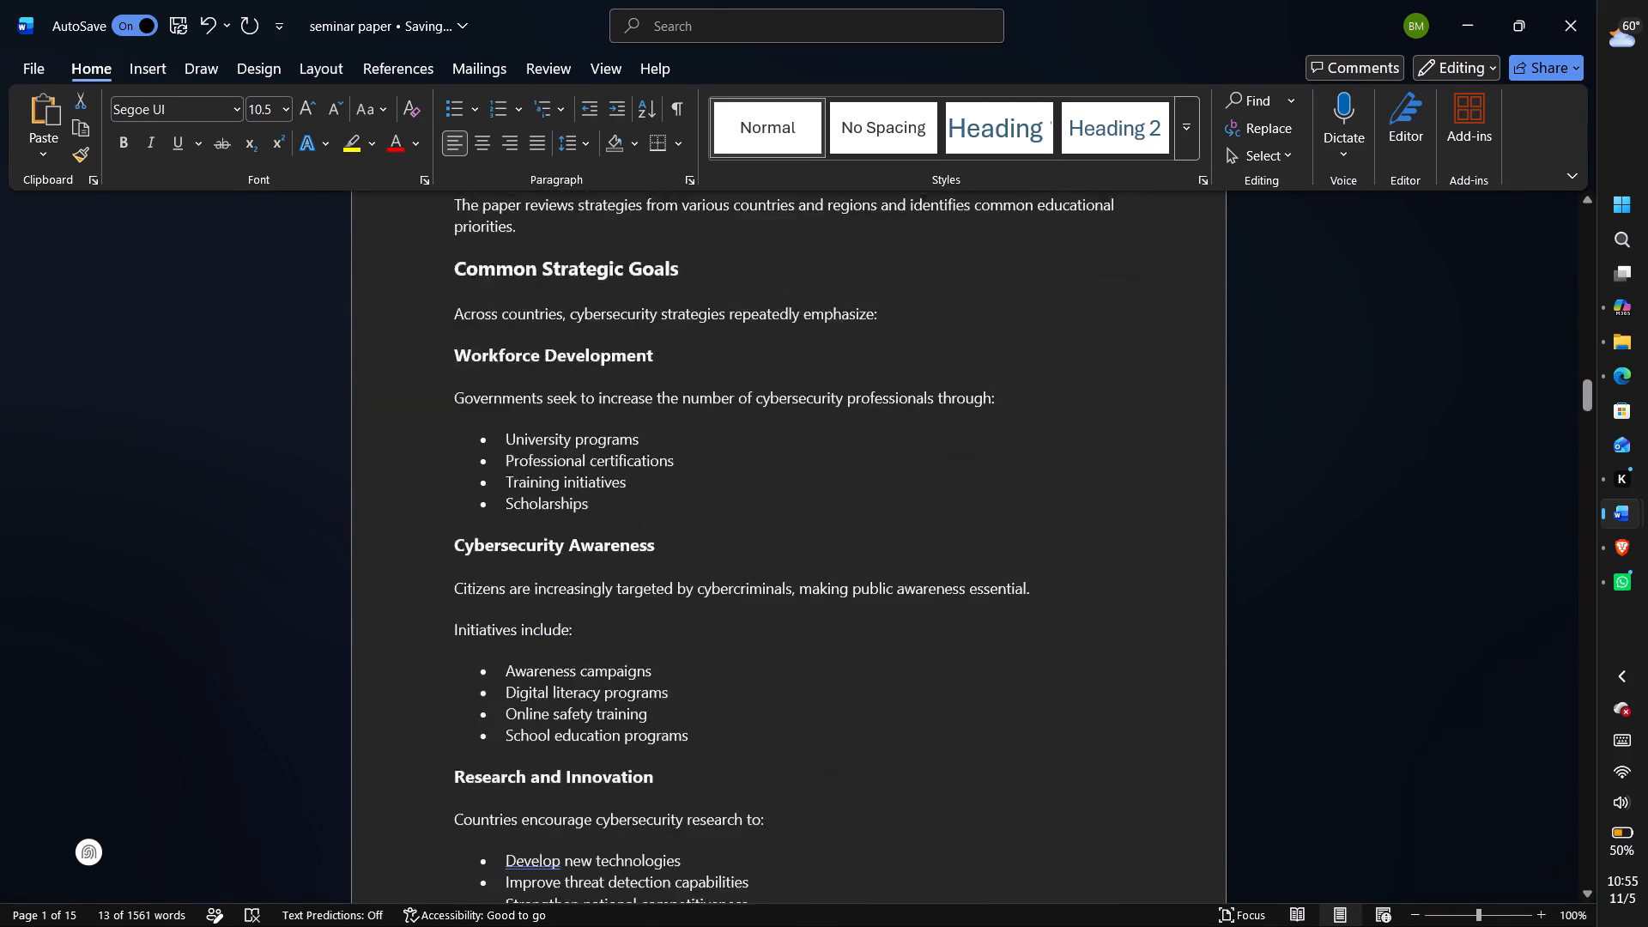
pyautogui.scroll(-19, 803, 534)
pyautogui.scroll(-8, 803, 534)
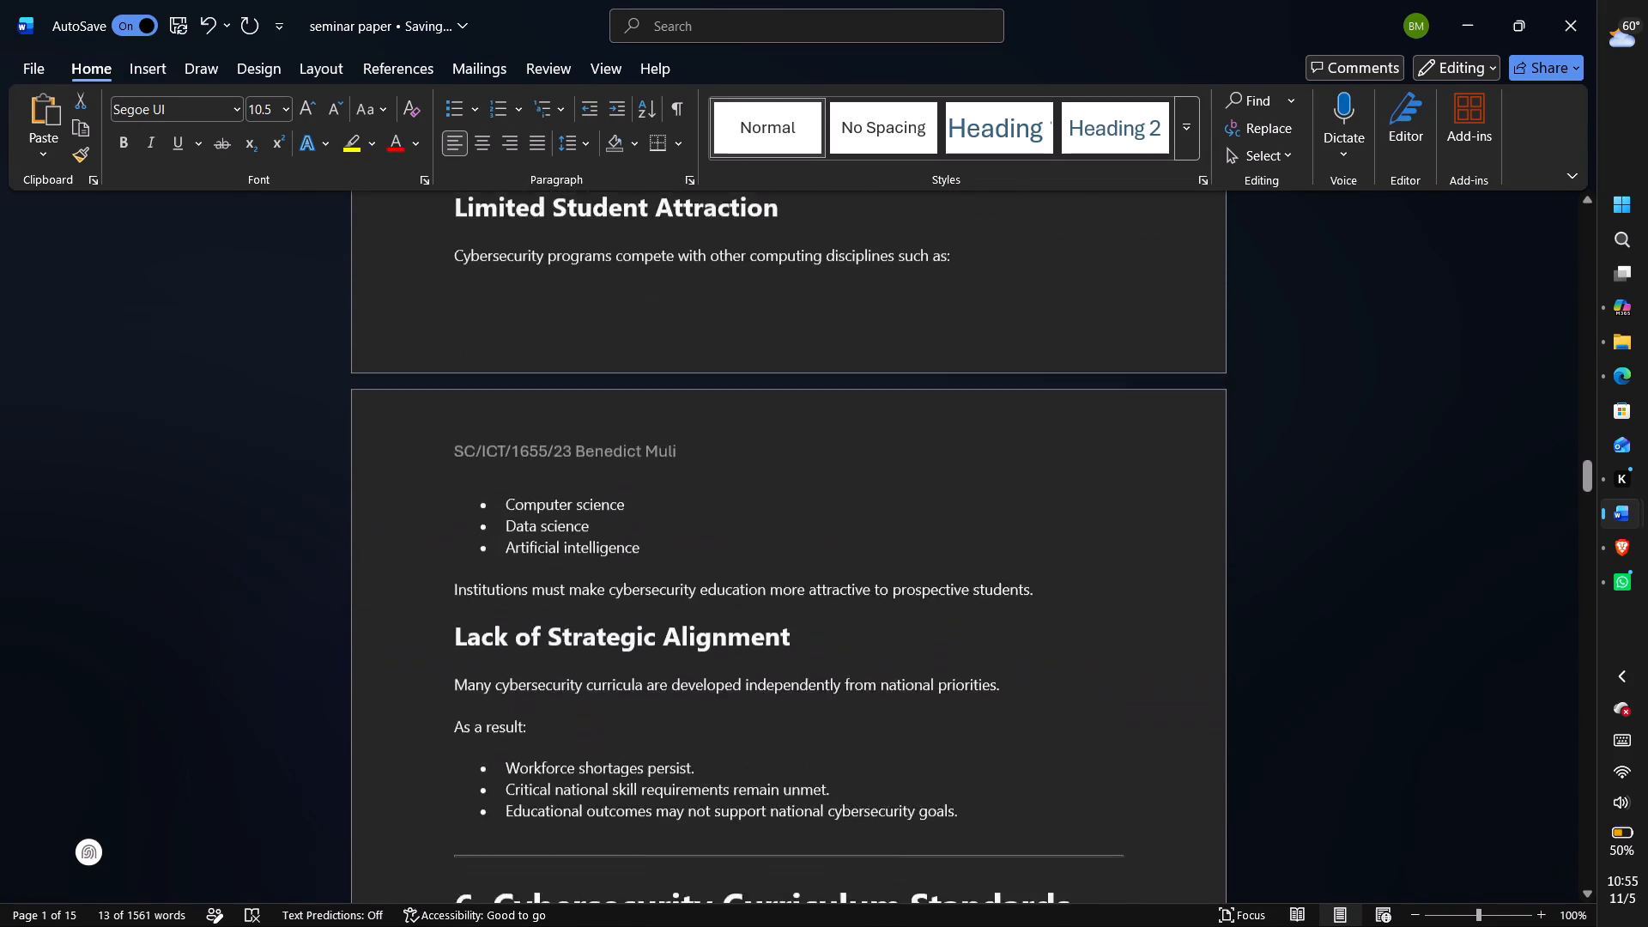
pyautogui.scroll(-1, 803, 534)
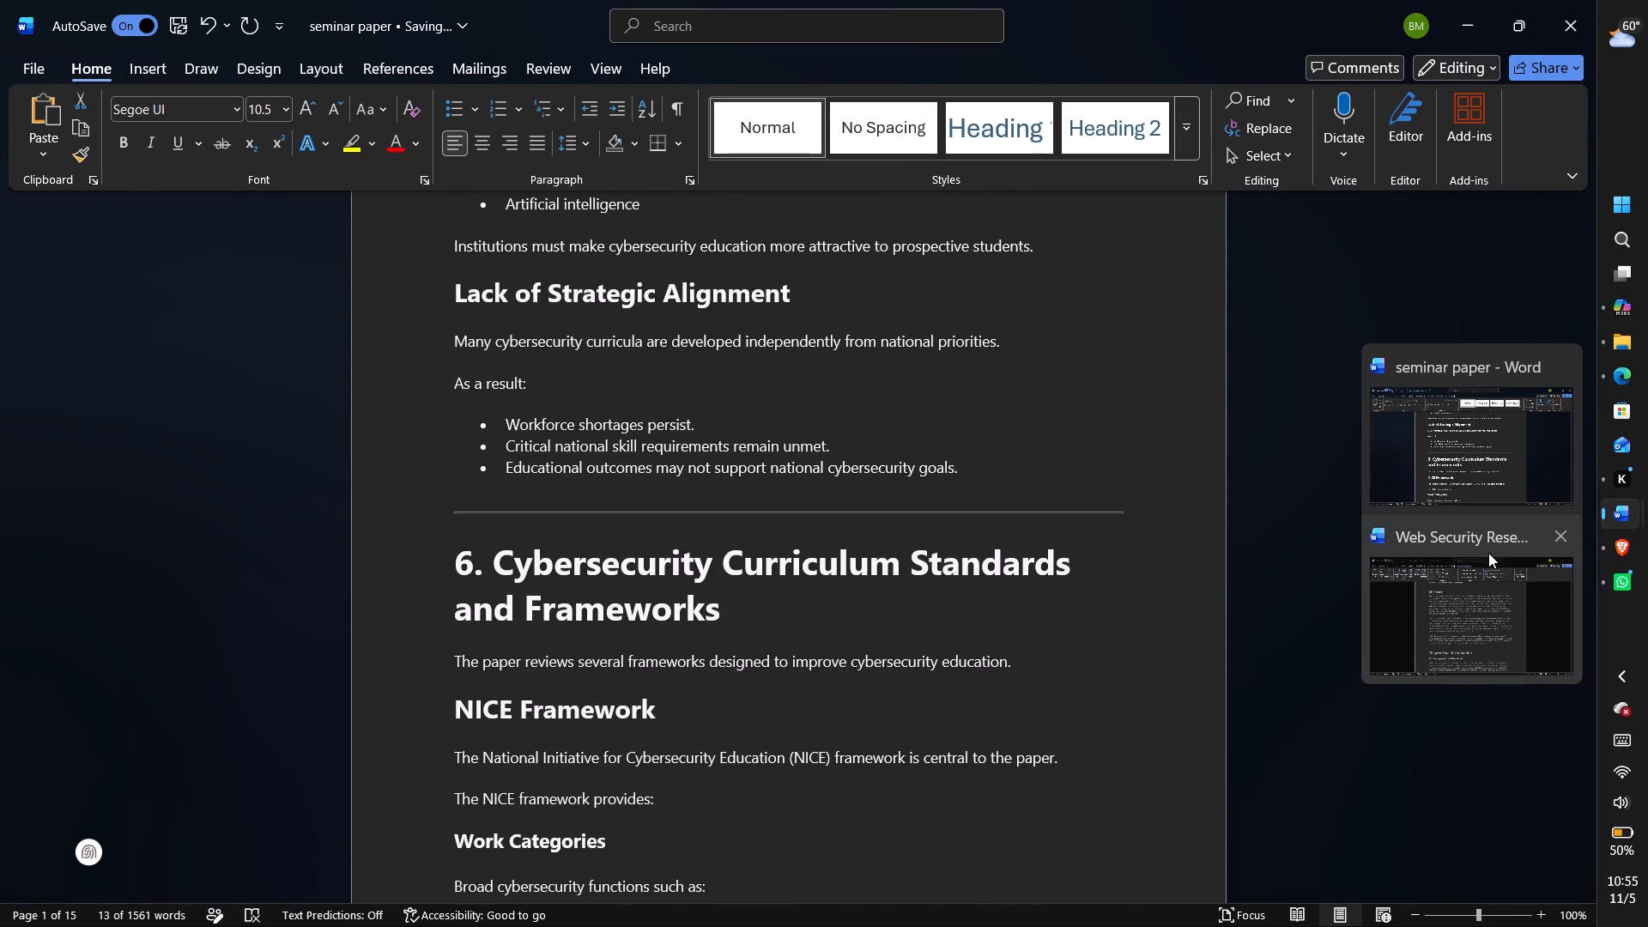
# Switch to the Web Security Research Document and look through it from the first page to the references and final page.
pyautogui.click(1483, 593)
pyautogui.scroll(-13, 944, 627)
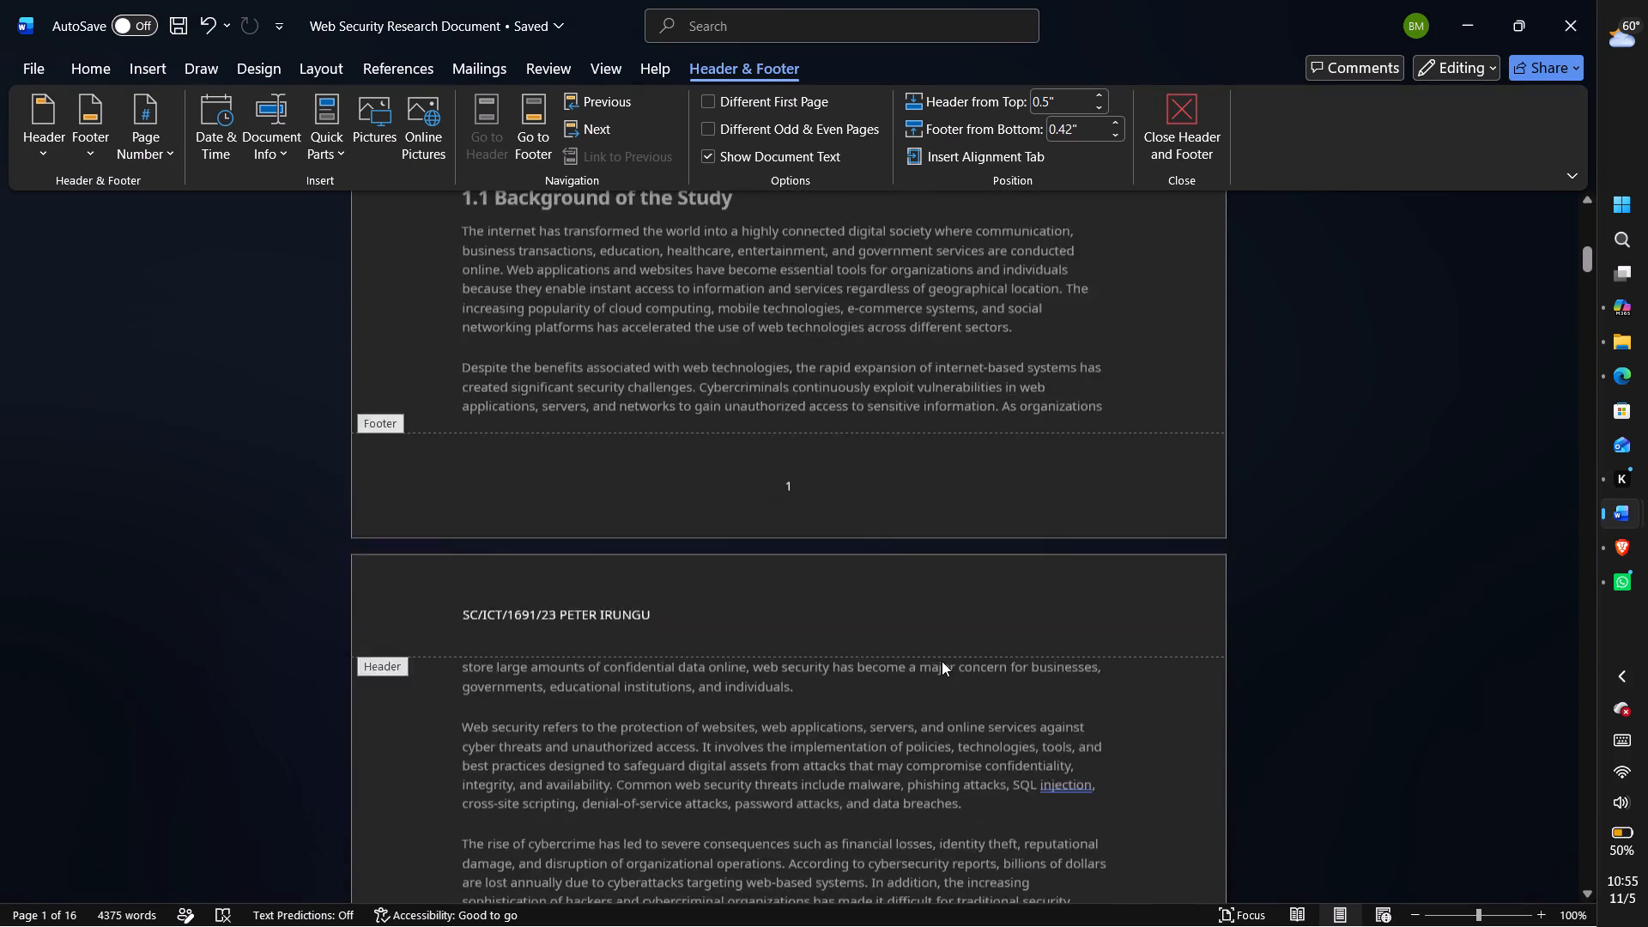
pyautogui.scroll(-6, 942, 661)
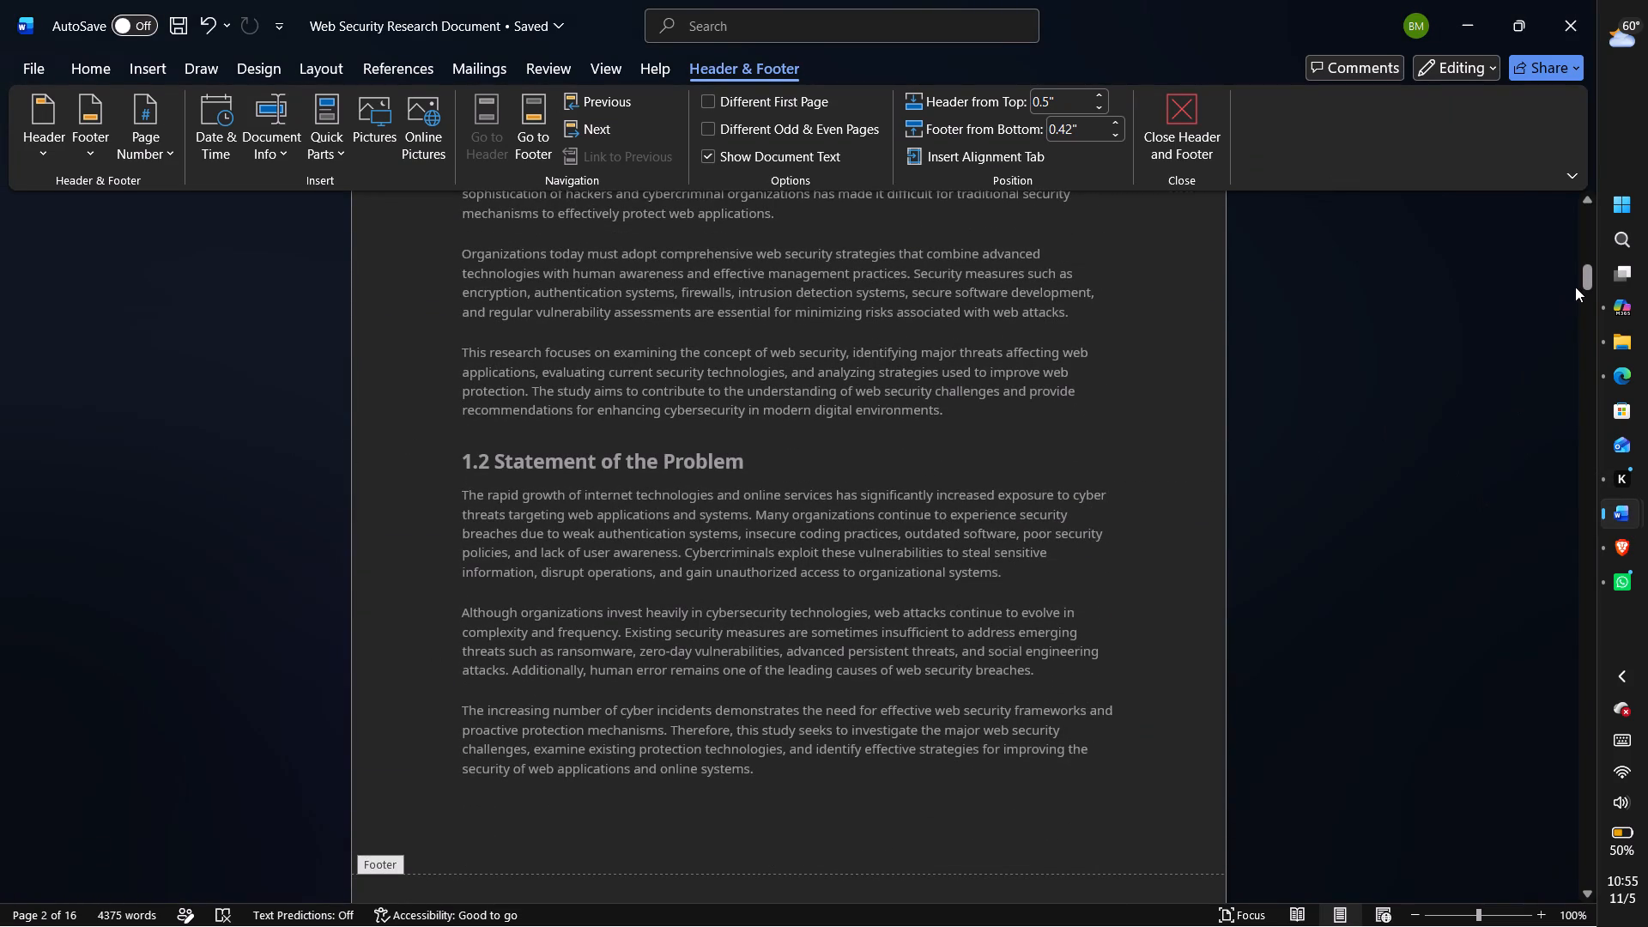
pyautogui.moveTo(1579, 282); pyautogui.dragTo(1590, 841)
pyautogui.click(1590, 841)
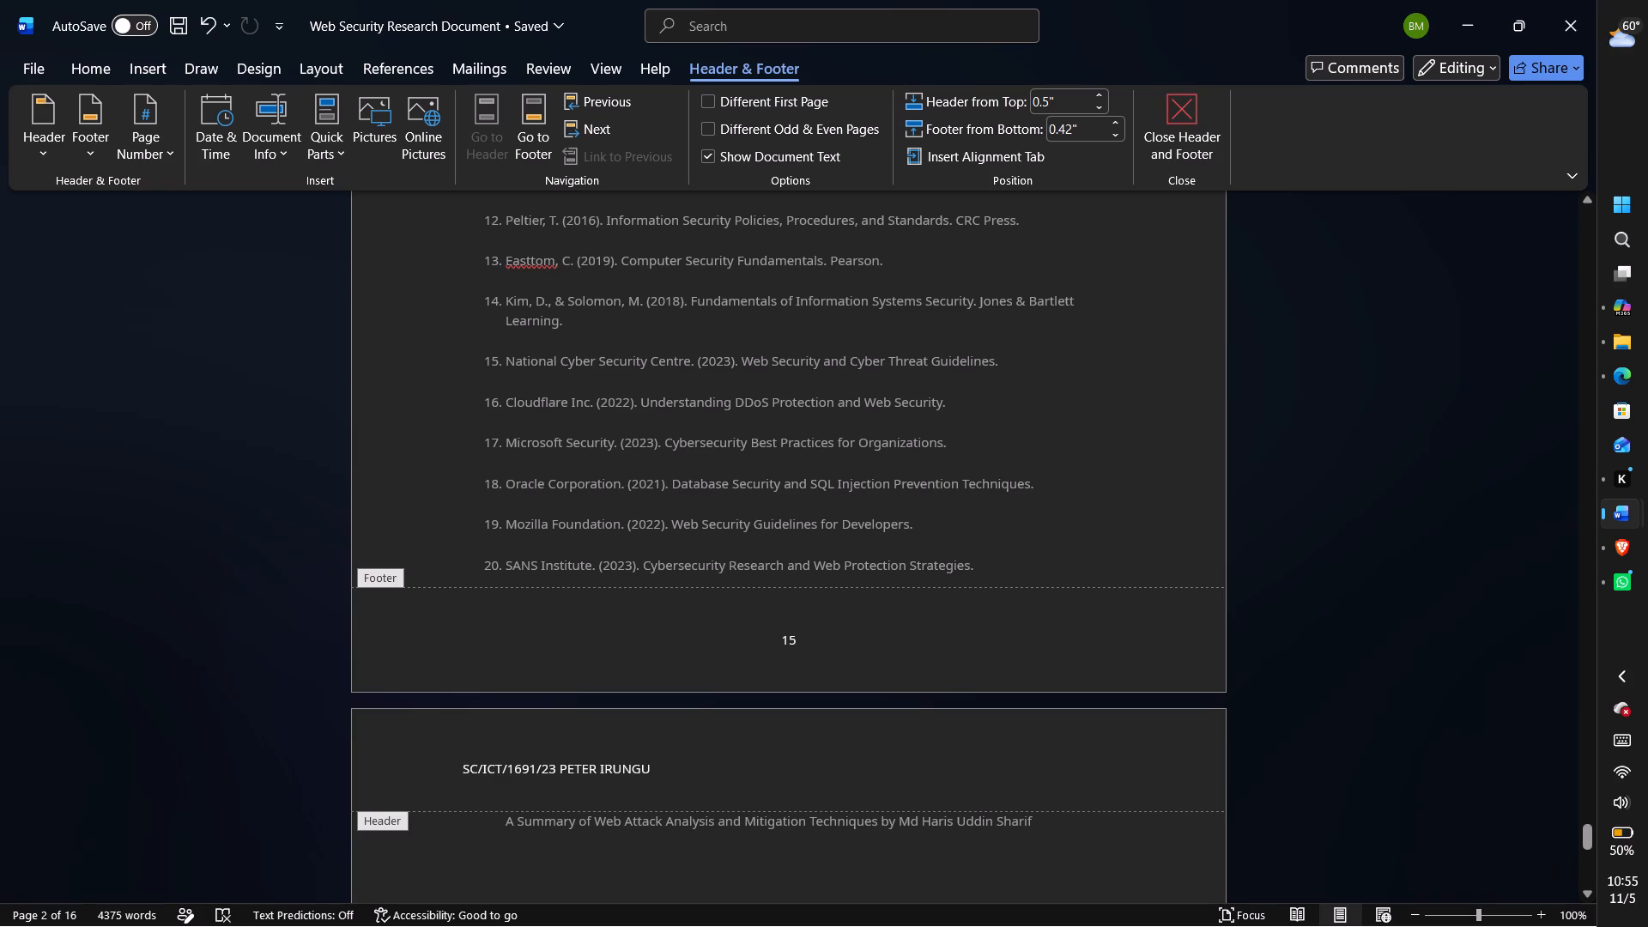
pyautogui.scroll(7, 1329, 671)
pyautogui.scroll(-7, 1329, 671)
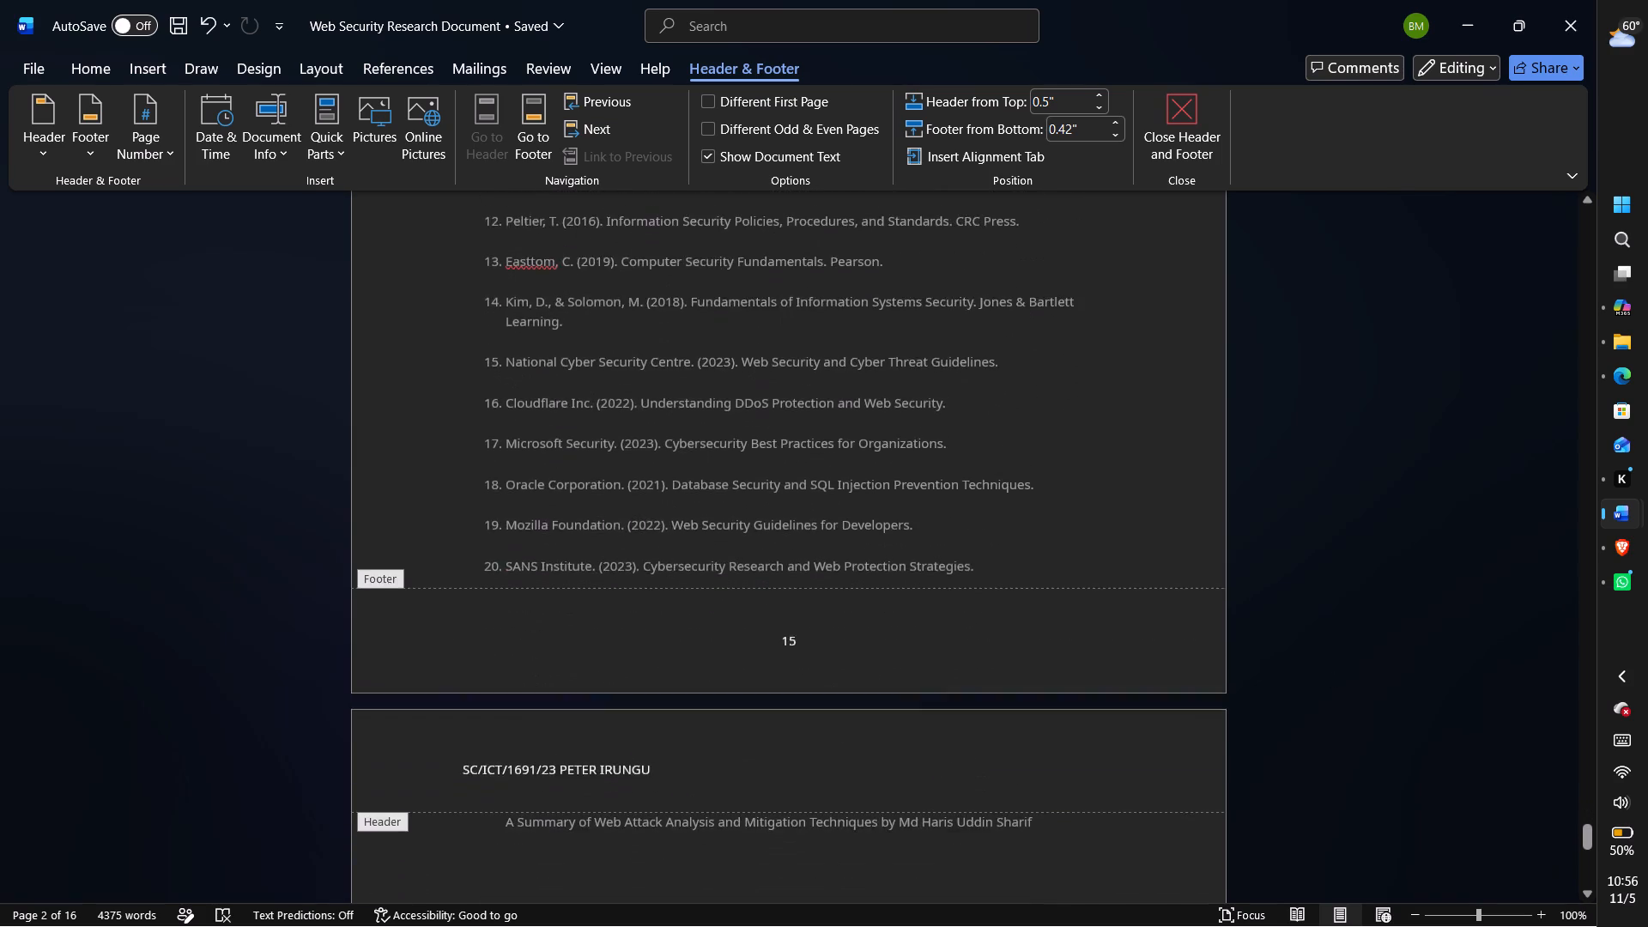
pyautogui.scroll(-3, 1330, 669)
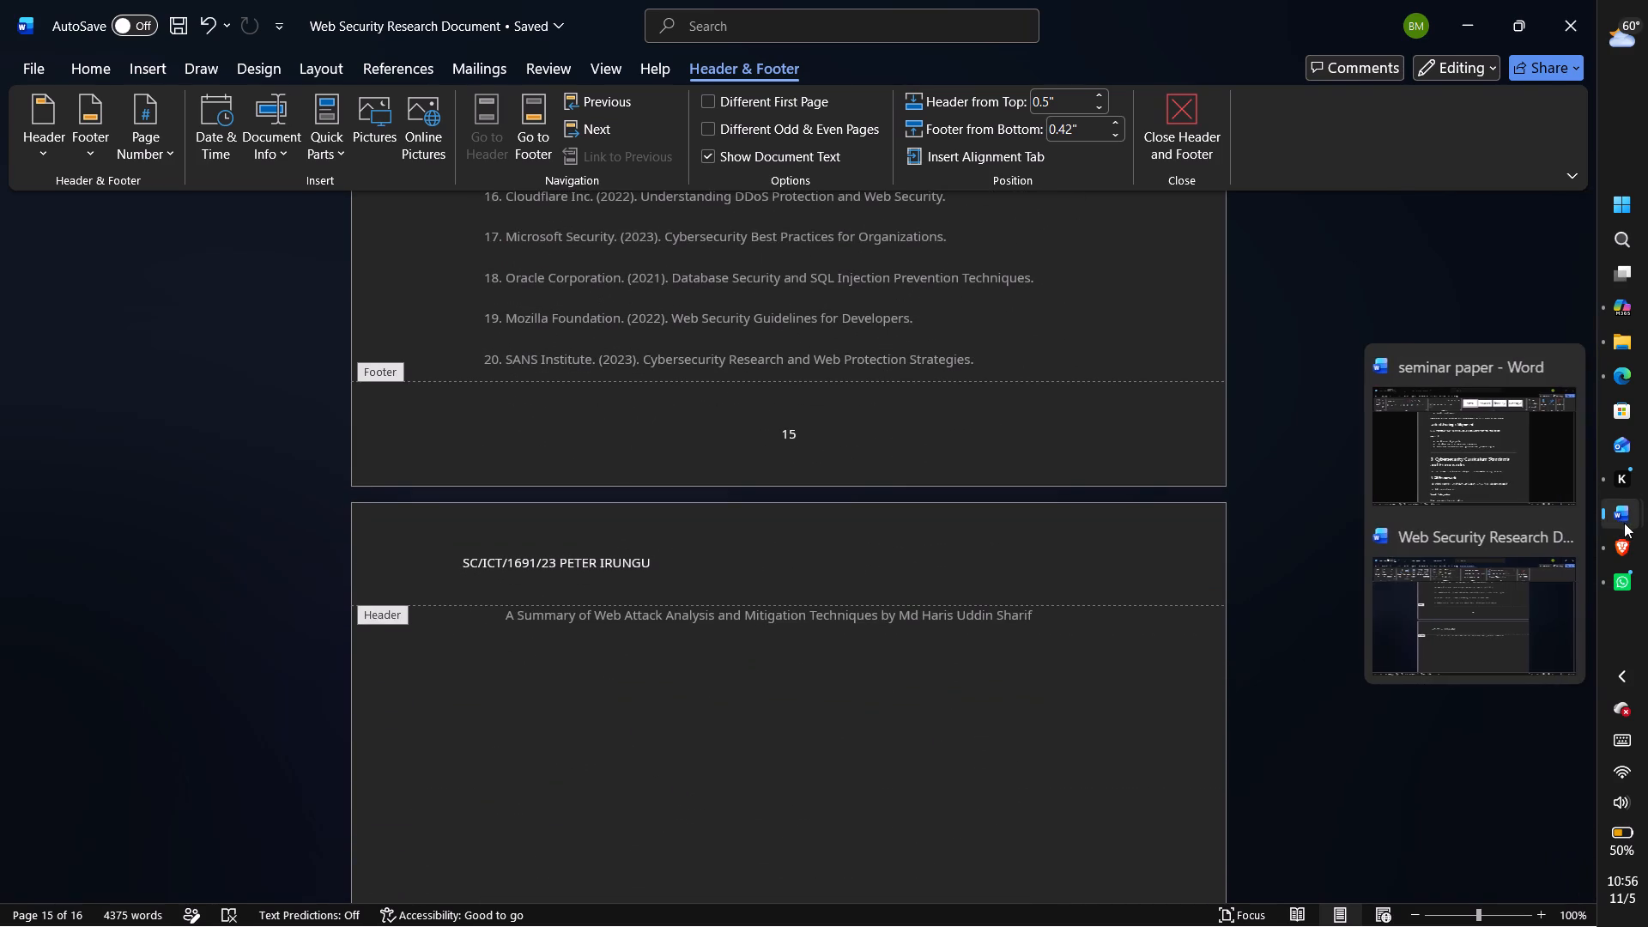
# Switch to the Brave browser with the ScienceDirect article on national cybersecurity strategies and cybersecurity education.
pyautogui.click(1475, 563)
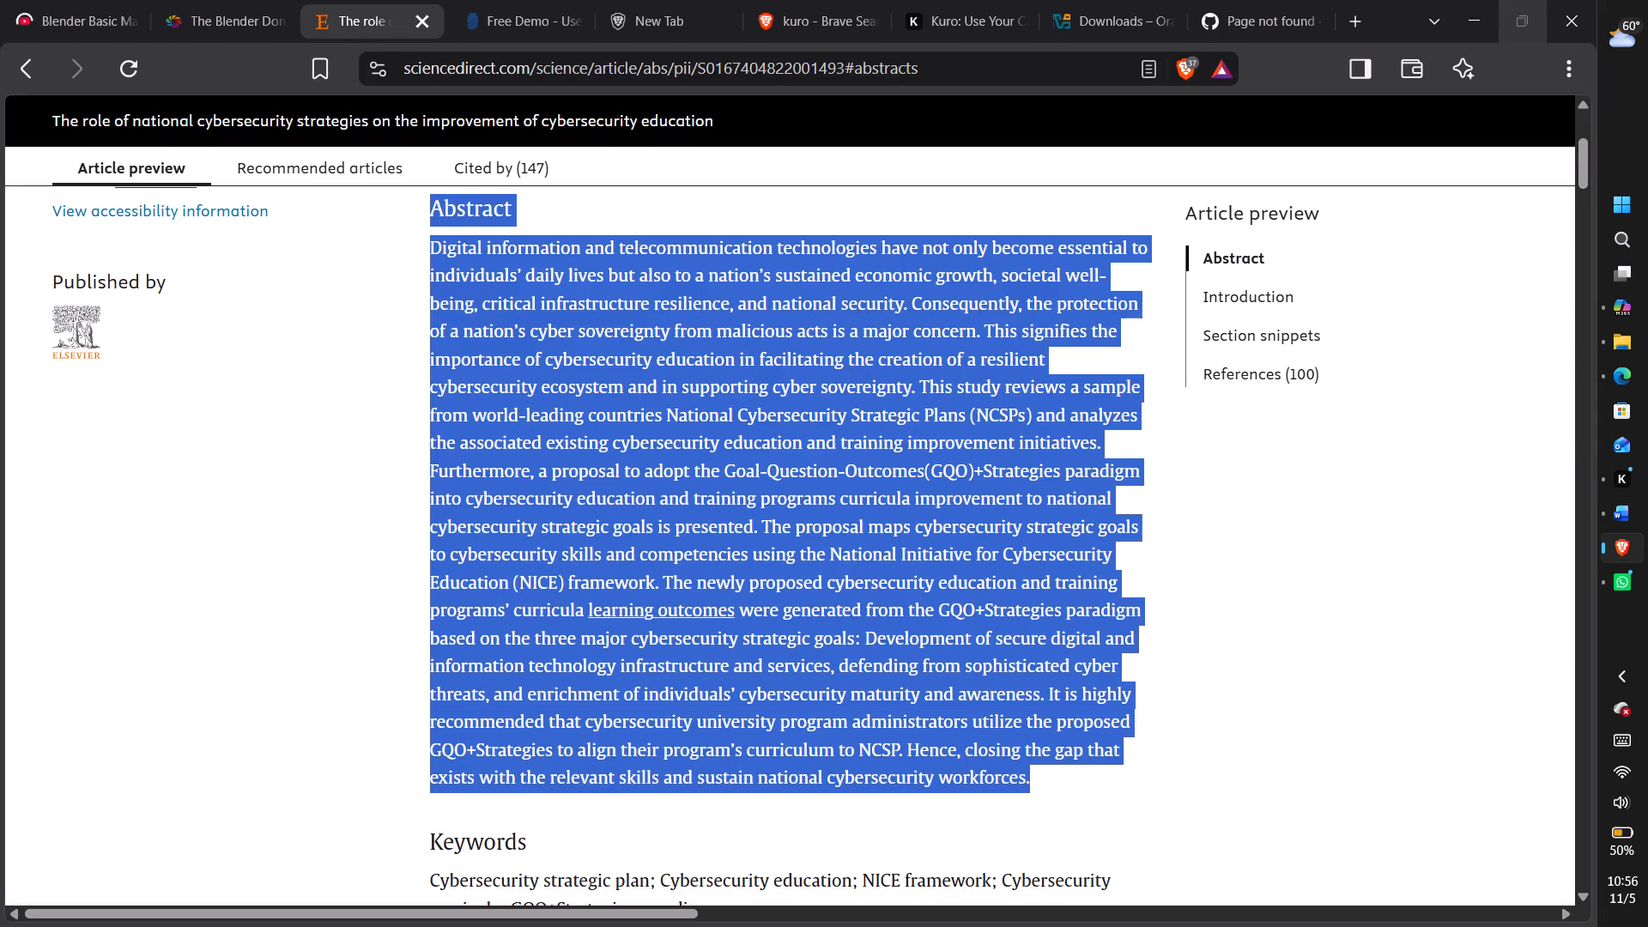
# Examine the ScienceDirect article, showing the full author and publication details and going through its introduction, section snippets, references section and author biographies.
pyautogui.scroll(5, 871, 474)
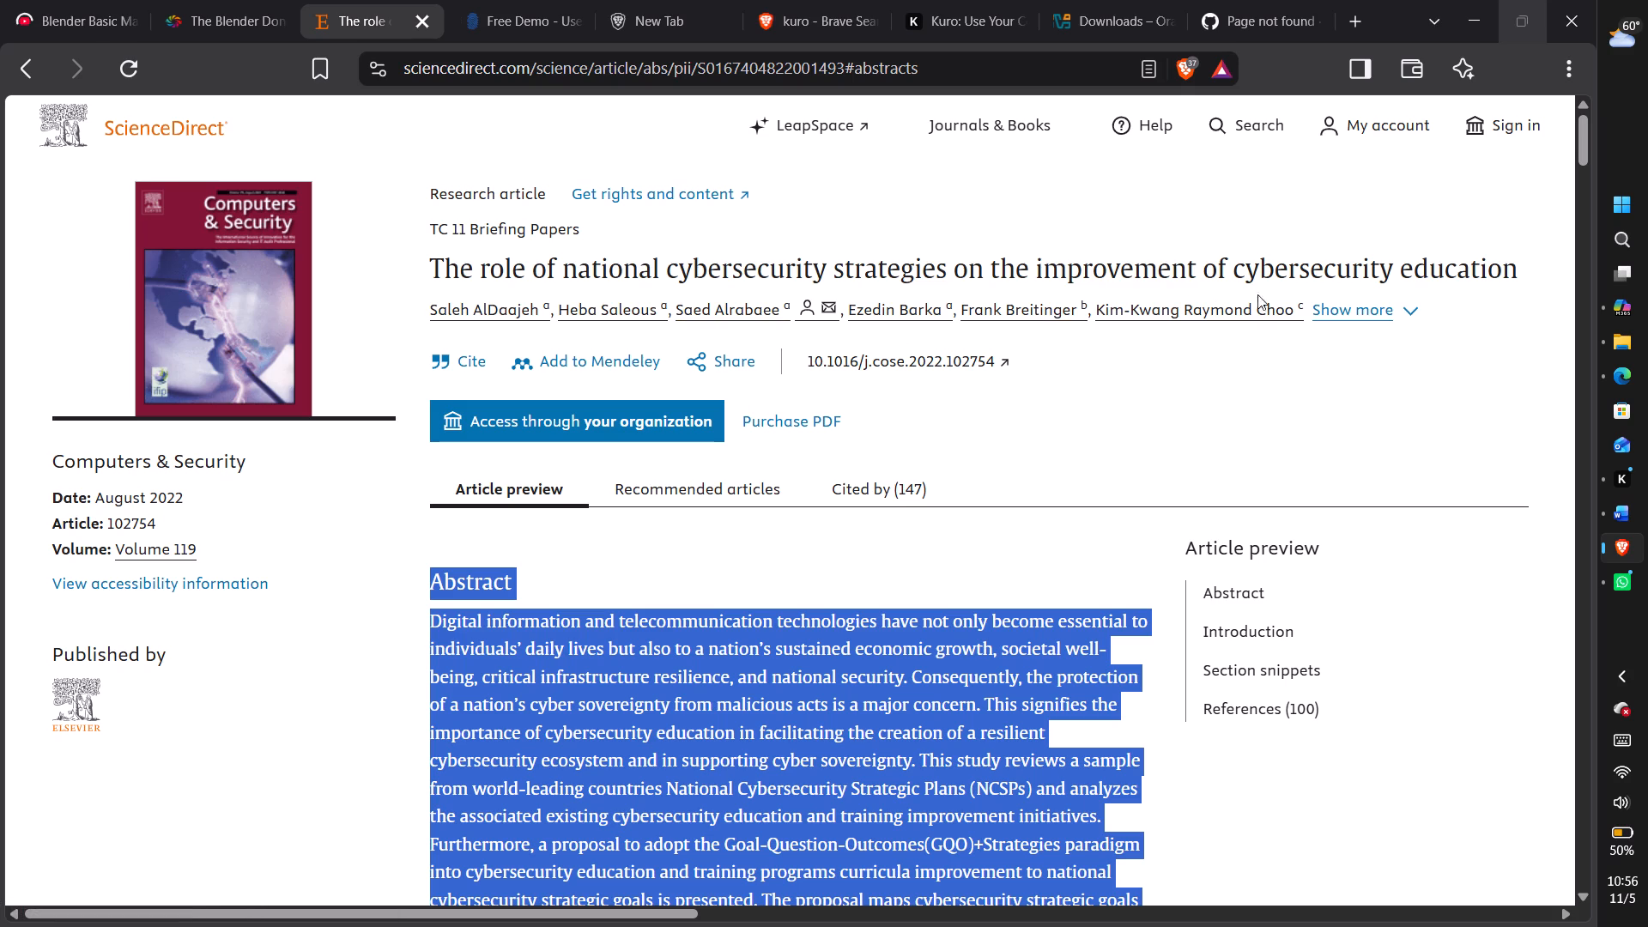
pyautogui.click(1342, 310)
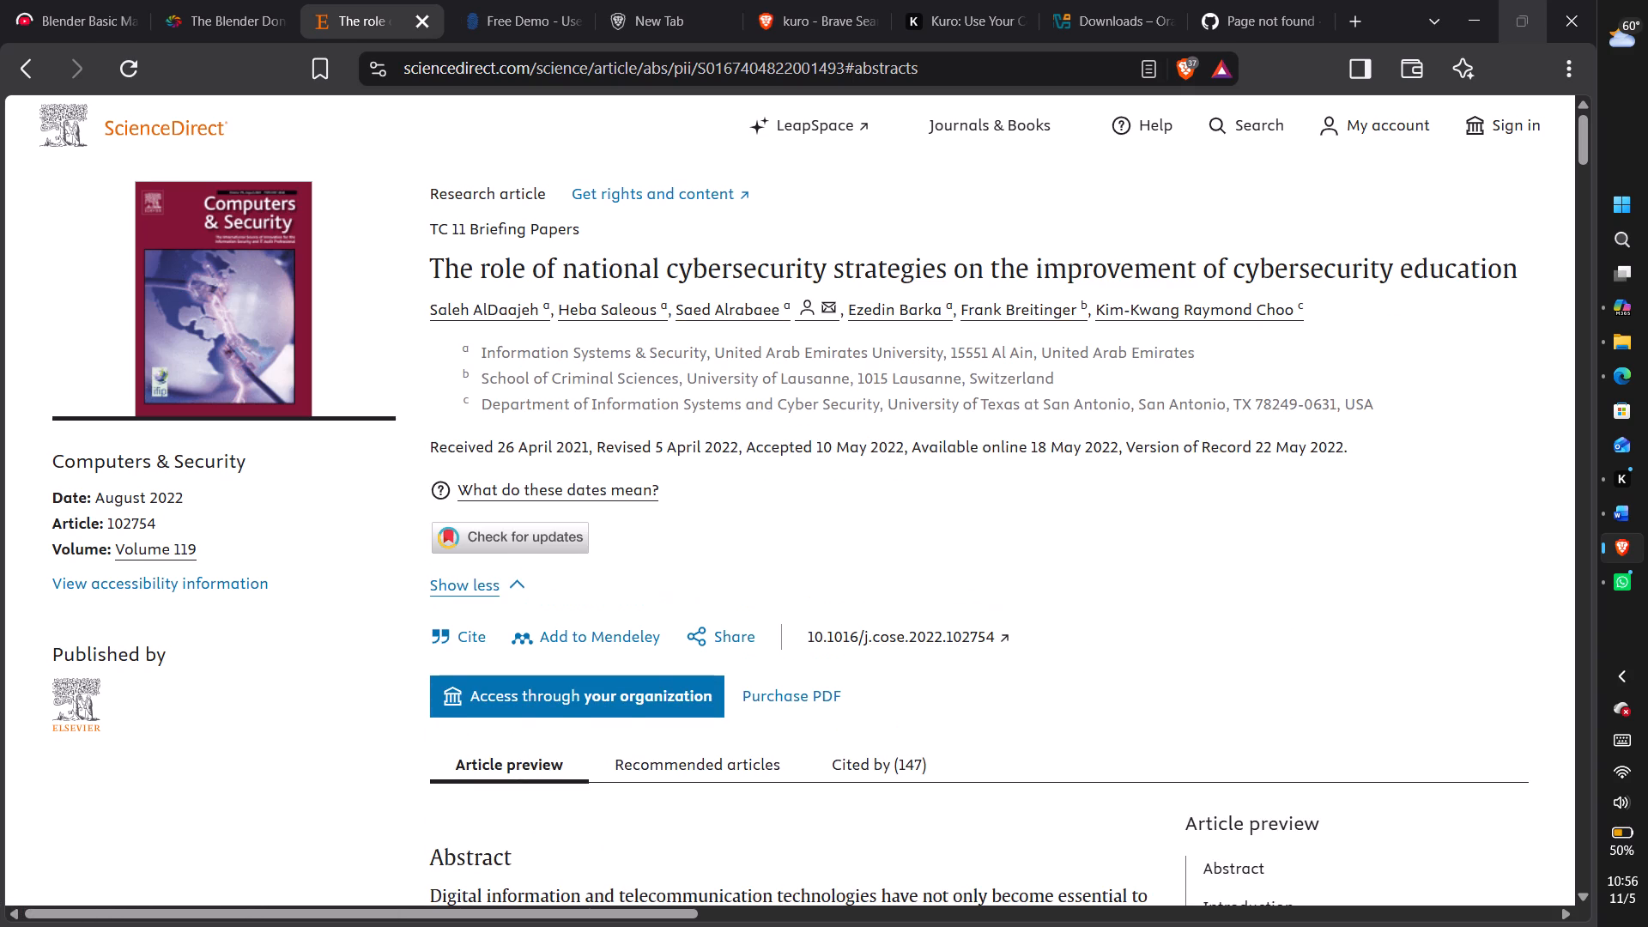
pyautogui.scroll(-10, 845, 413)
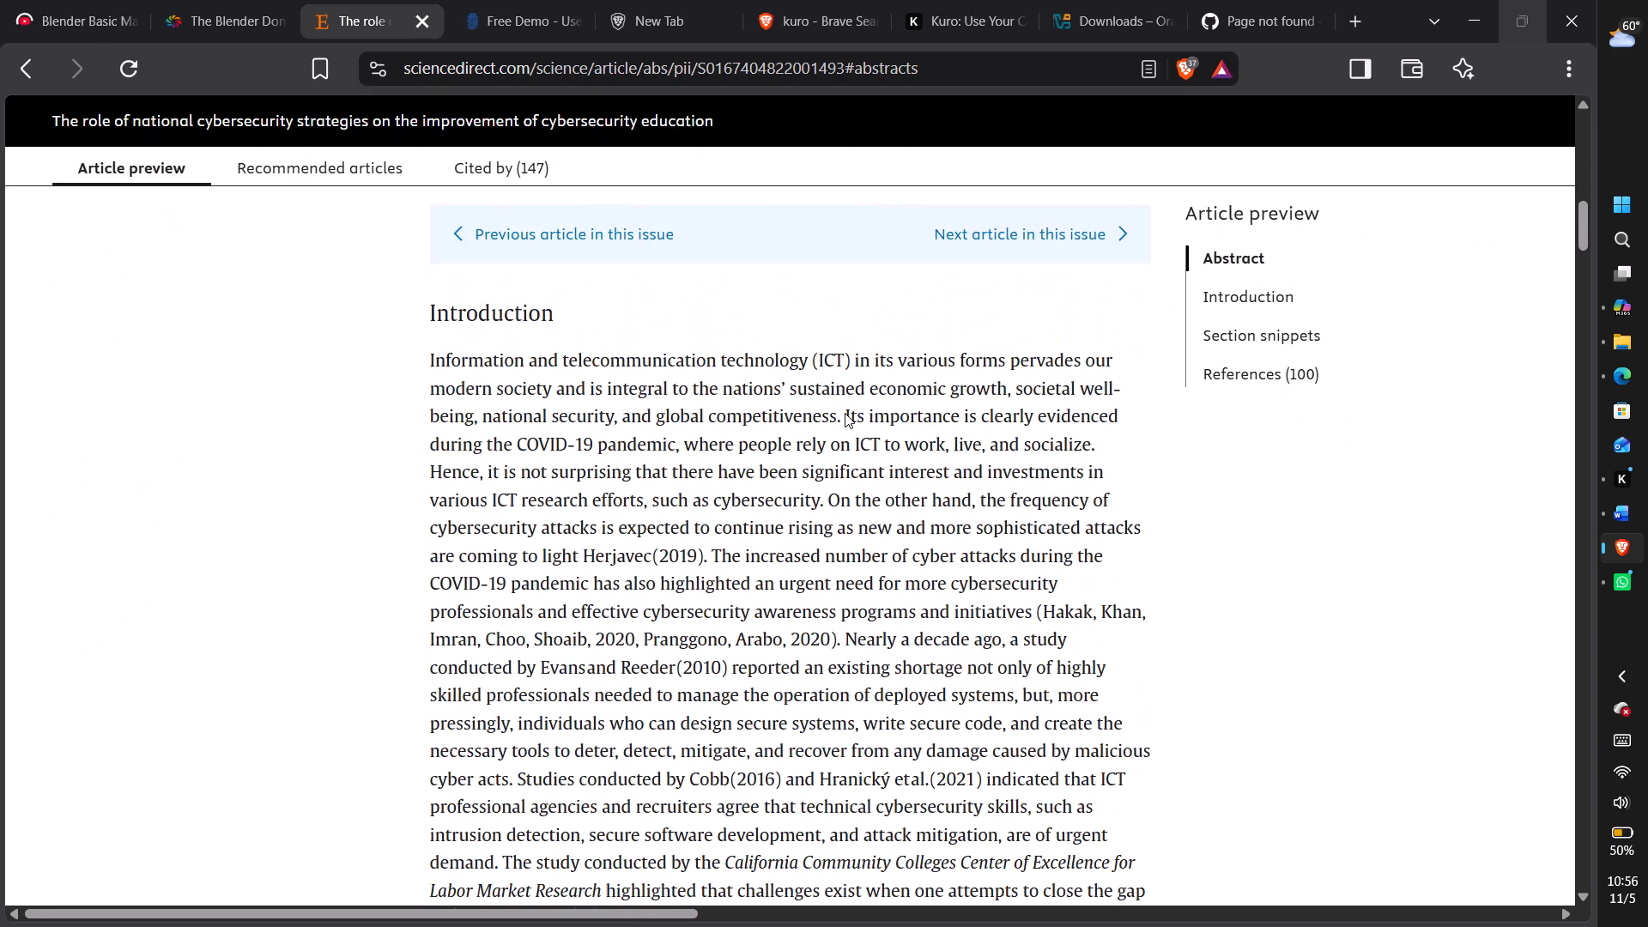
pyautogui.scroll(-15, 845, 413)
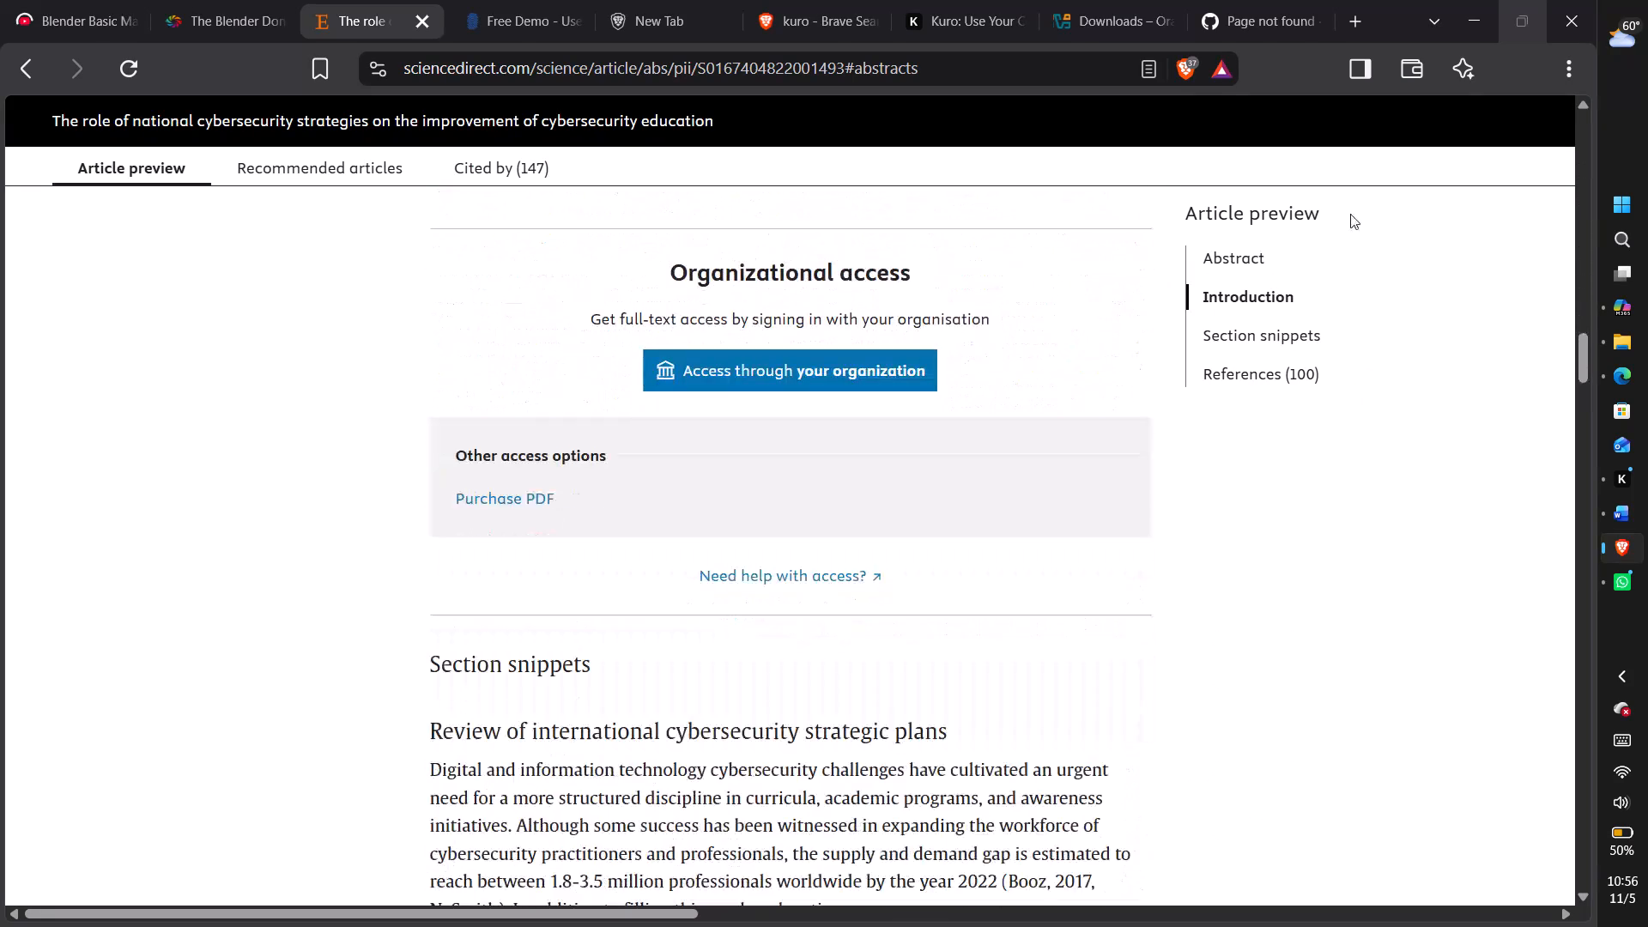
pyautogui.click(1263, 385)
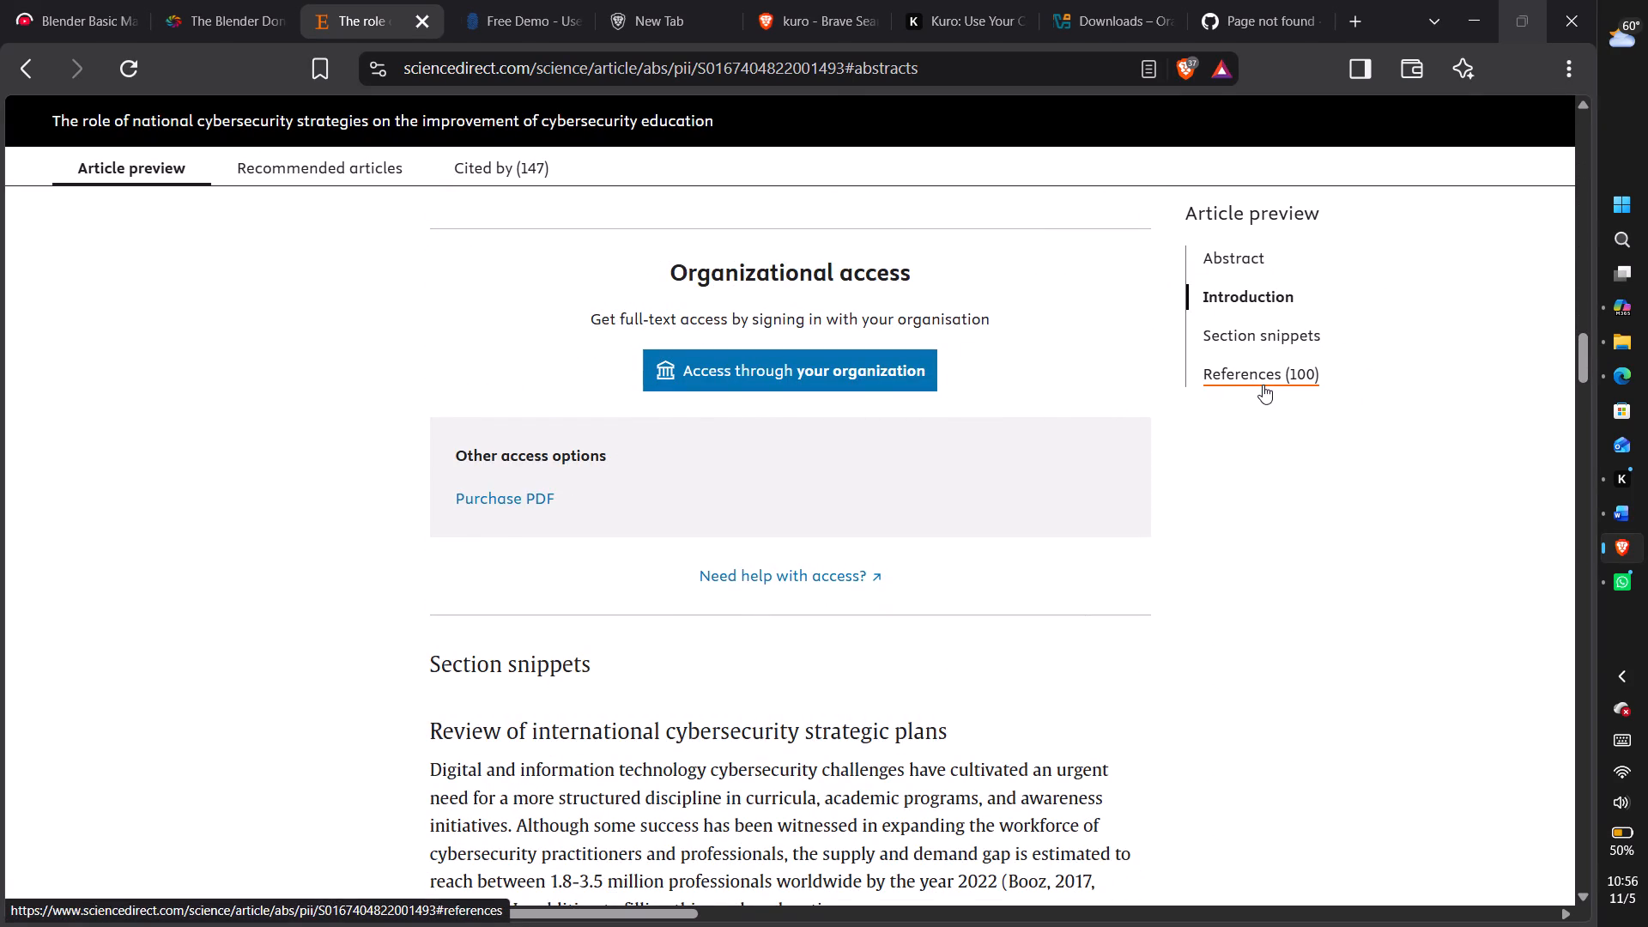
pyautogui.scroll(-13, 1174, 499)
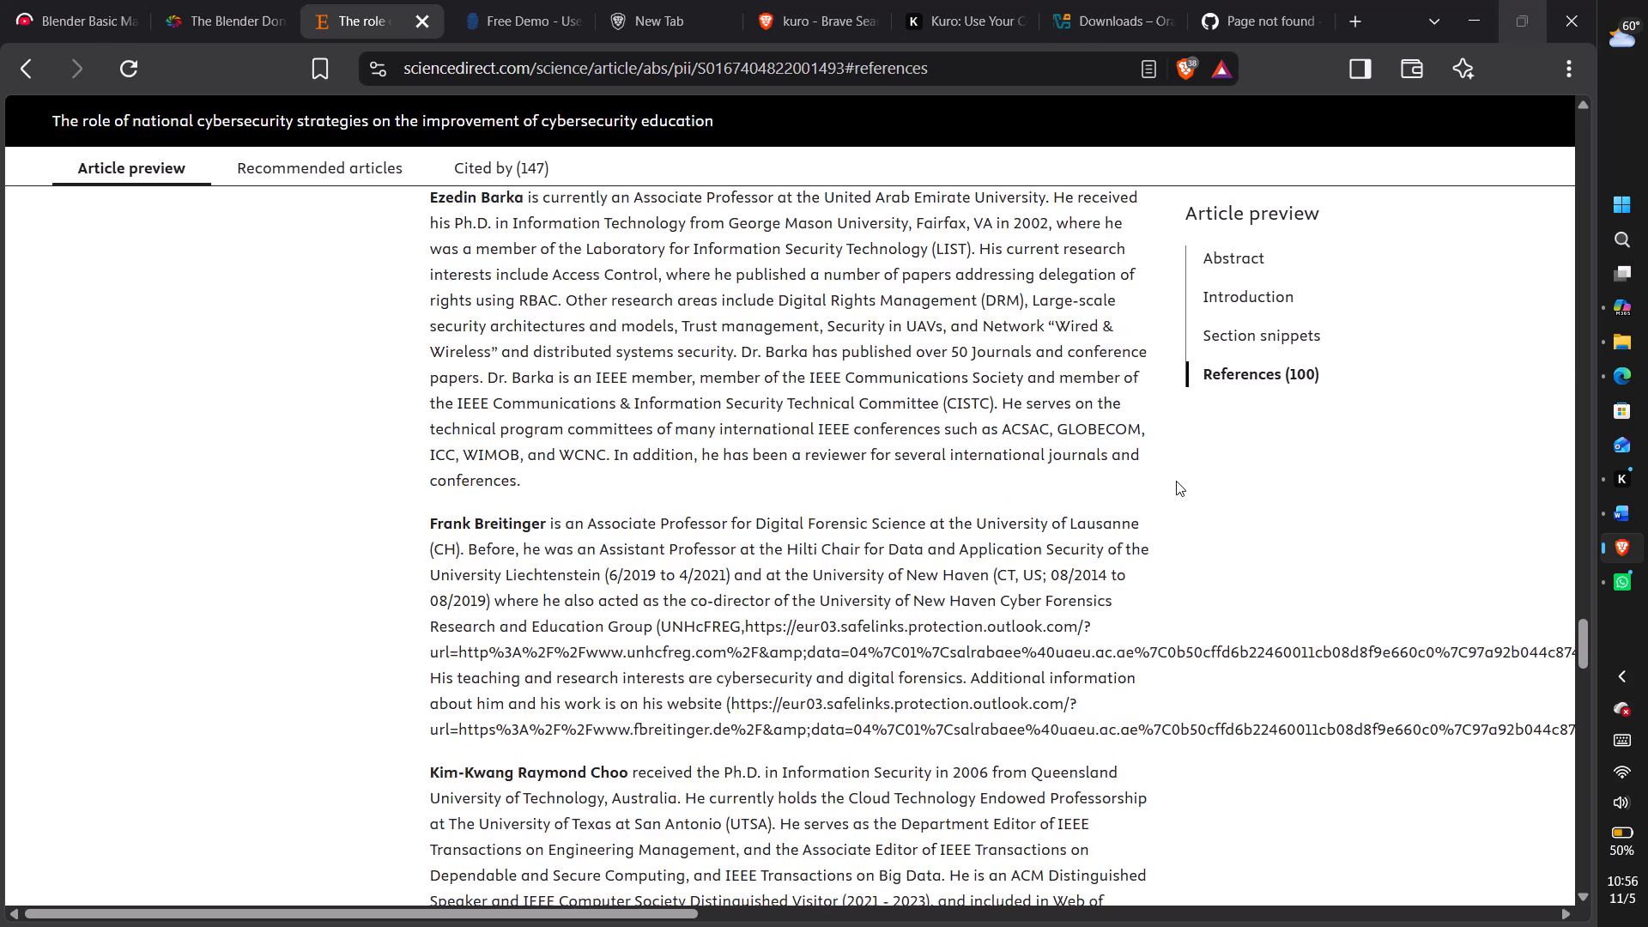
pyautogui.scroll(-12, 1176, 477)
pyautogui.scroll(8, 1180, 470)
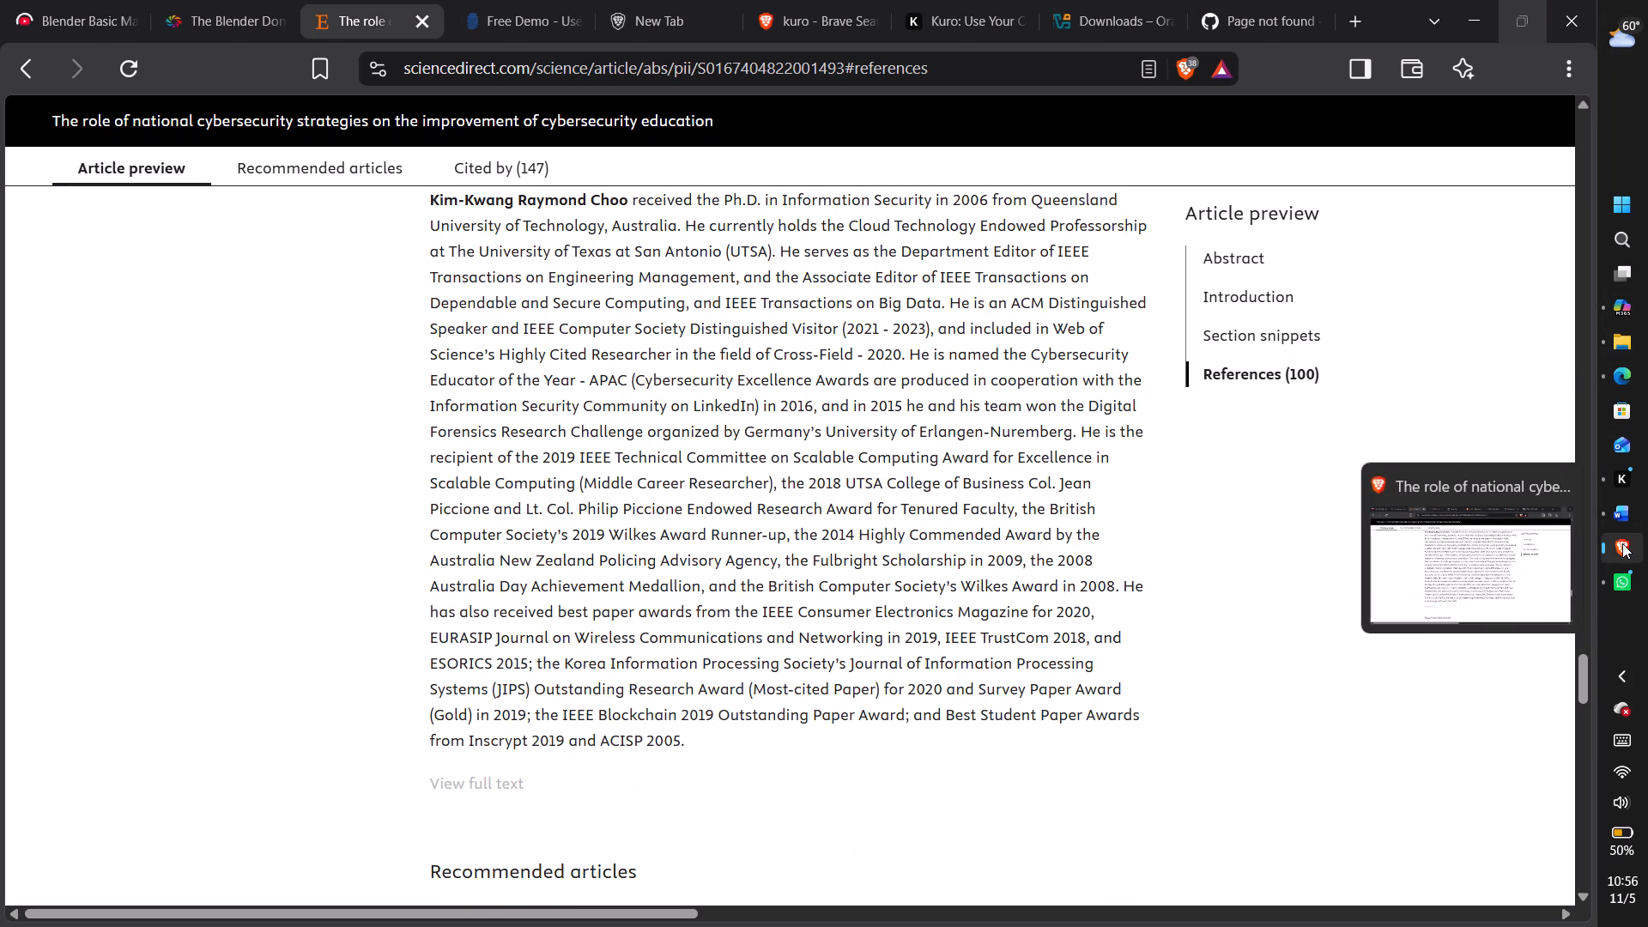
# Switch back to the seminar paper document in Word.
pyautogui.click(1622, 514)
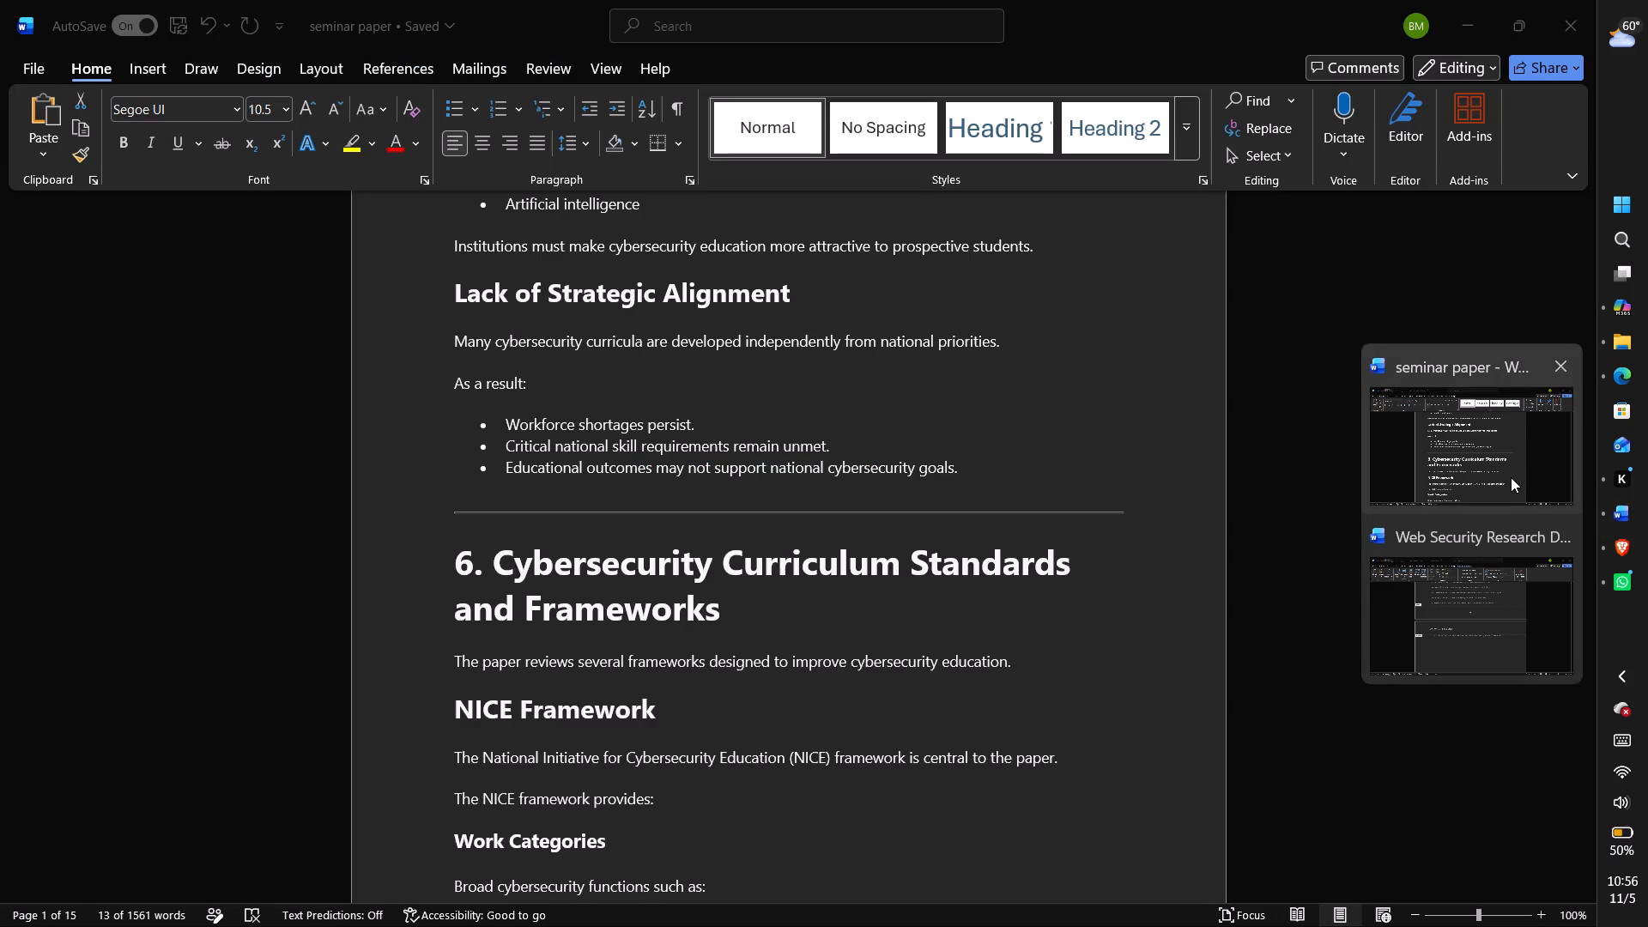
pyautogui.click(1511, 476)
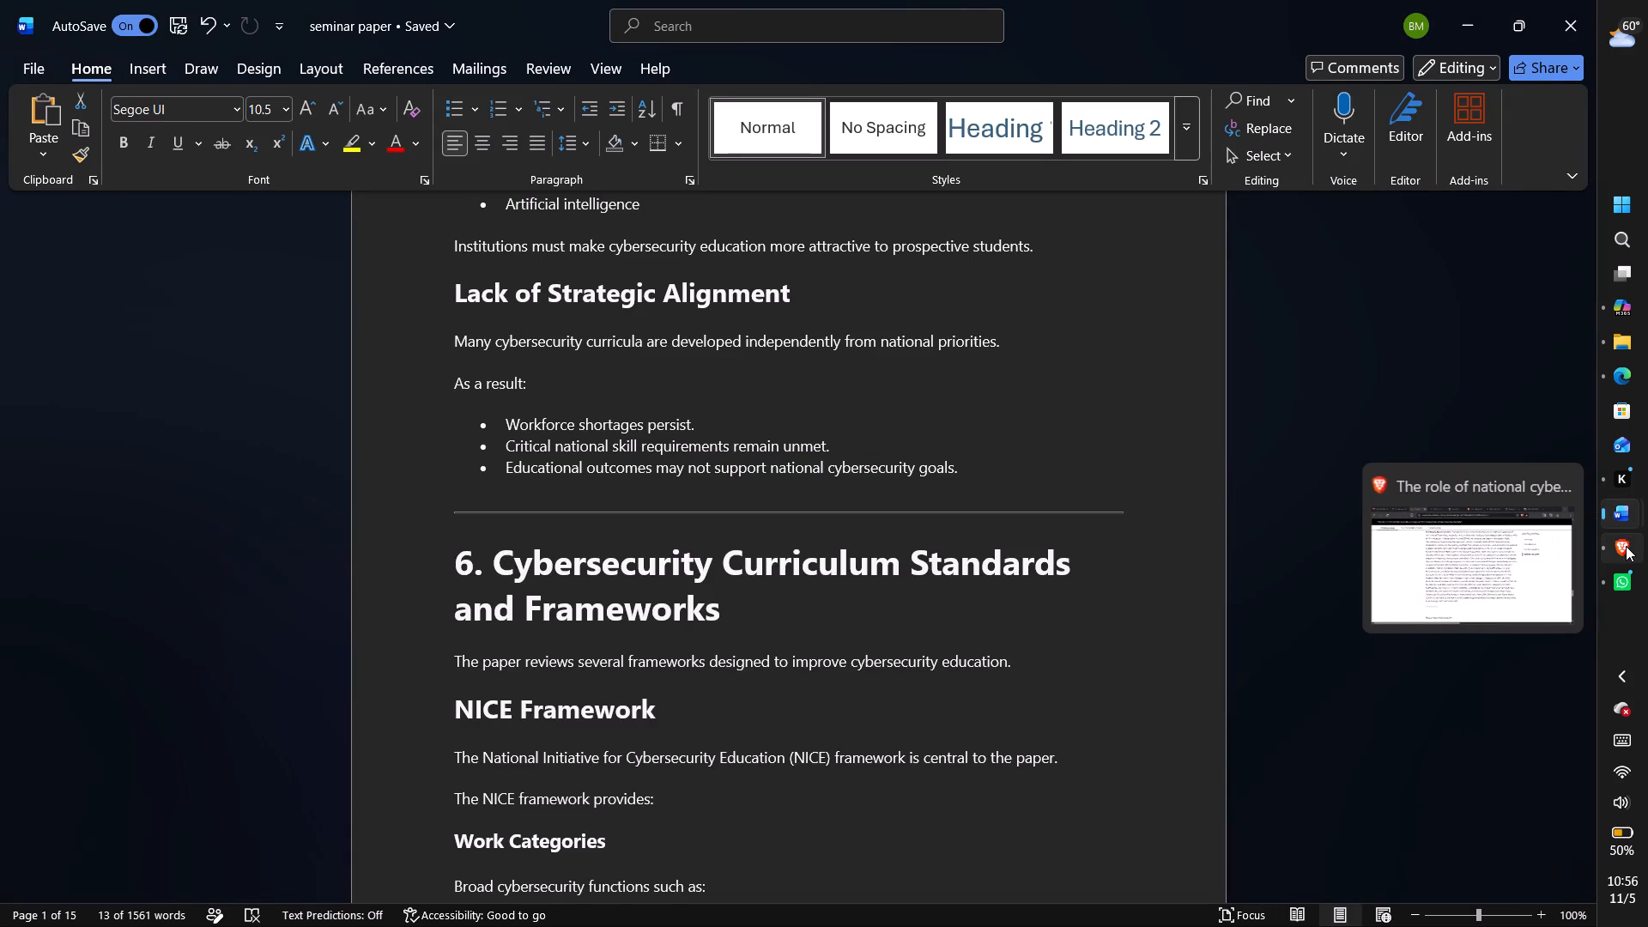
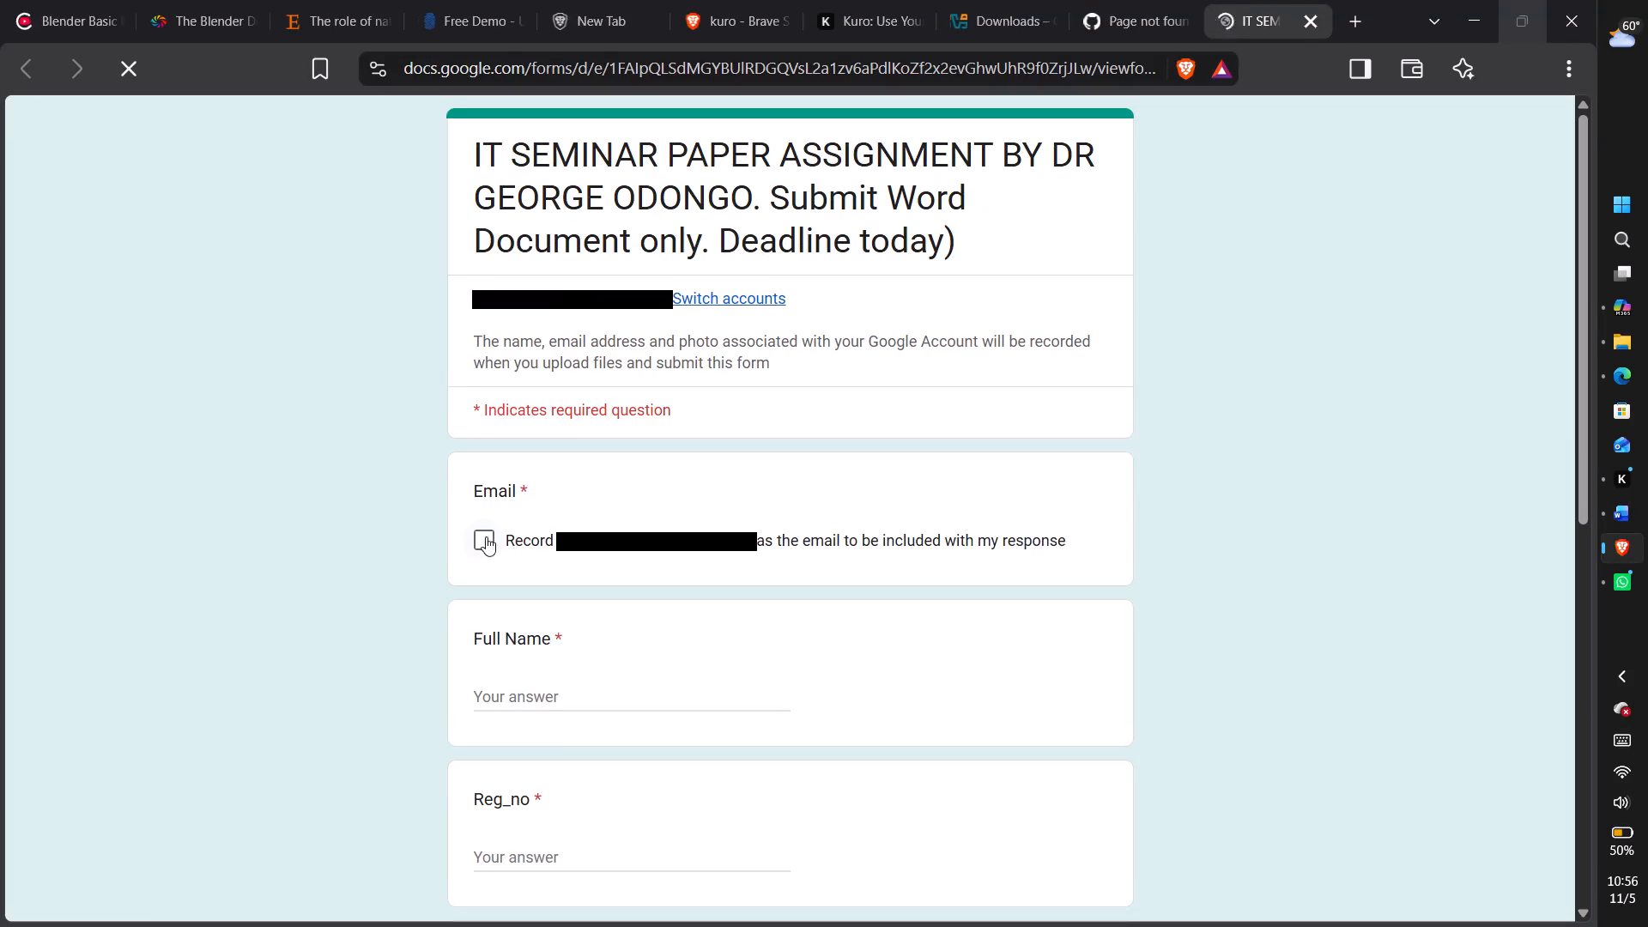
# Agree to record the account's email with the response in the IT seminar paper assignment form.
pyautogui.click(477, 539)
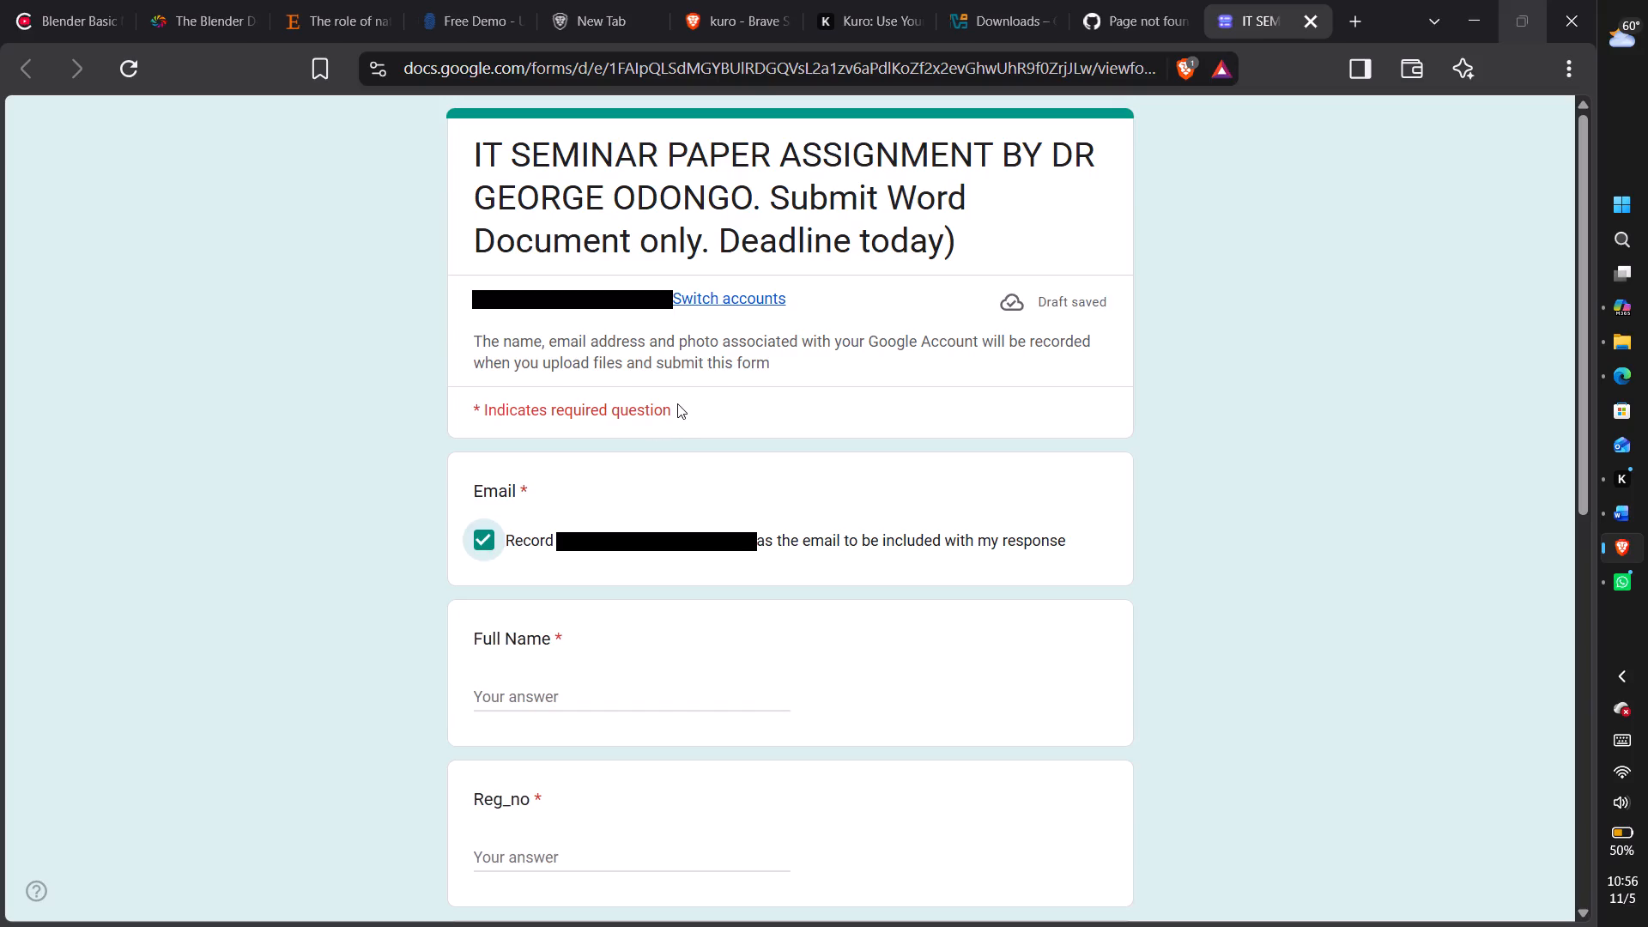
pyautogui.scroll(-2, 705, 424)
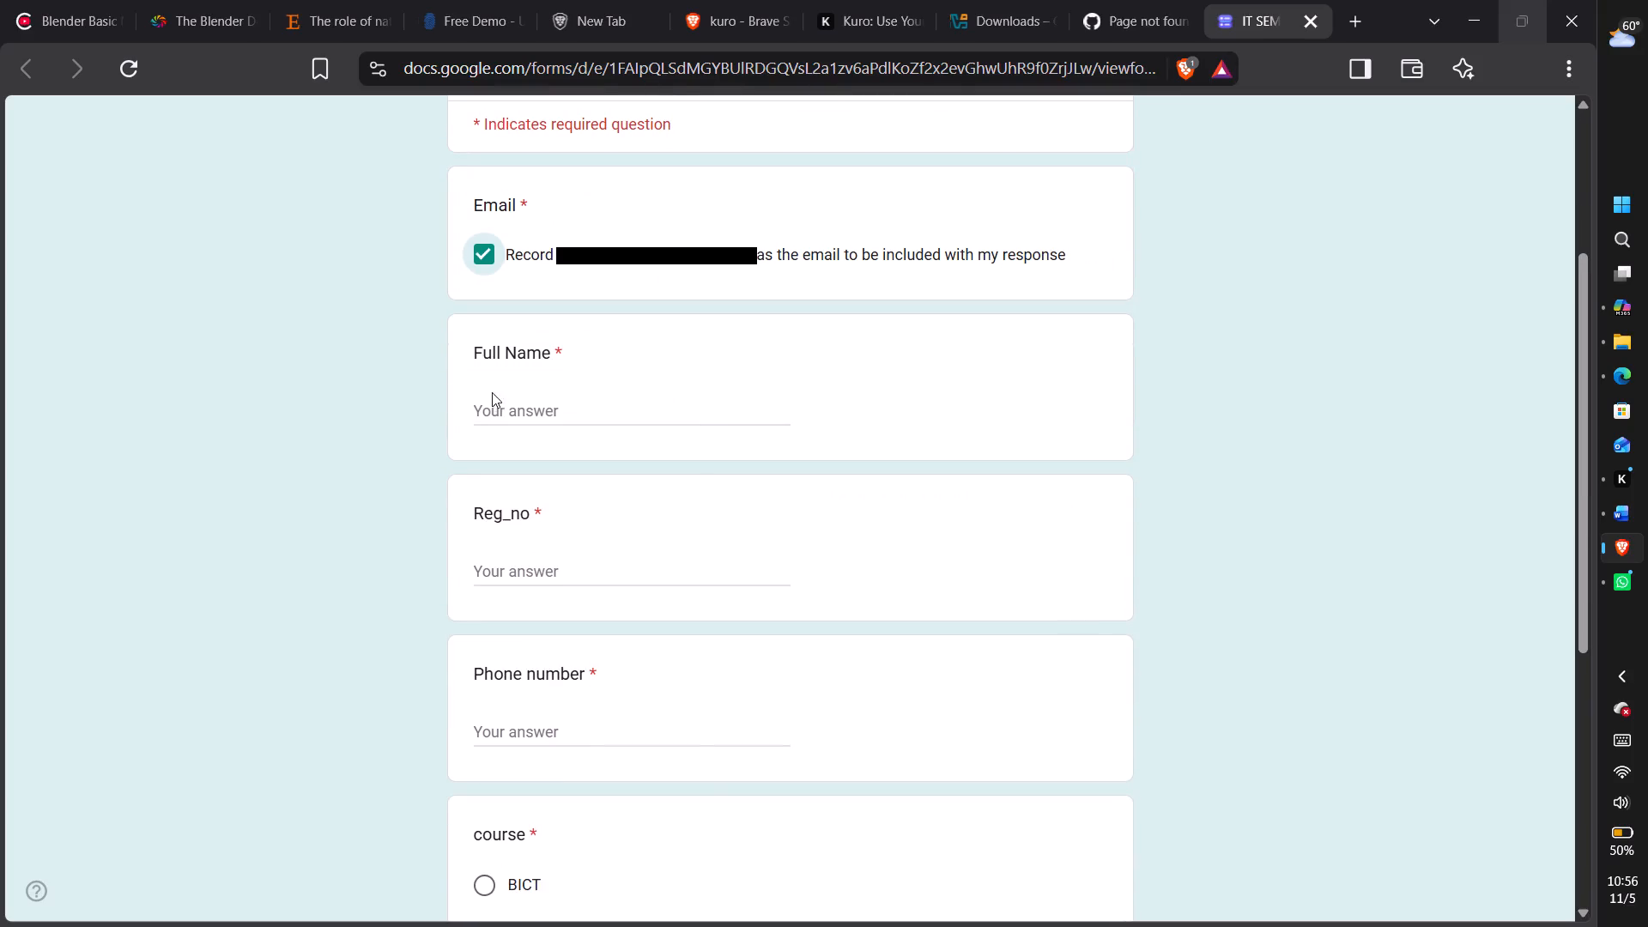
# Enter the student's full name in capital letters in the Full Name answer of the IT seminar form.
pyautogui.click(499, 407)
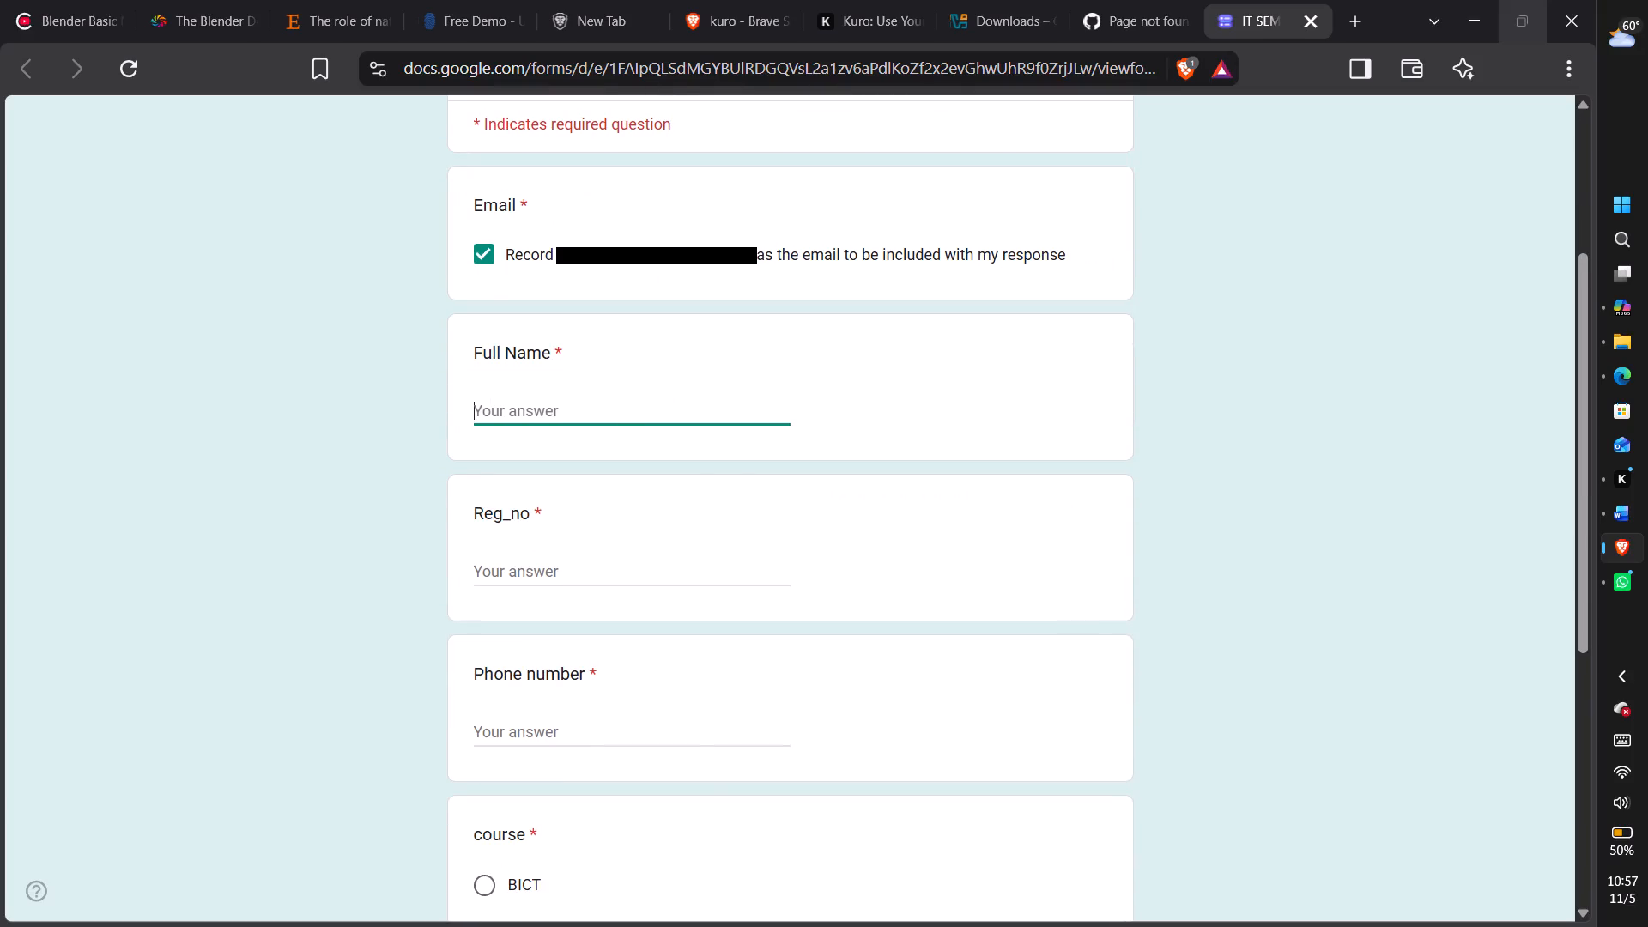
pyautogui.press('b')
pyautogui.press('BackSpace')
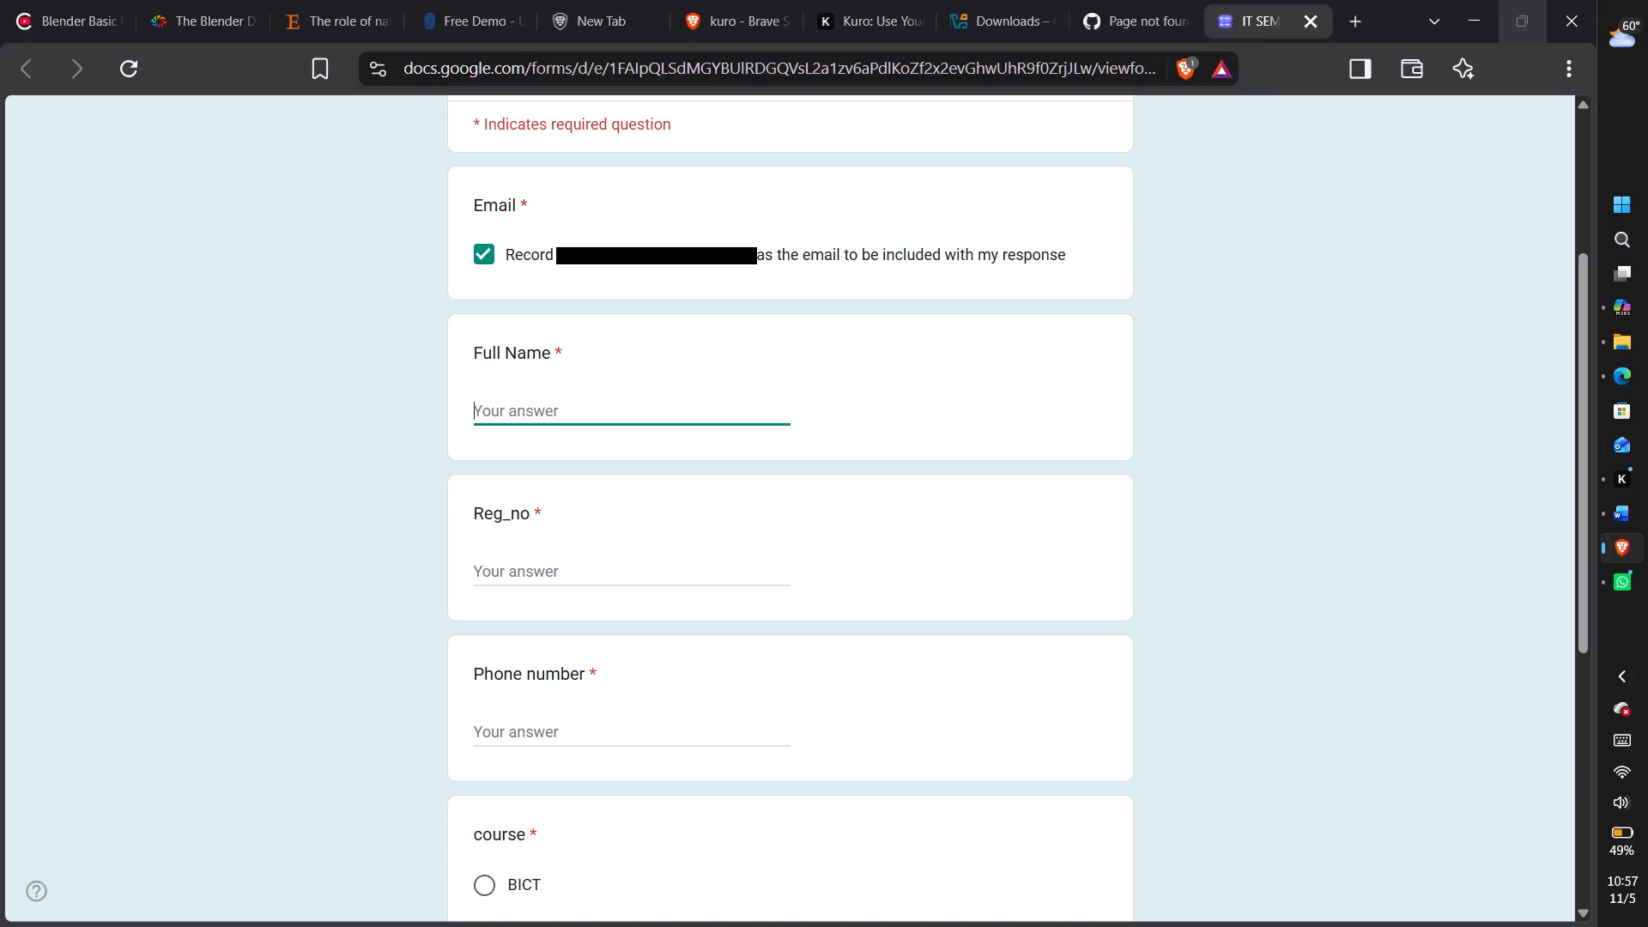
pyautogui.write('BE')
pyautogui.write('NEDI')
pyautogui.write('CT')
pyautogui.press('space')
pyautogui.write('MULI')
# Enter the student's registration number as the Reg_no answer.
pyautogui.click(506, 554)
pyautogui.click(505, 561)
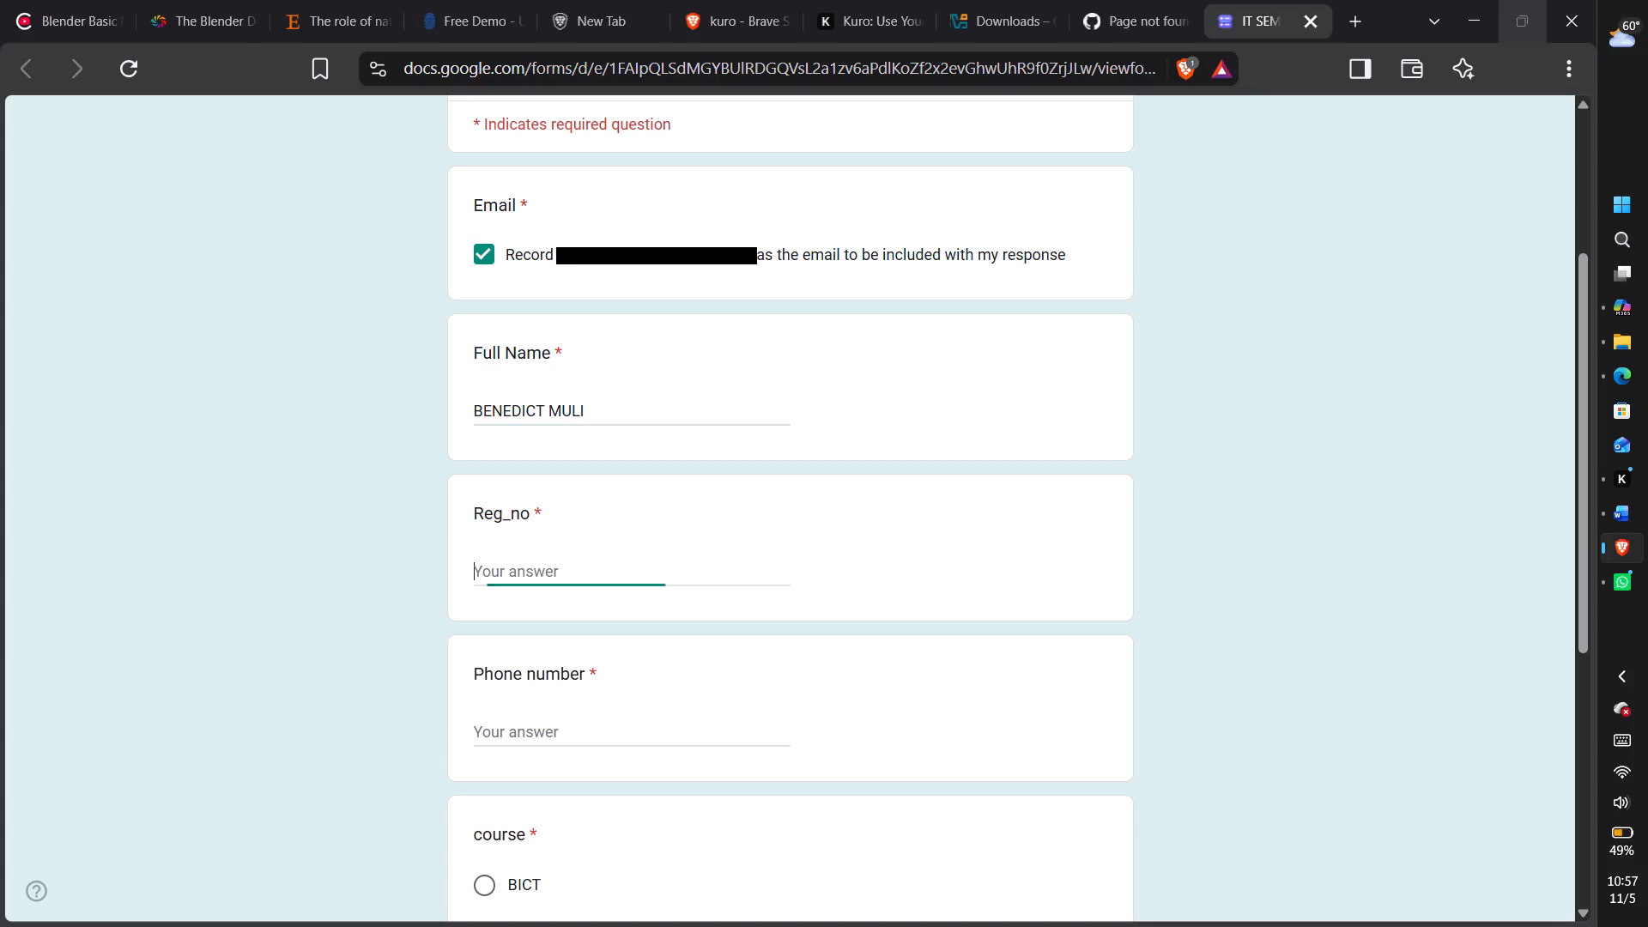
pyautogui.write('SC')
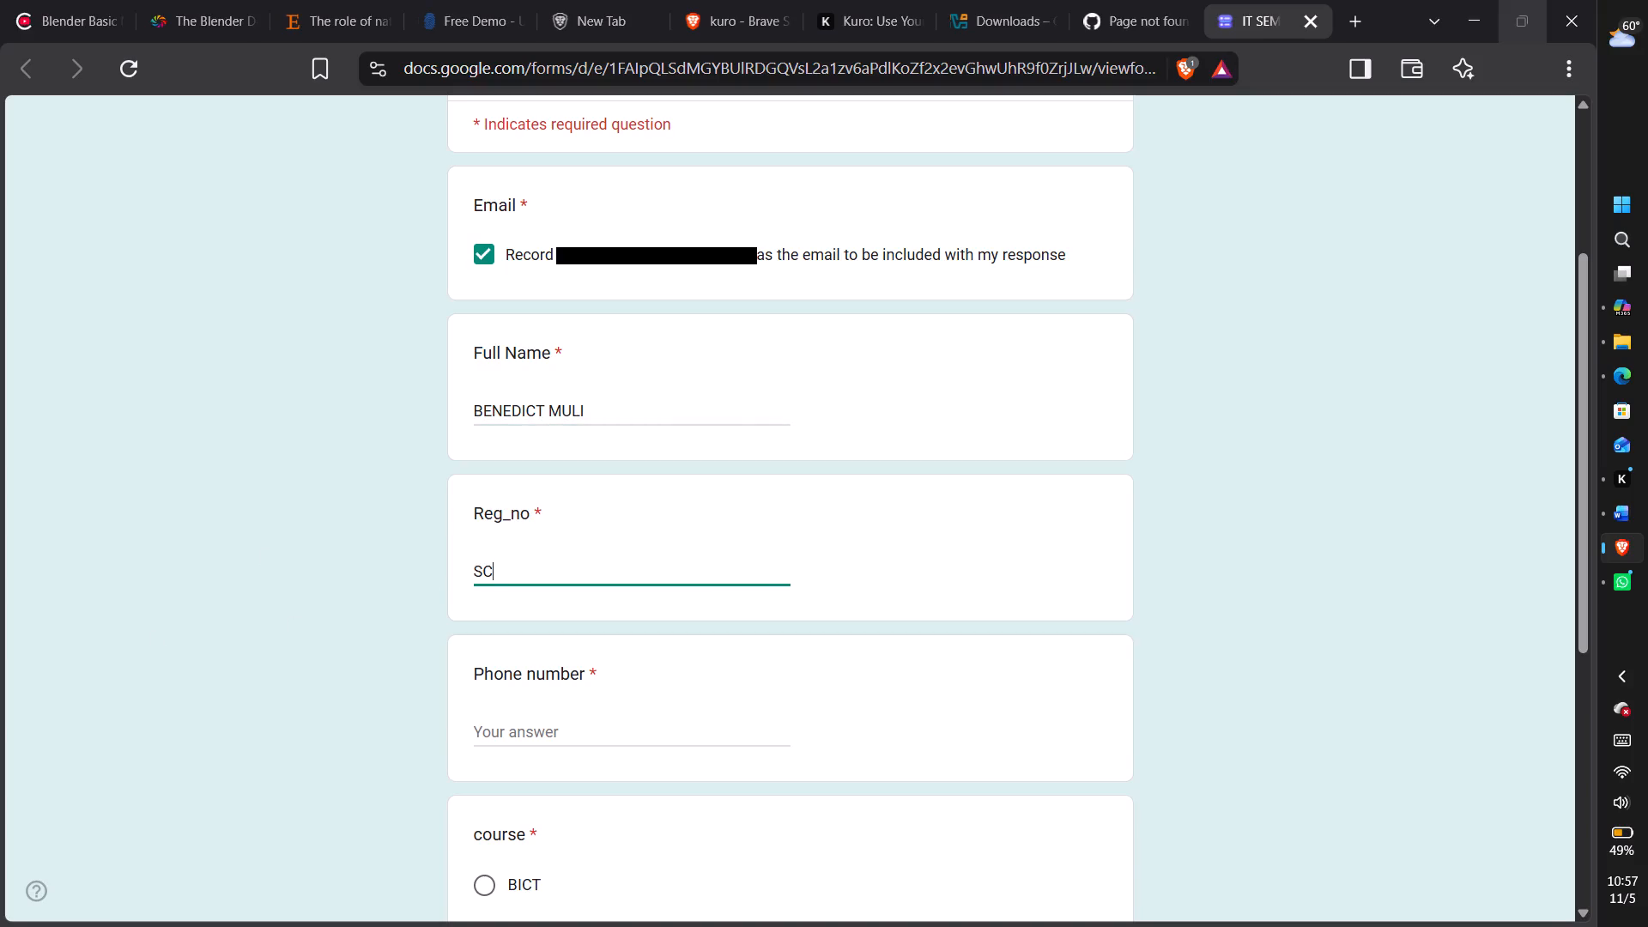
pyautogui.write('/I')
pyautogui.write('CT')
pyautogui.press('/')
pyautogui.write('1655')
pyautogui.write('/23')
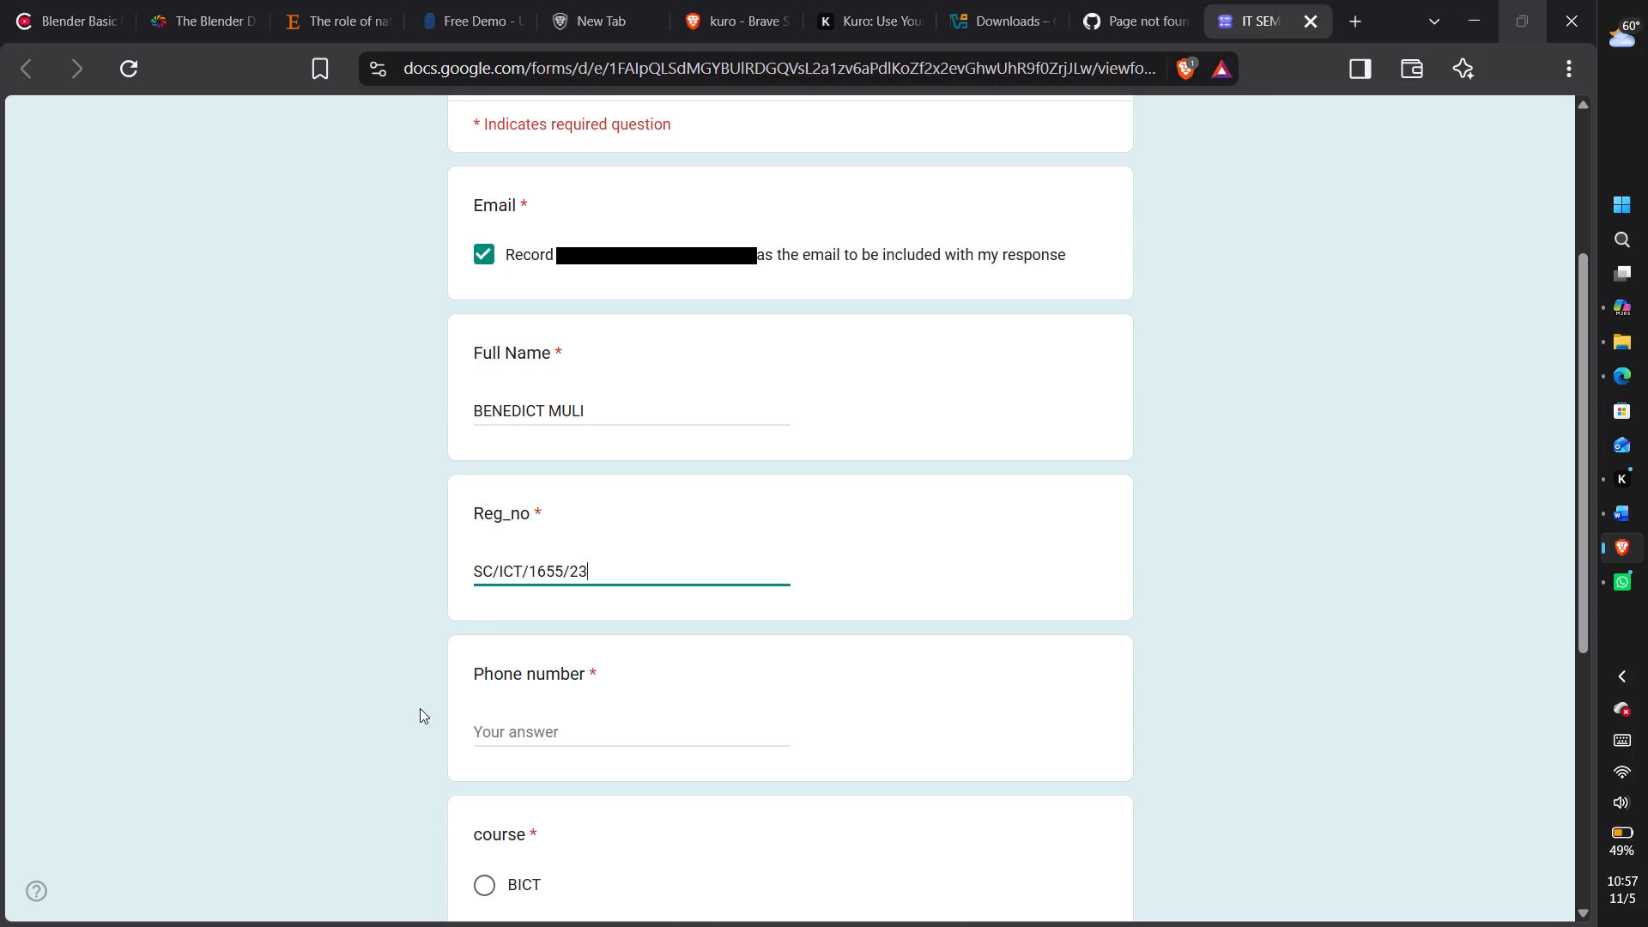
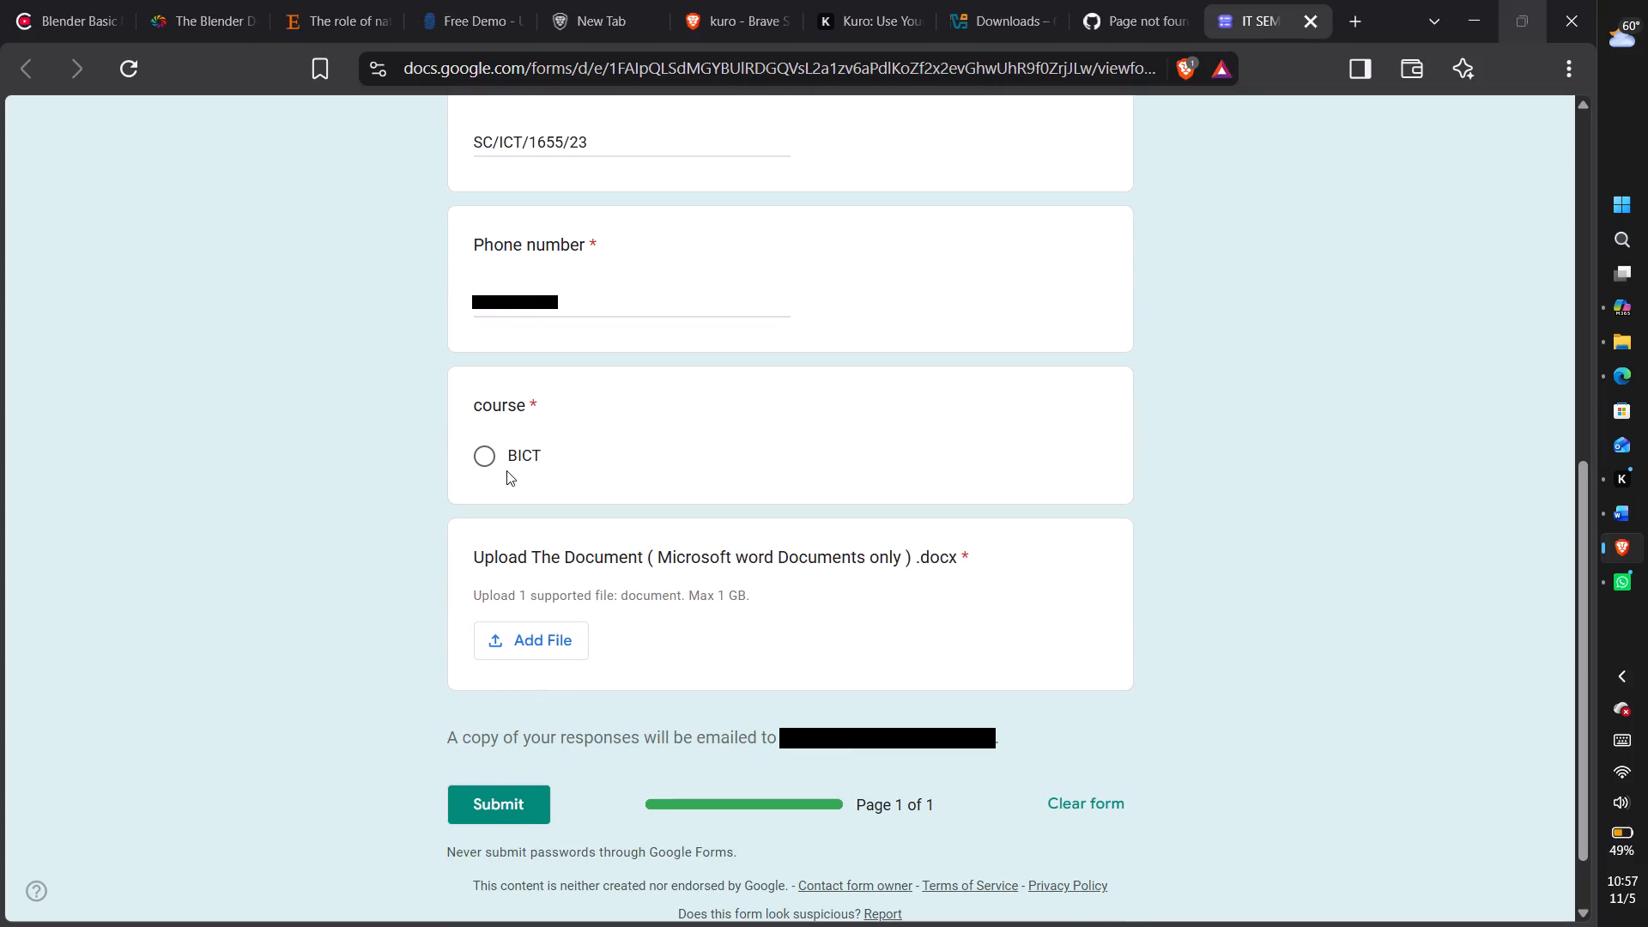
# Select BICT as the course answer.
pyautogui.click(489, 463)
# Start adding a file to the document upload question and look through the recent local files in Home.
pyautogui.click(532, 627)
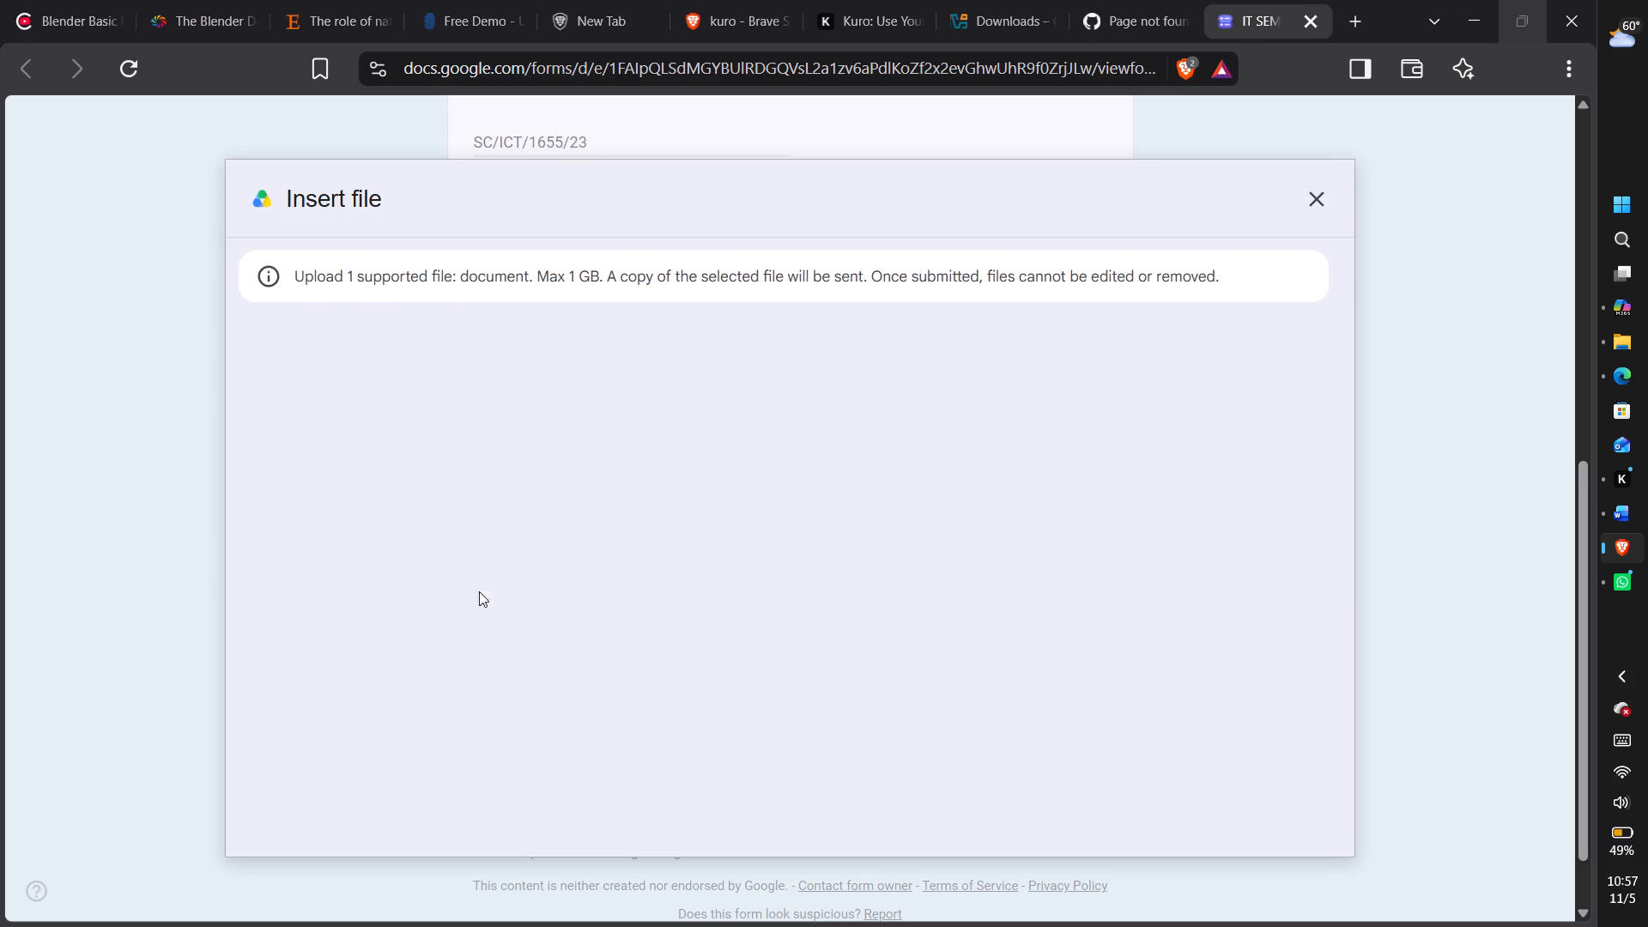
pyautogui.click(766, 667)
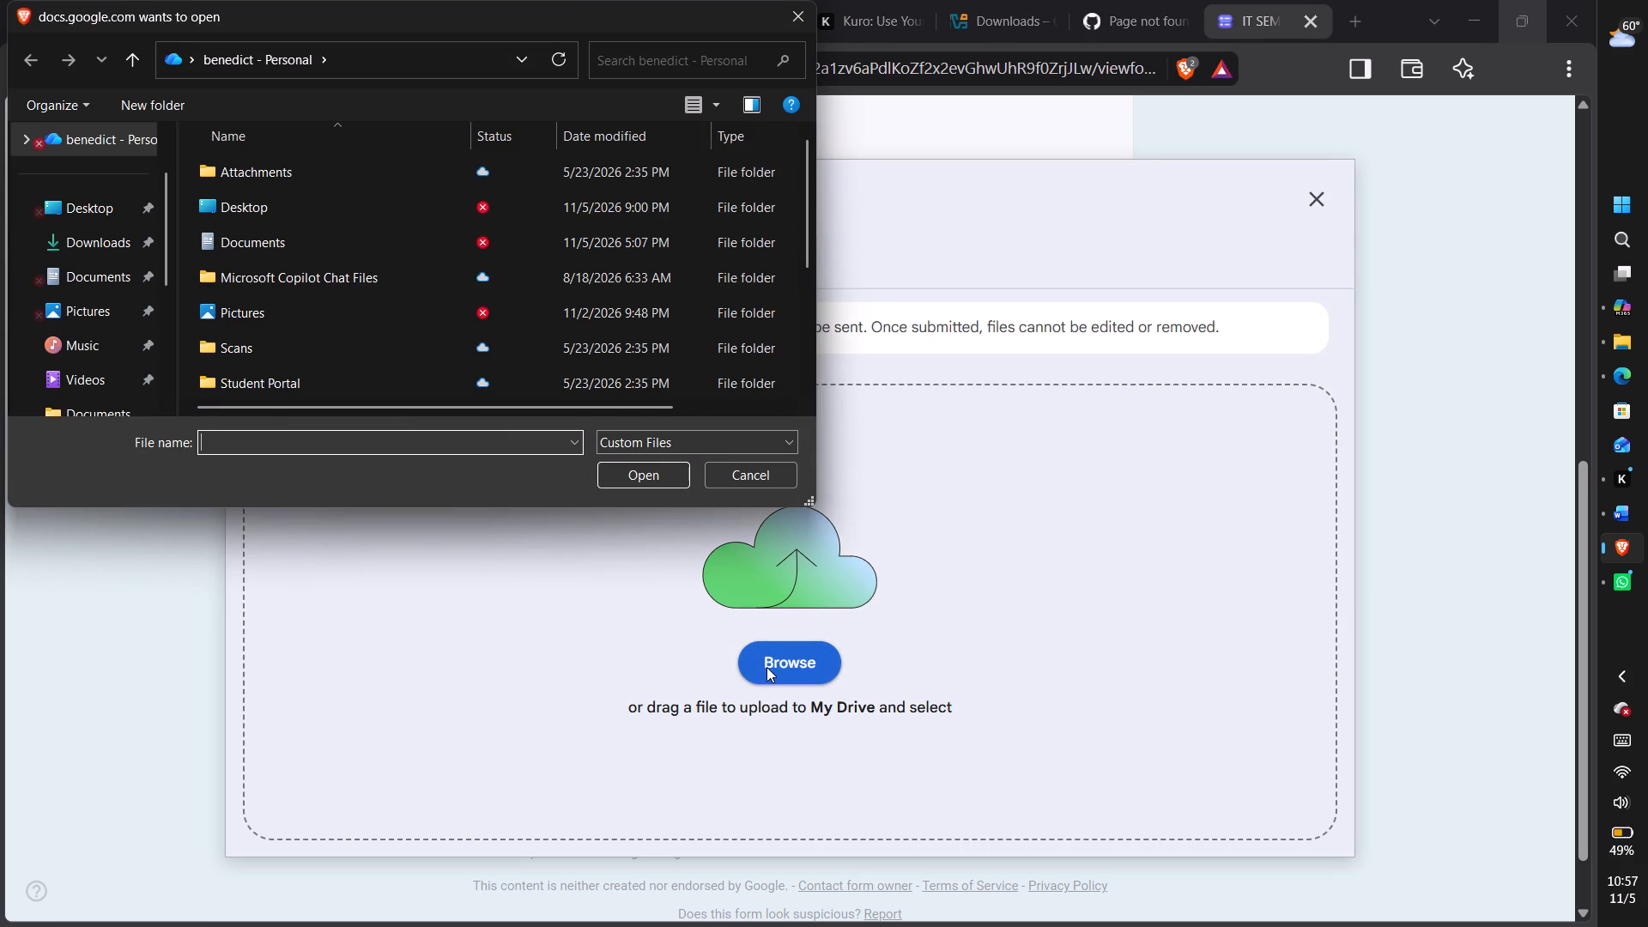
pyautogui.scroll(4, 77, 222)
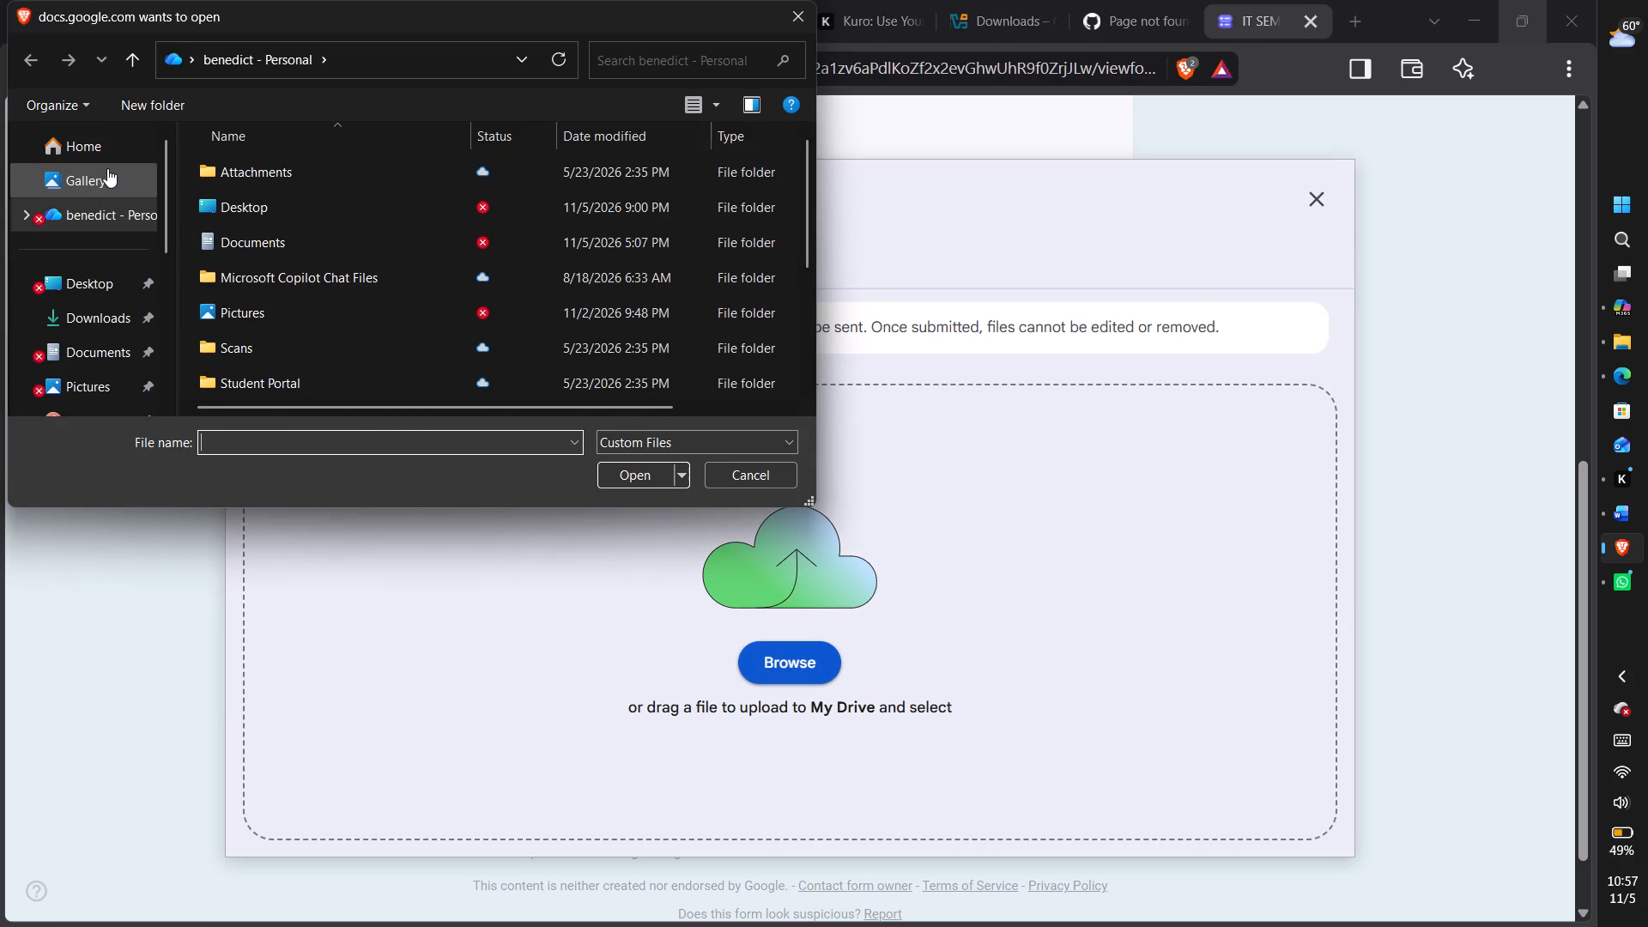
pyautogui.click(112, 161)
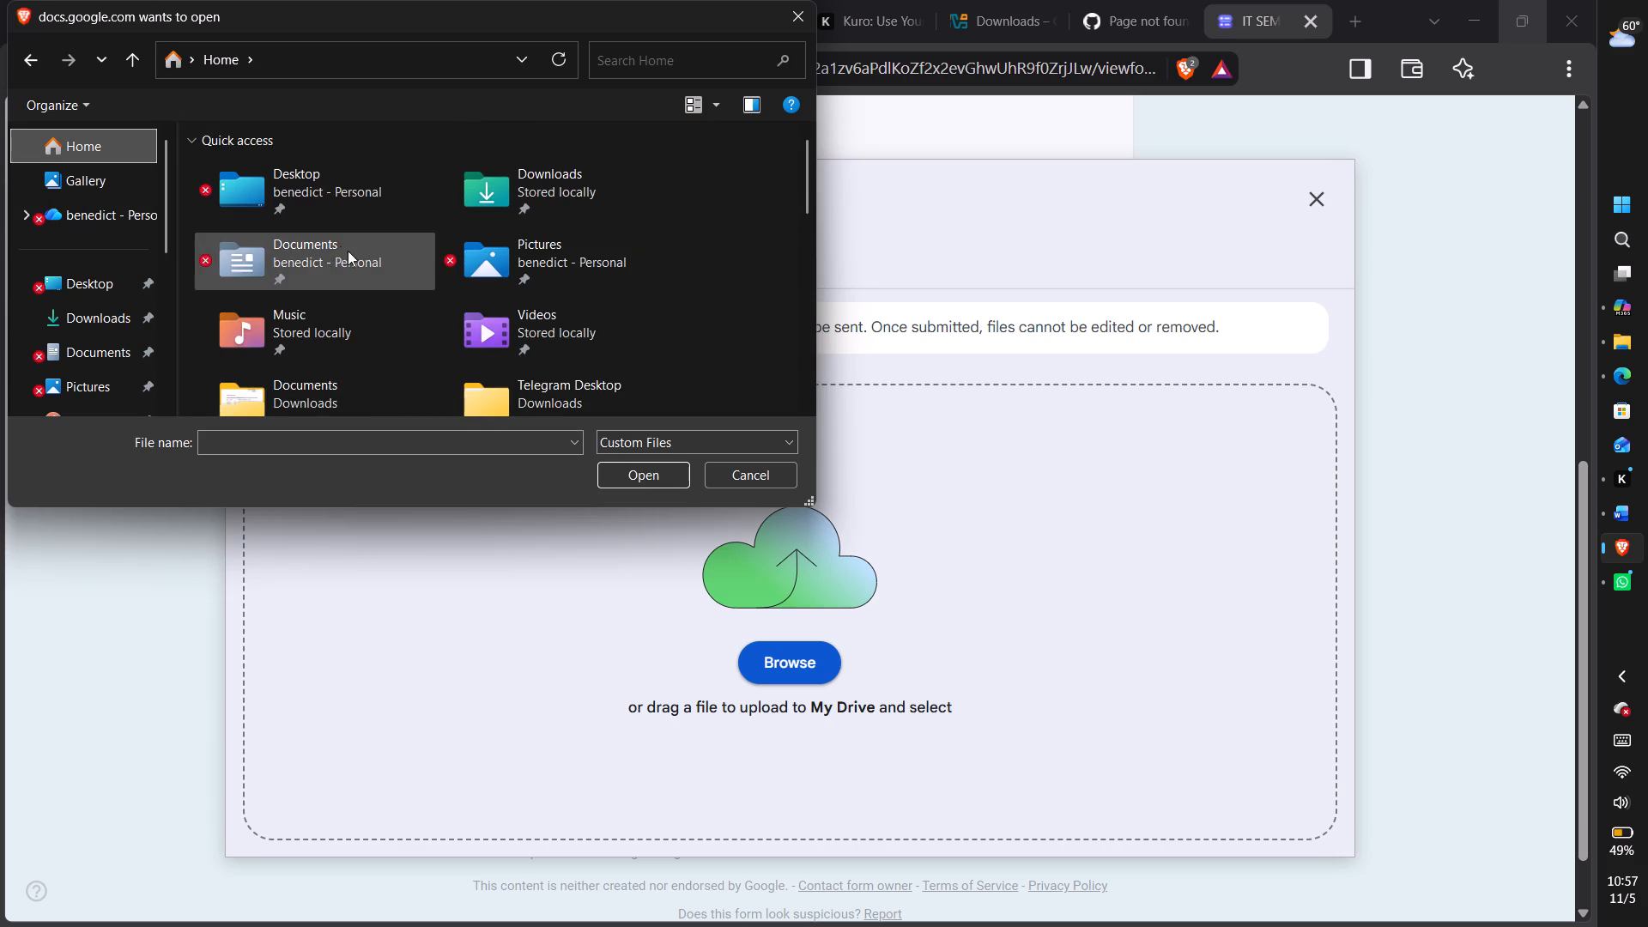
pyautogui.scroll(-3, 356, 257)
pyautogui.scroll(1, 358, 258)
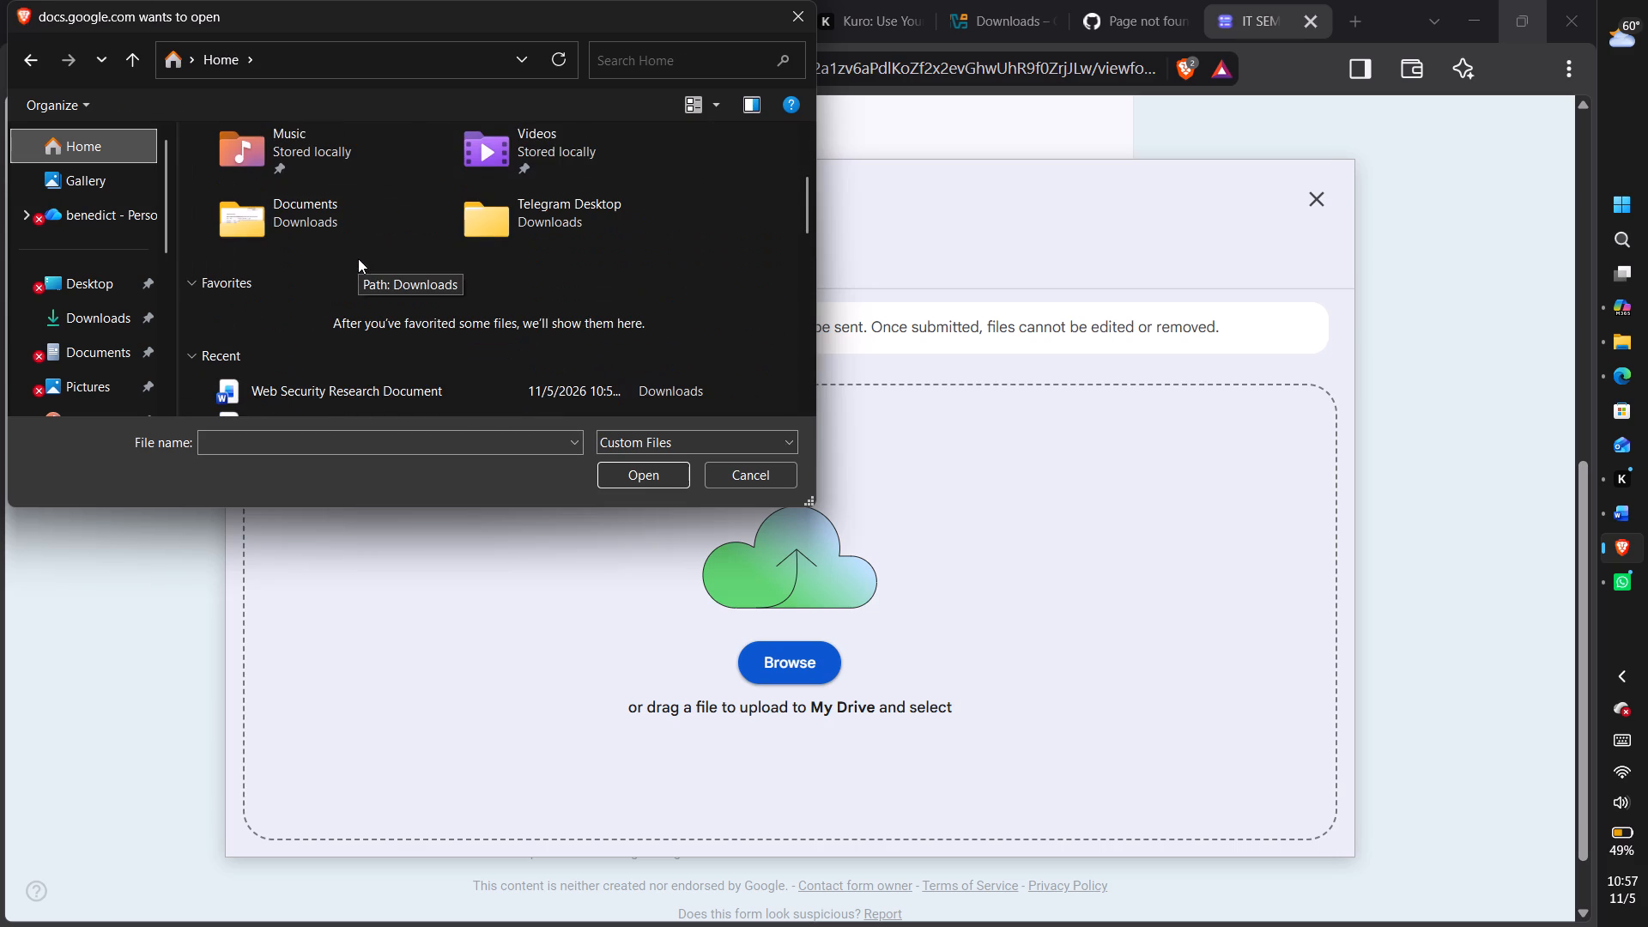
pyautogui.scroll(-1, 358, 259)
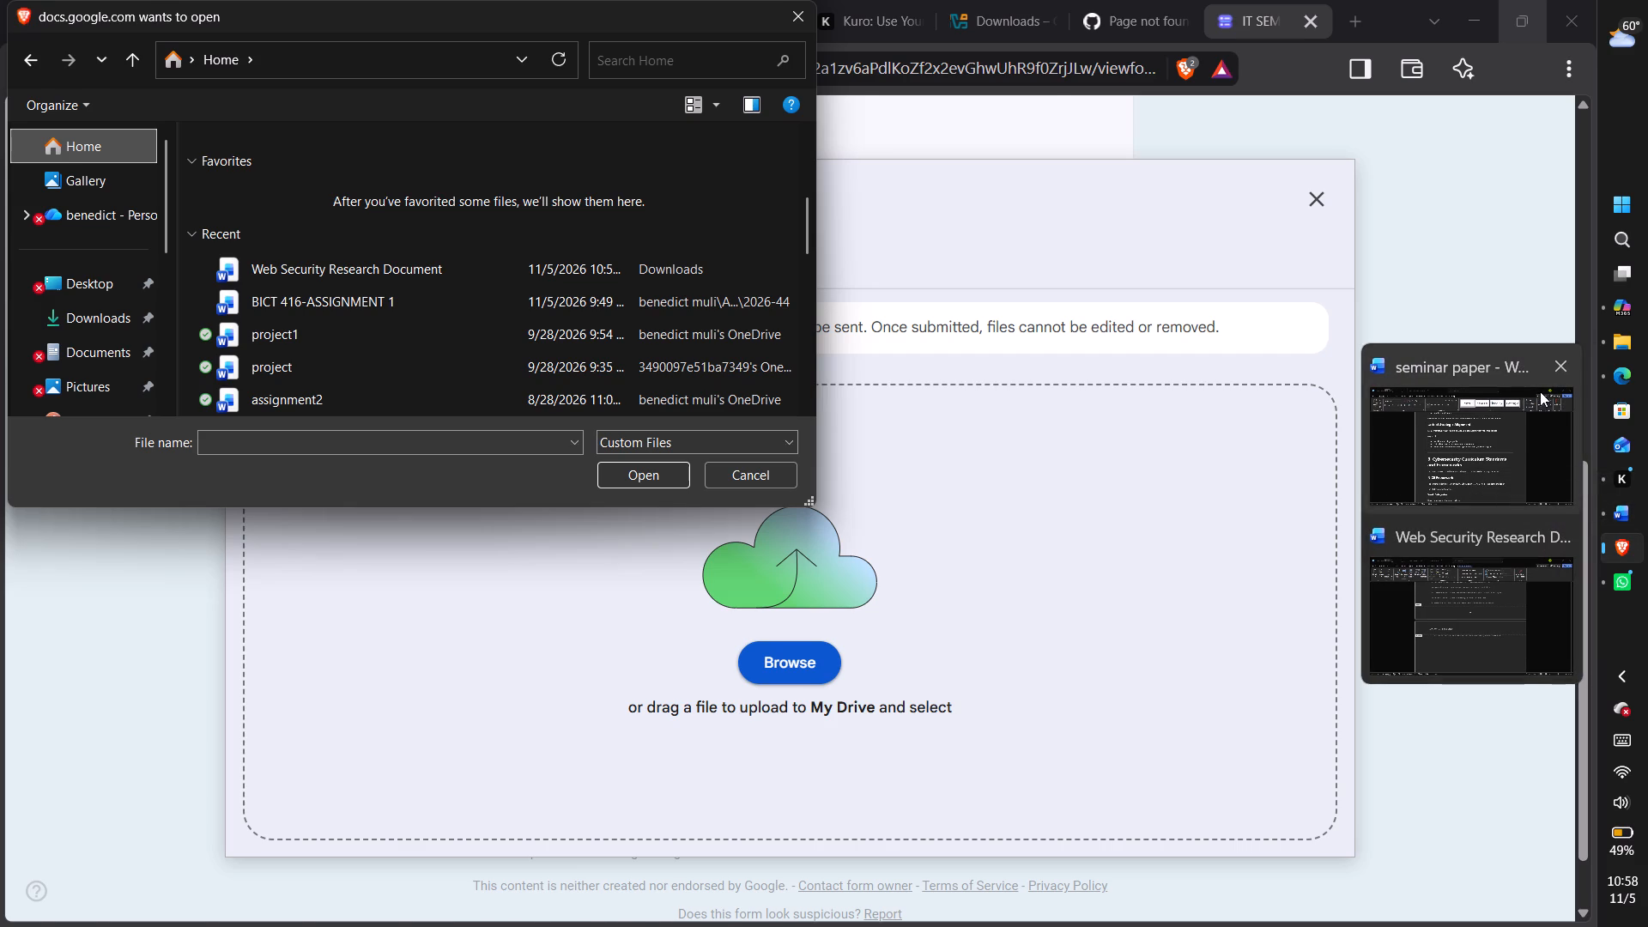
# Close the seminar paper's Word window.
pyautogui.click(1557, 366)
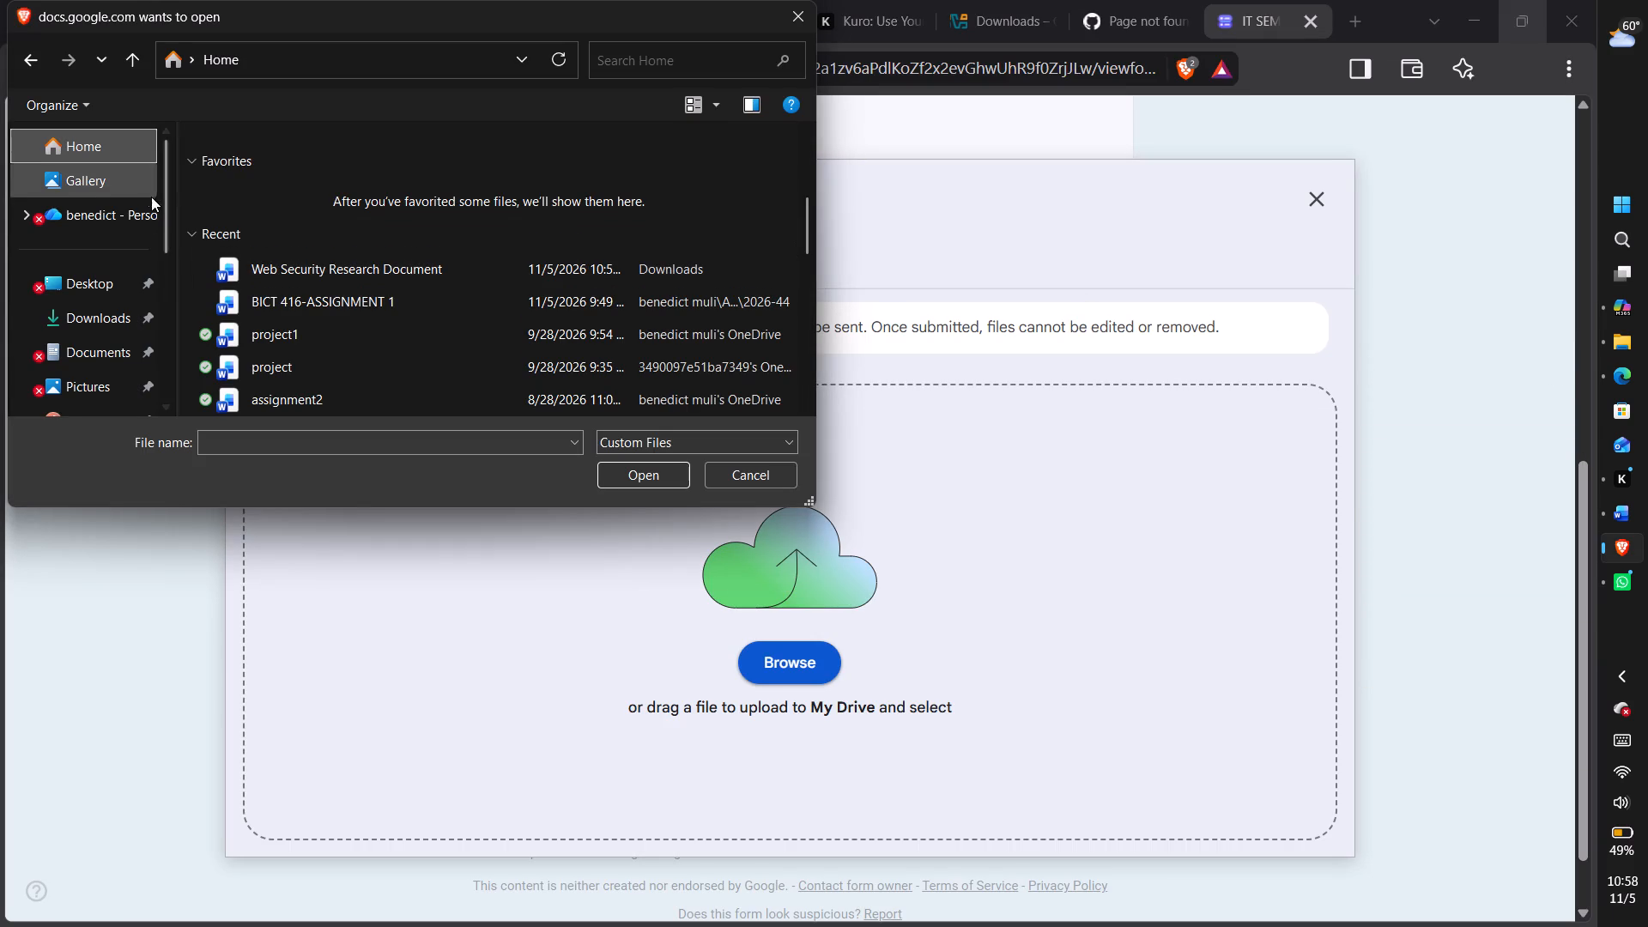
# Look for the document to upload among the recent files in Home and in the OneDrive Documents folder.
pyautogui.click(84, 173)
pyautogui.click(88, 154)
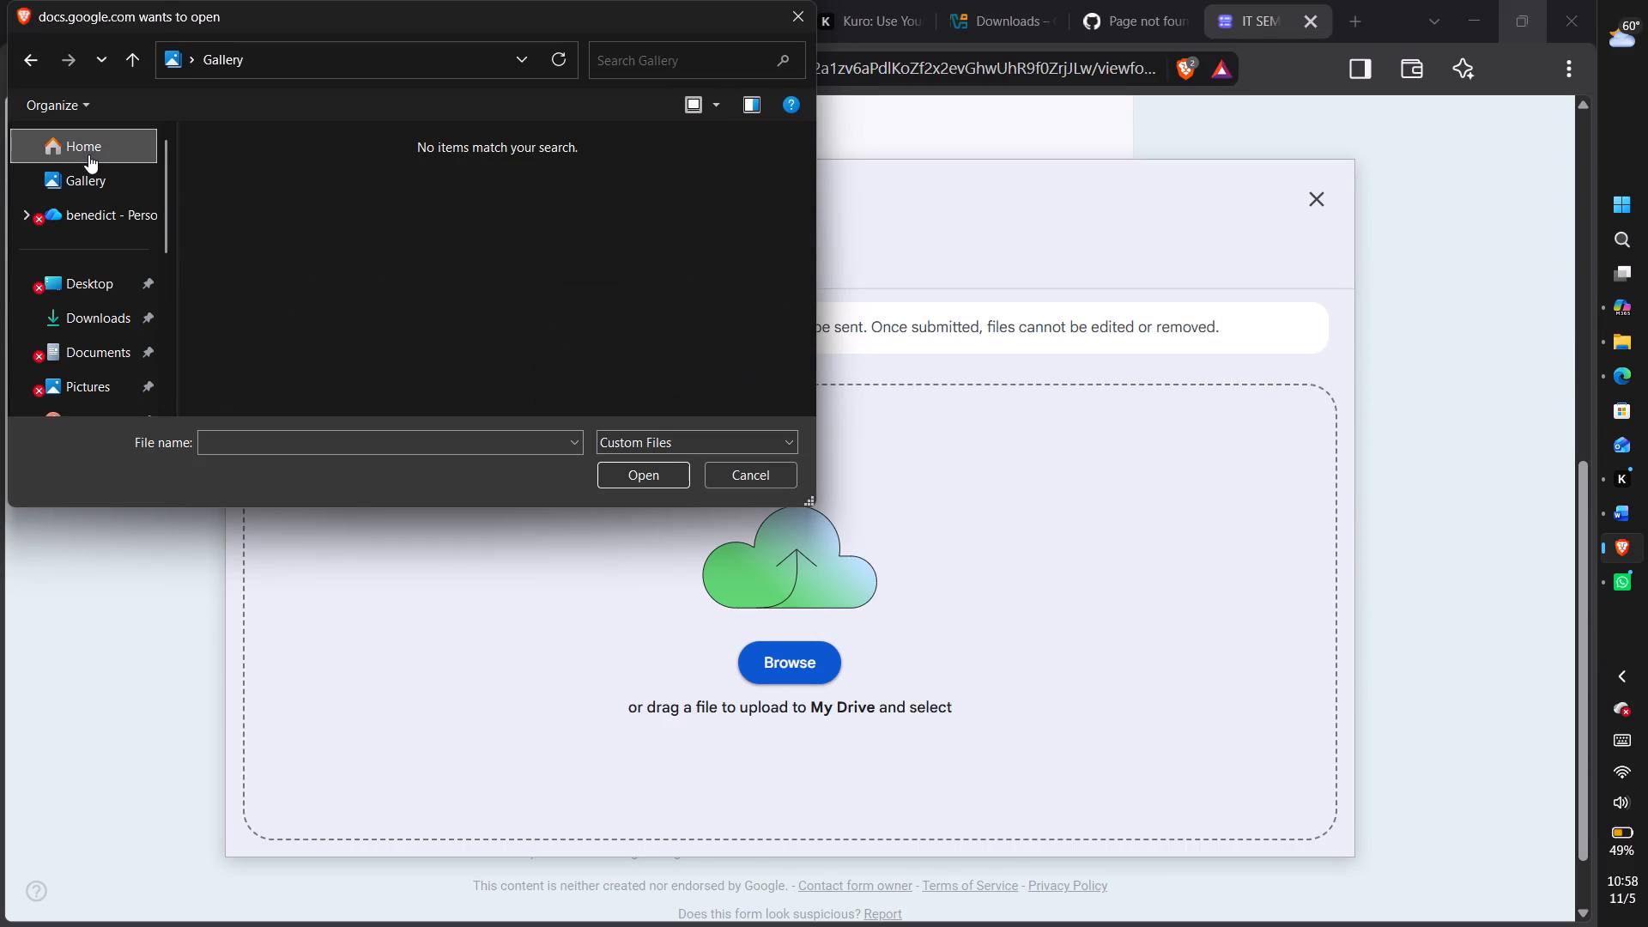
pyautogui.scroll(-5, 368, 239)
pyautogui.scroll(1, 370, 240)
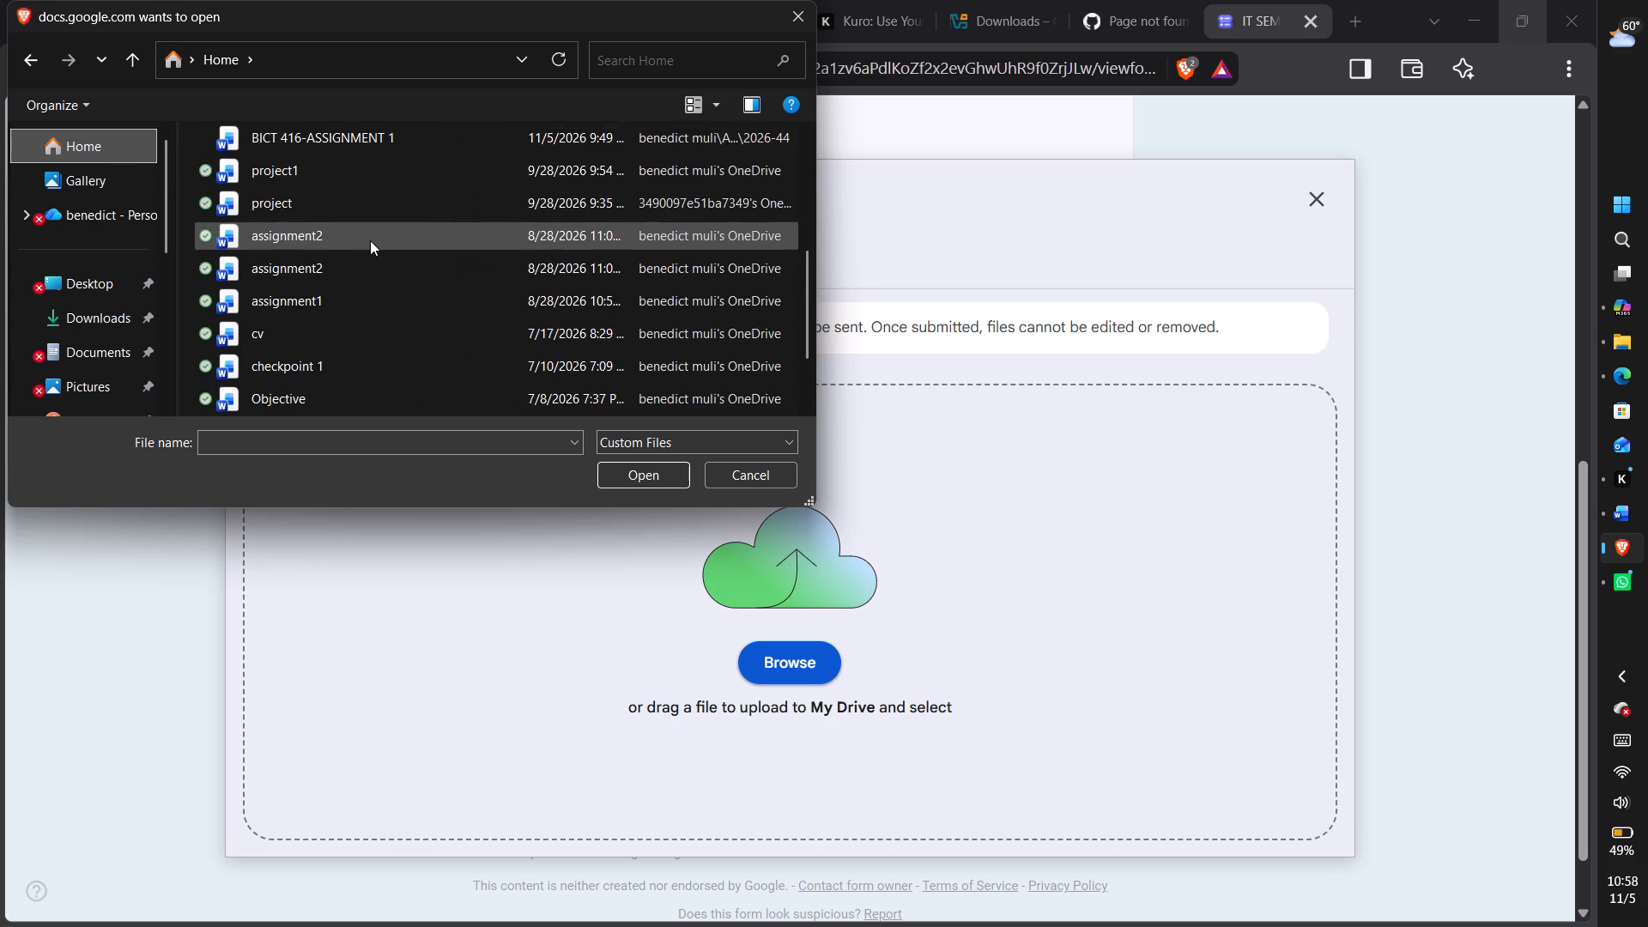
pyautogui.scroll(1, 370, 240)
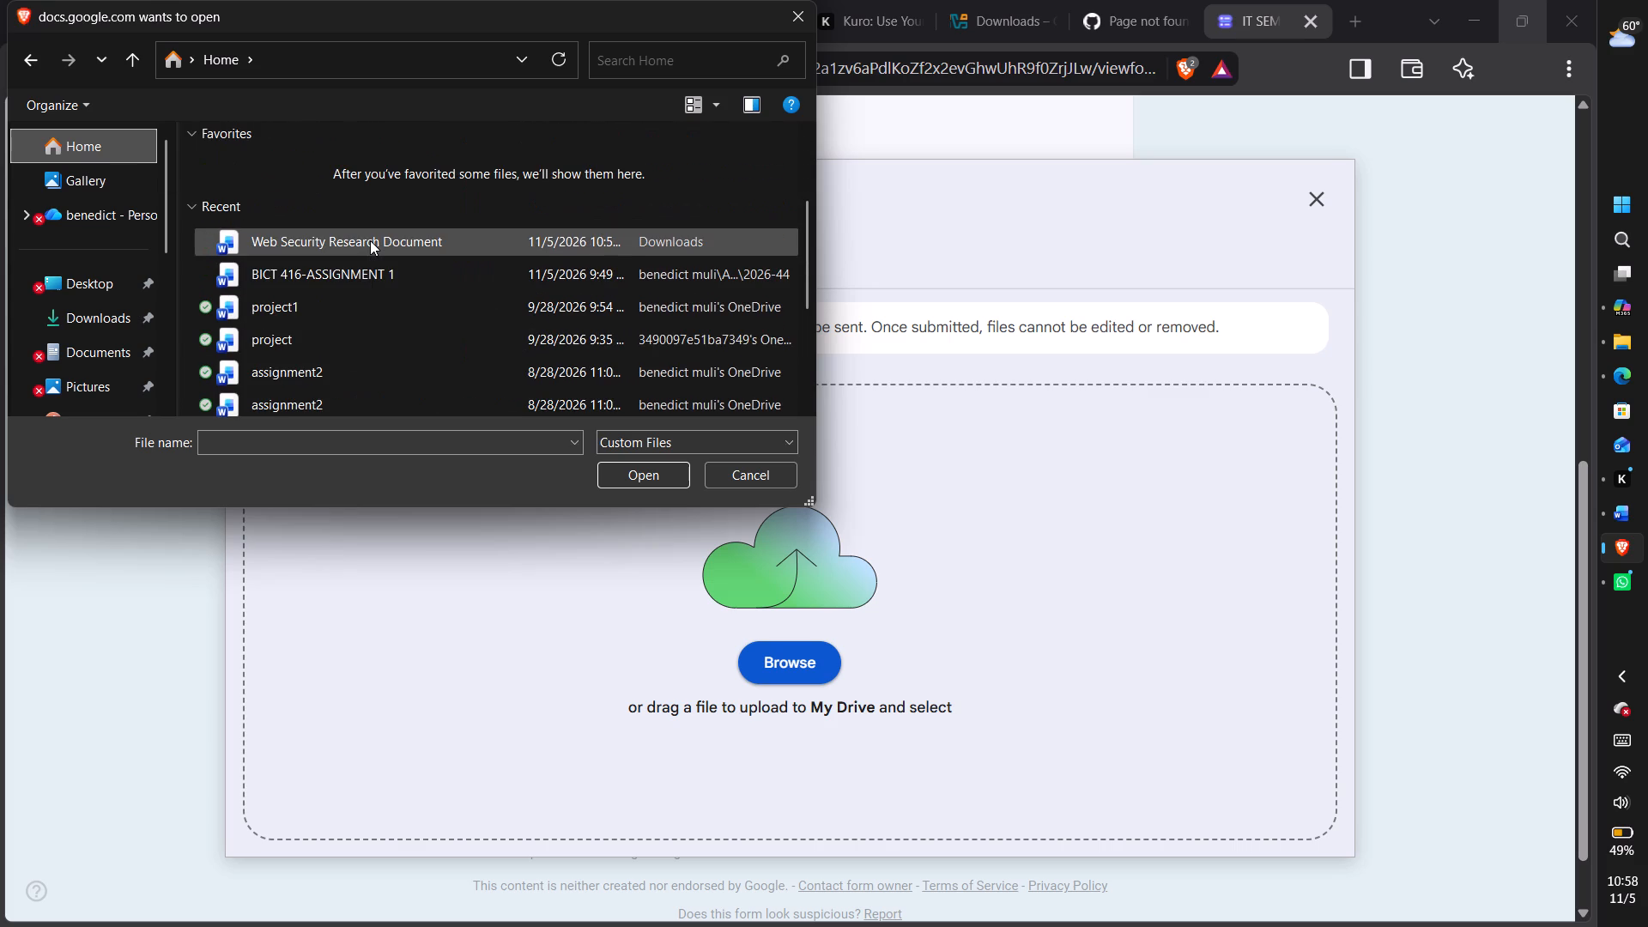
pyautogui.scroll(1, 372, 241)
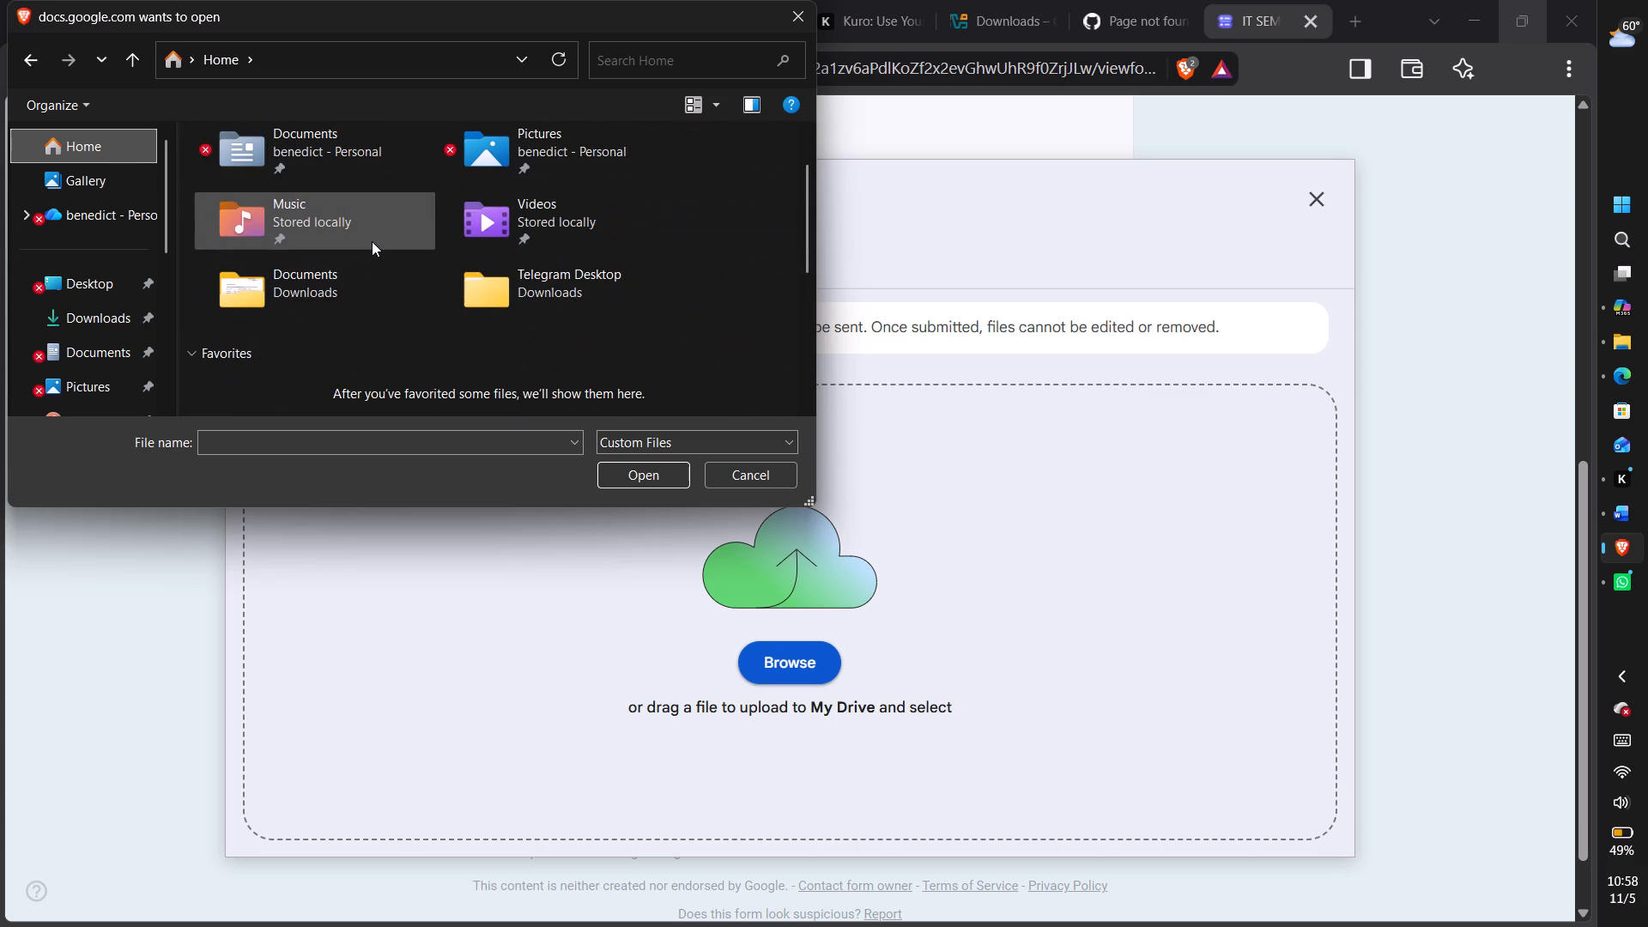
pyautogui.scroll(3, 372, 241)
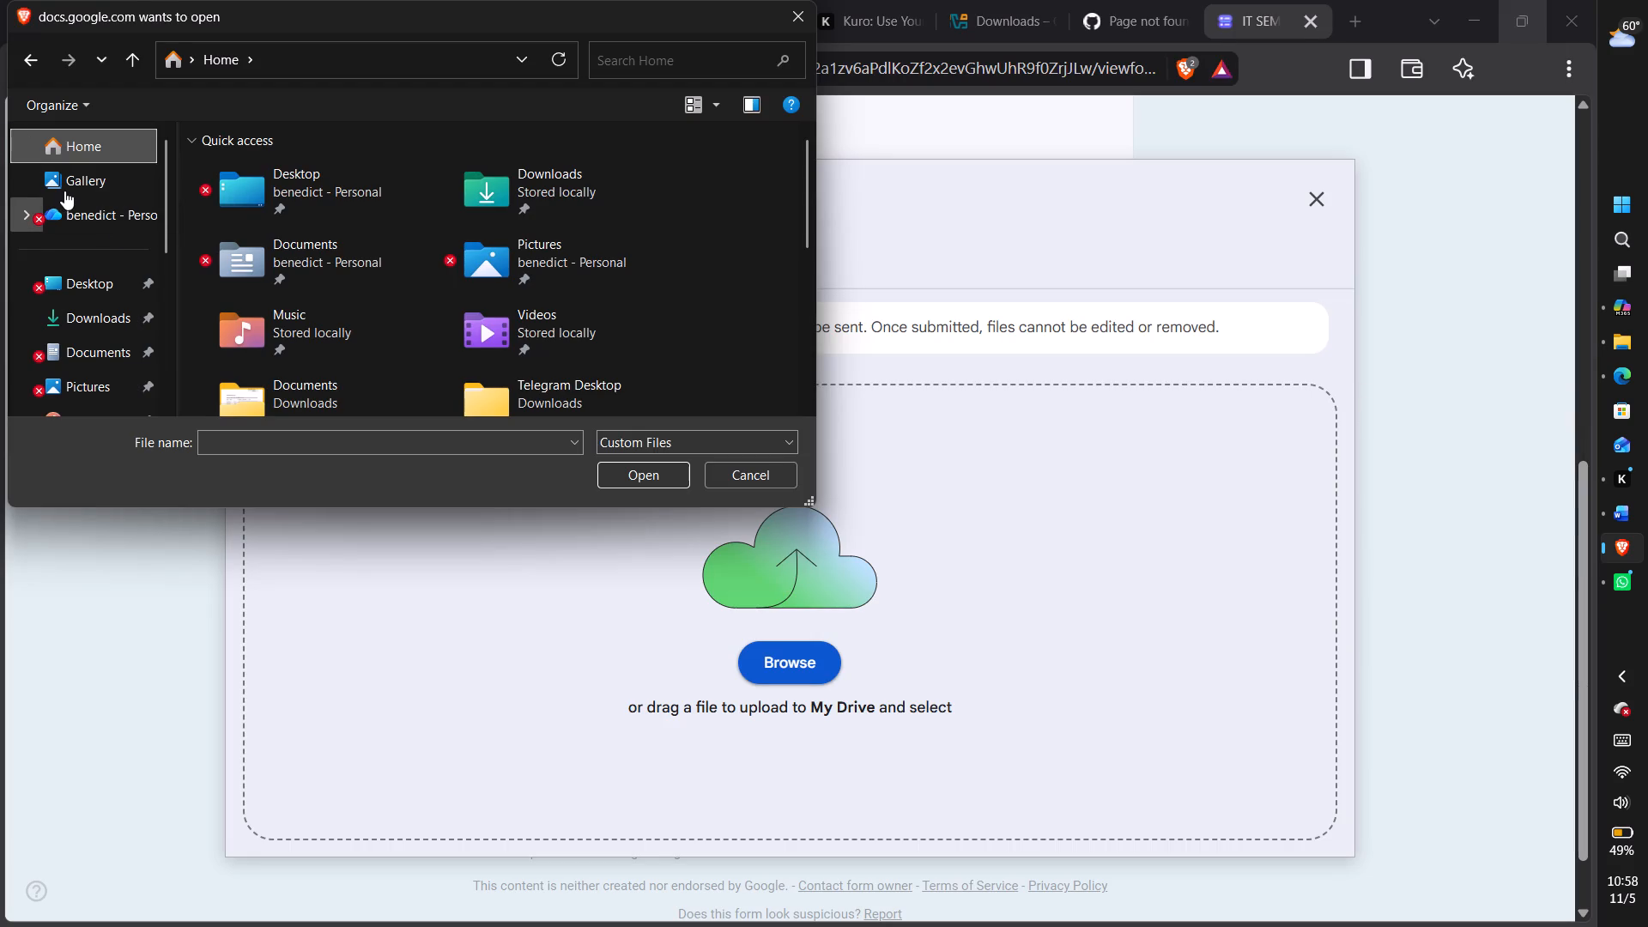
pyautogui.click(73, 210)
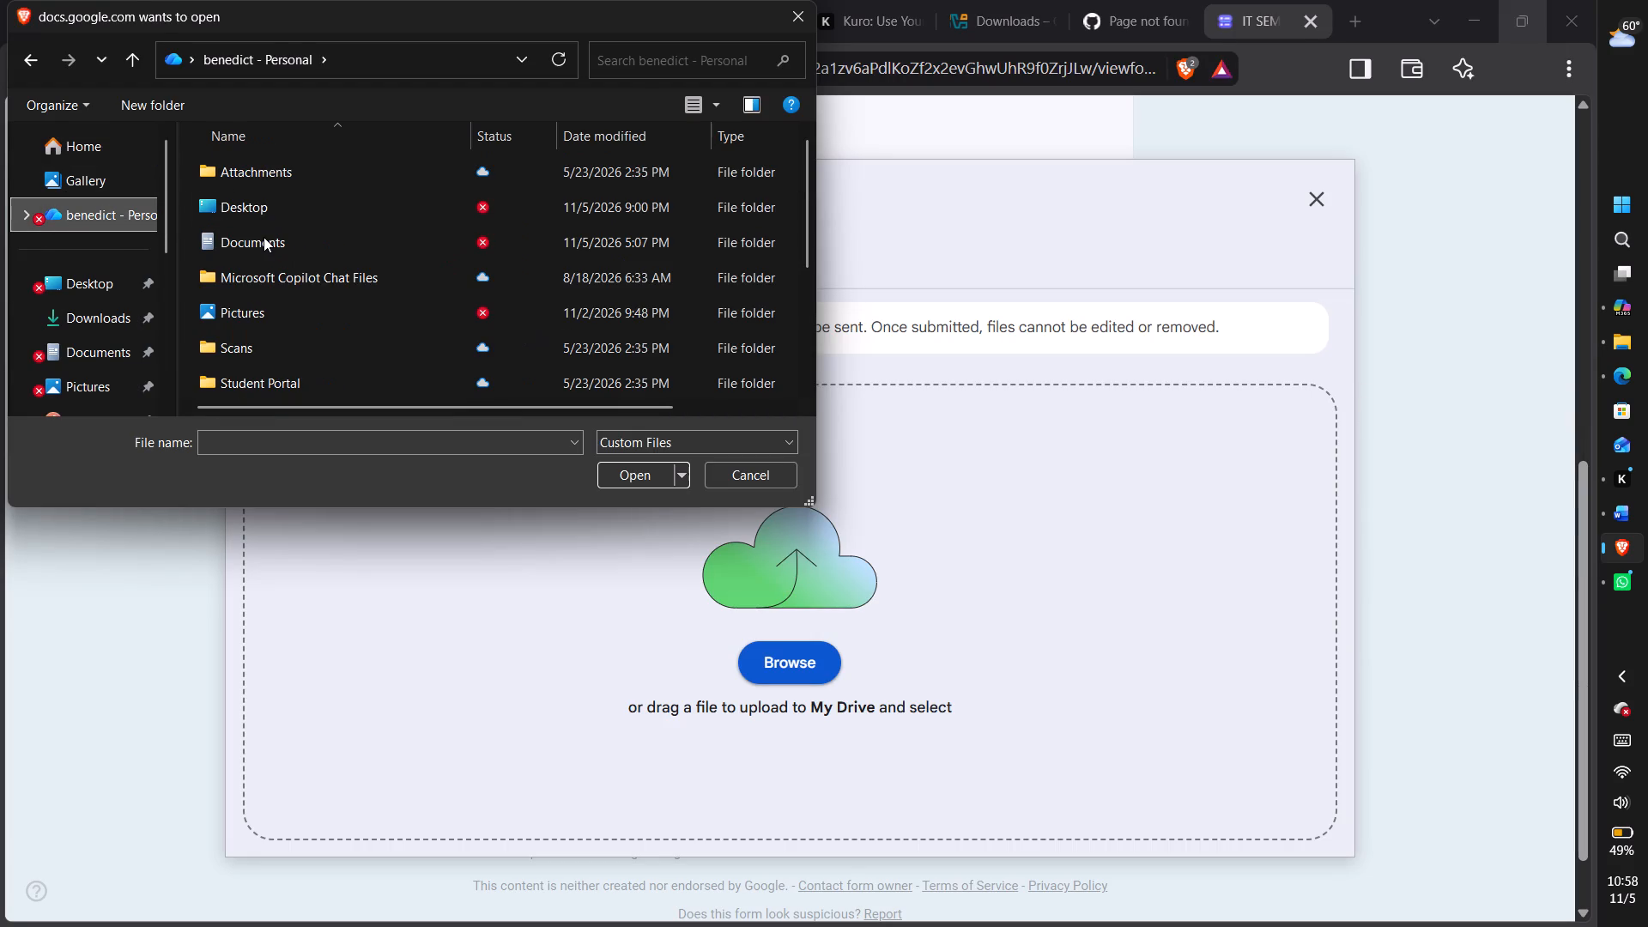
pyautogui.doubleClick(264, 237)
pyautogui.scroll(-2, 262, 237)
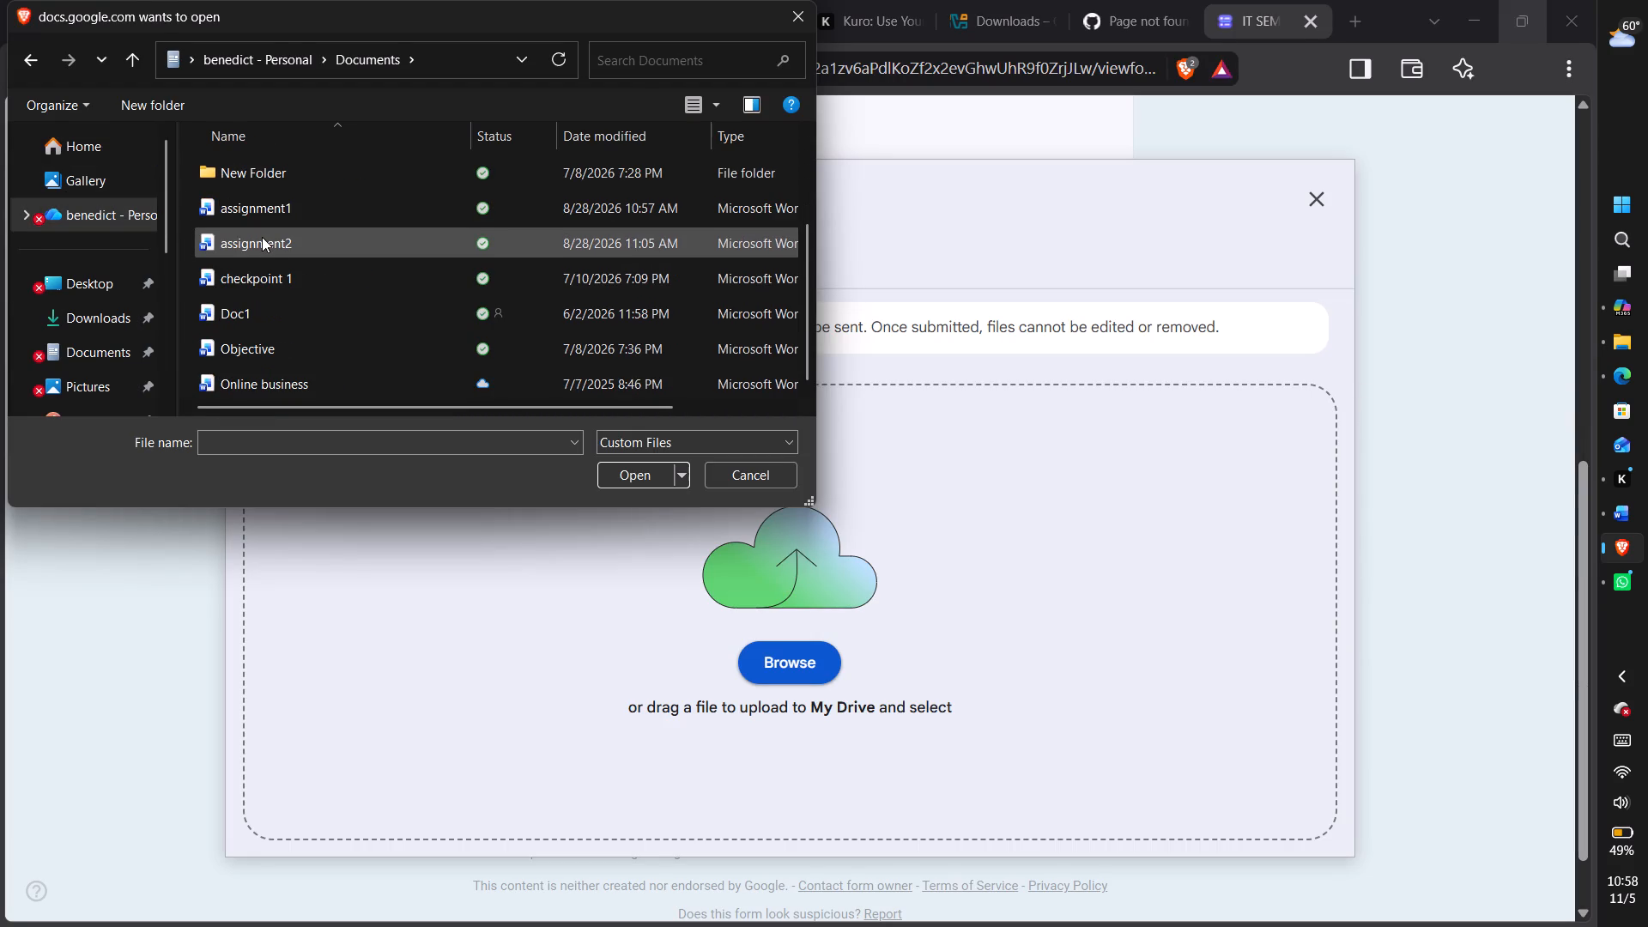
pyautogui.scroll(-3, 262, 239)
pyautogui.scroll(2, 262, 239)
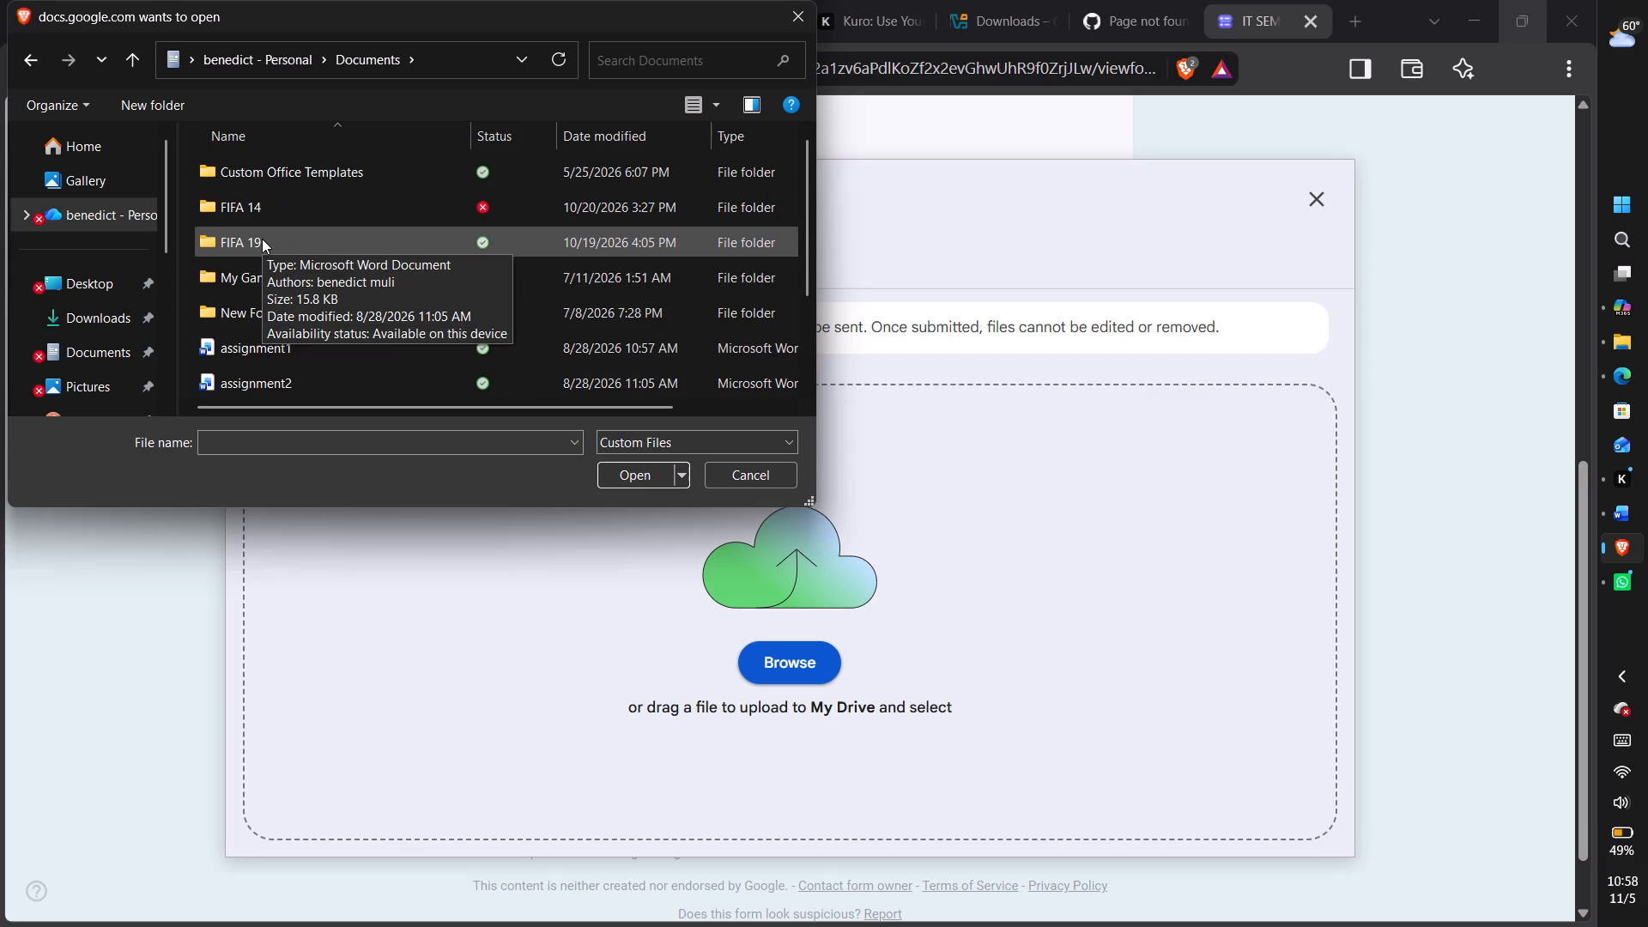
pyautogui.scroll(2, 262, 239)
pyautogui.click(42, 151)
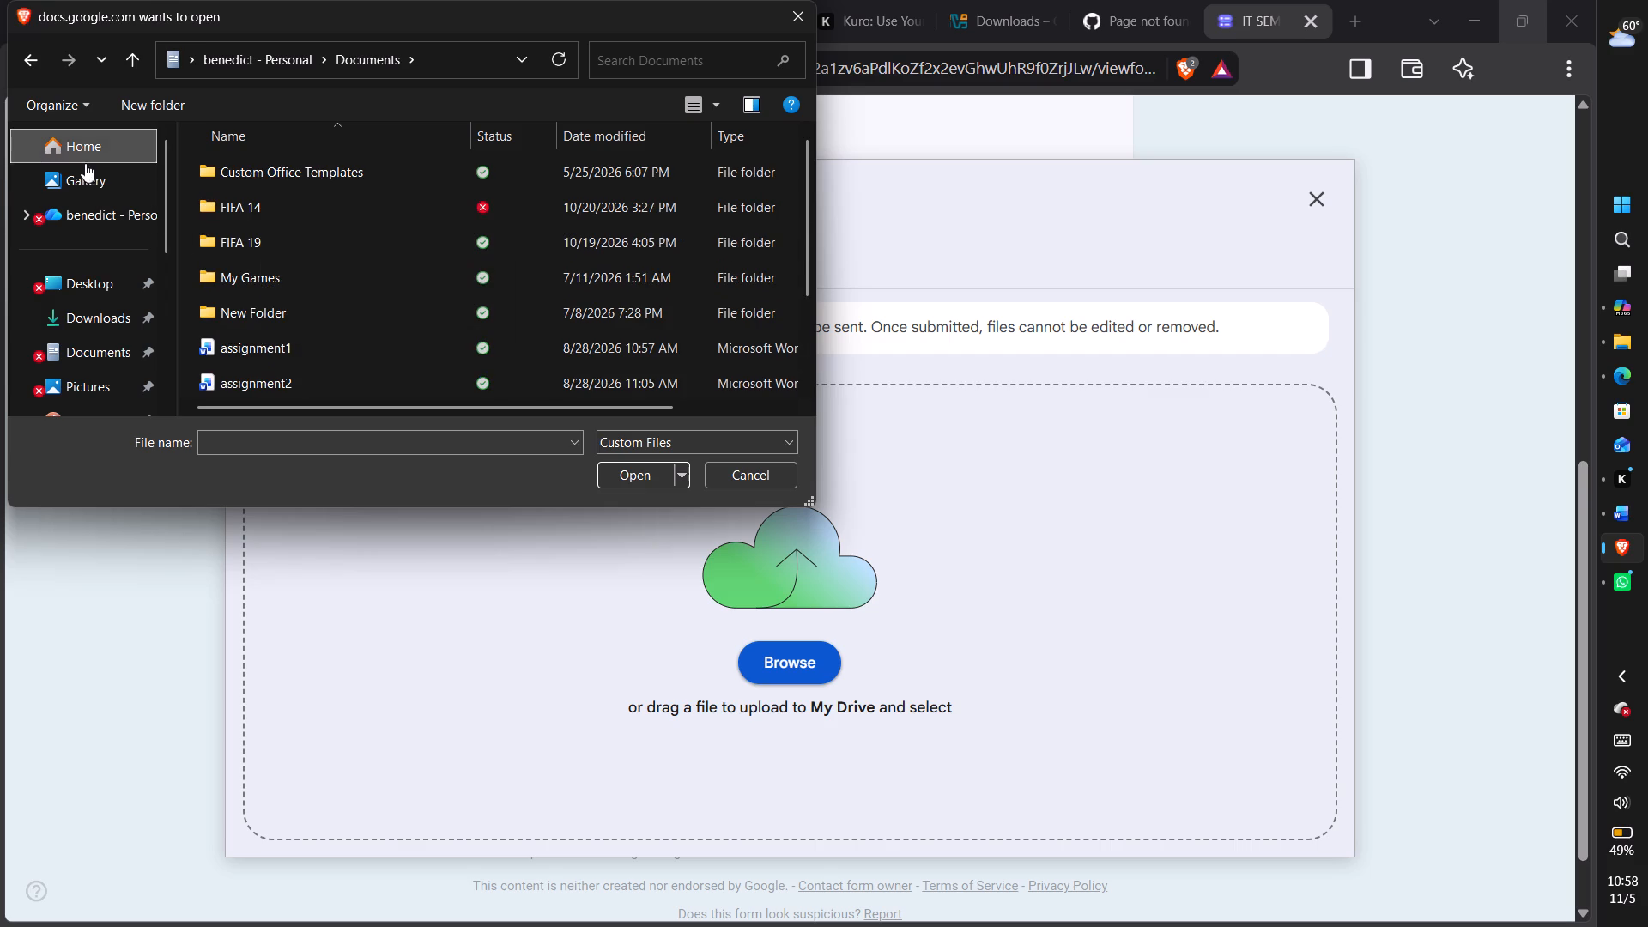
pyautogui.click(70, 134)
pyautogui.scroll(-3, 318, 240)
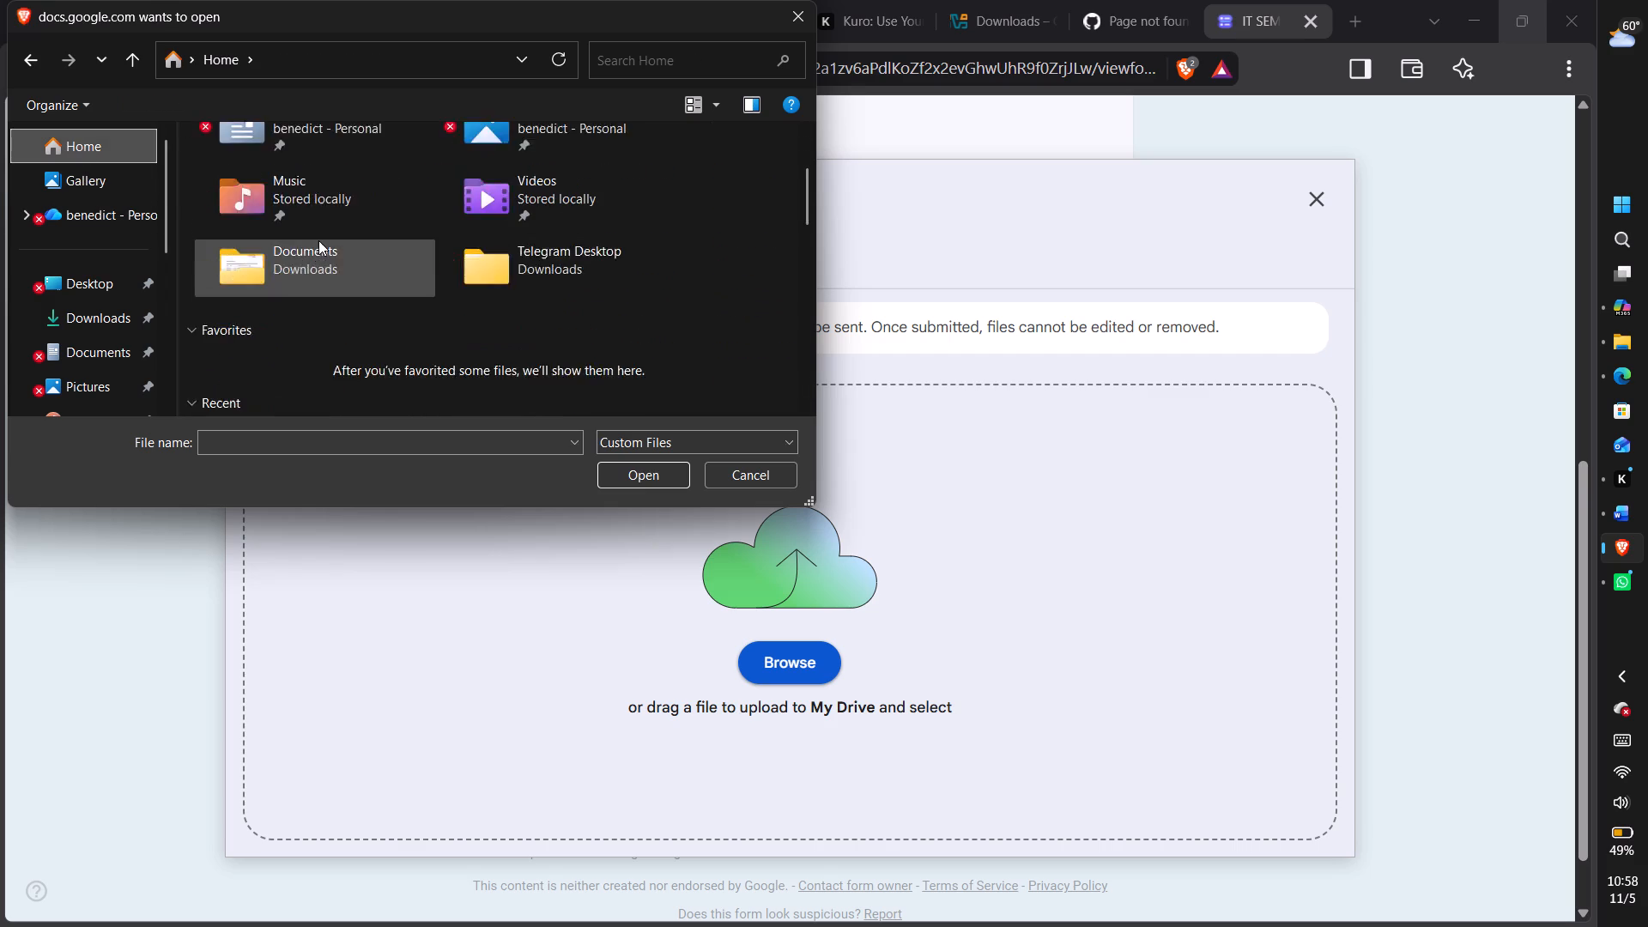
pyautogui.scroll(-1, 318, 240)
pyautogui.scroll(2, 314, 236)
pyautogui.scroll(-1, 314, 234)
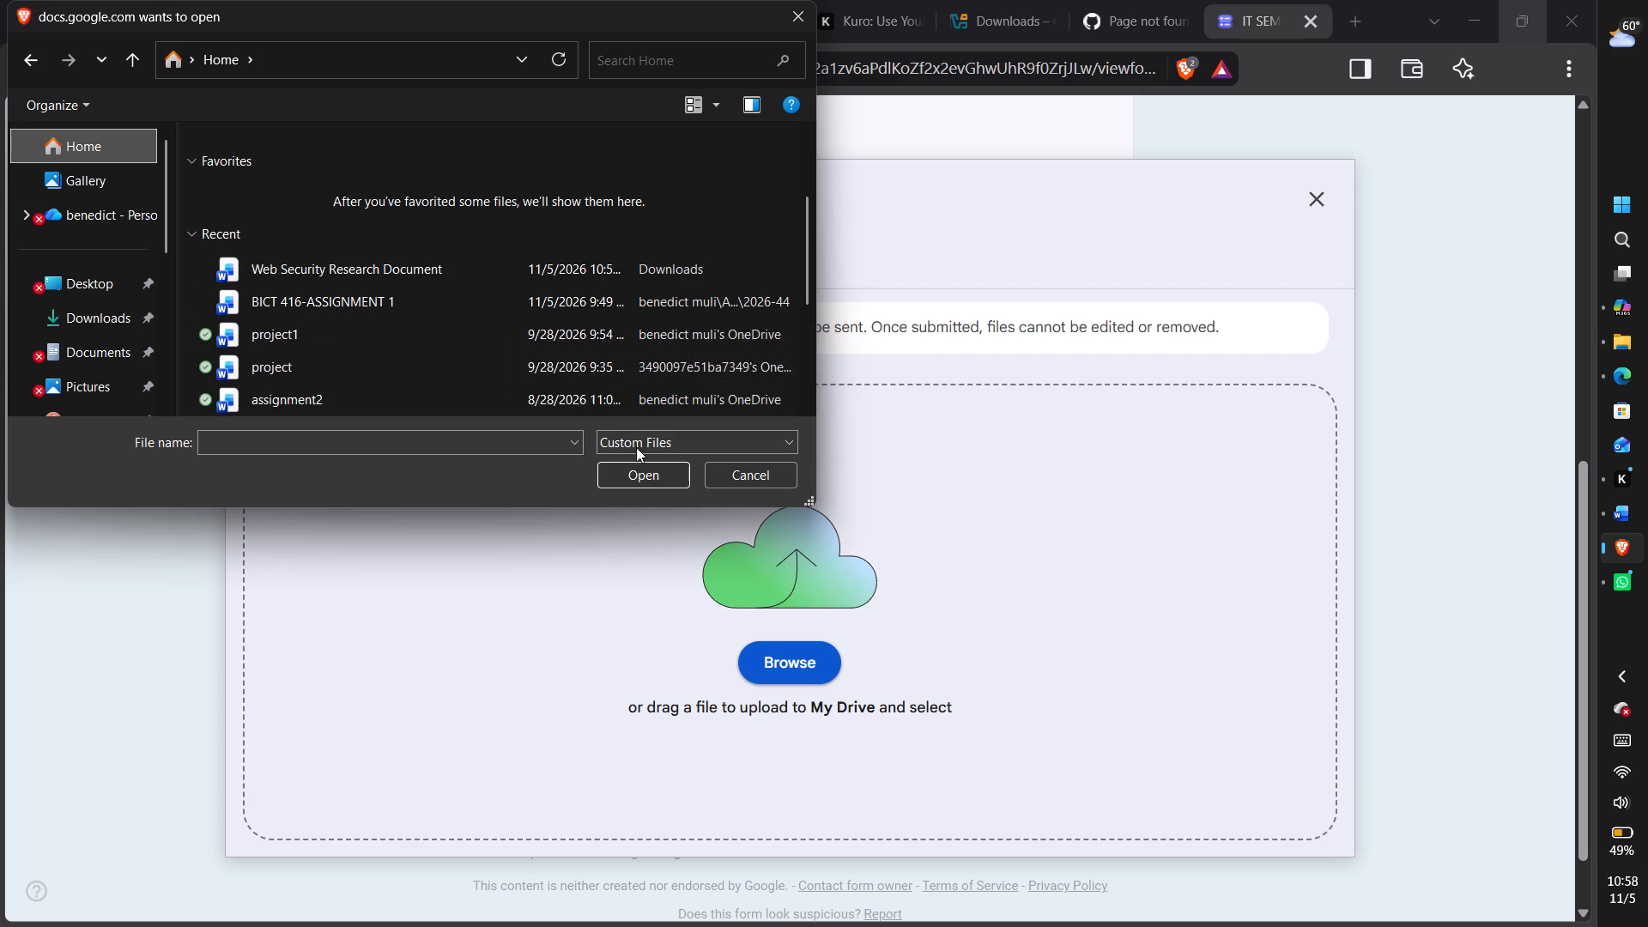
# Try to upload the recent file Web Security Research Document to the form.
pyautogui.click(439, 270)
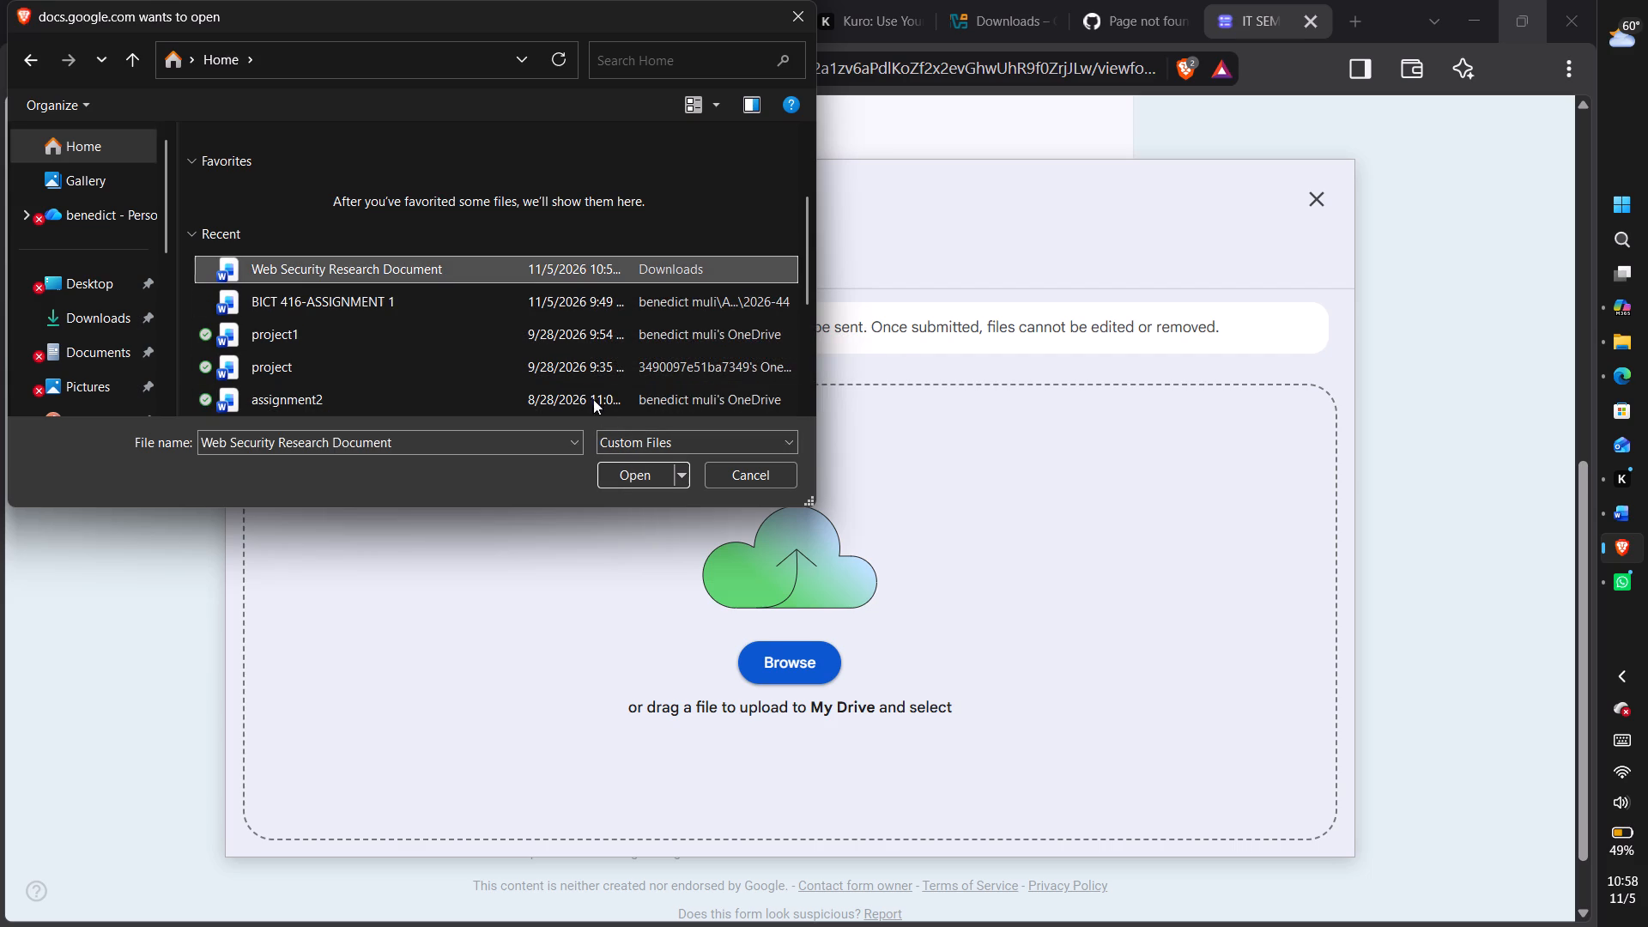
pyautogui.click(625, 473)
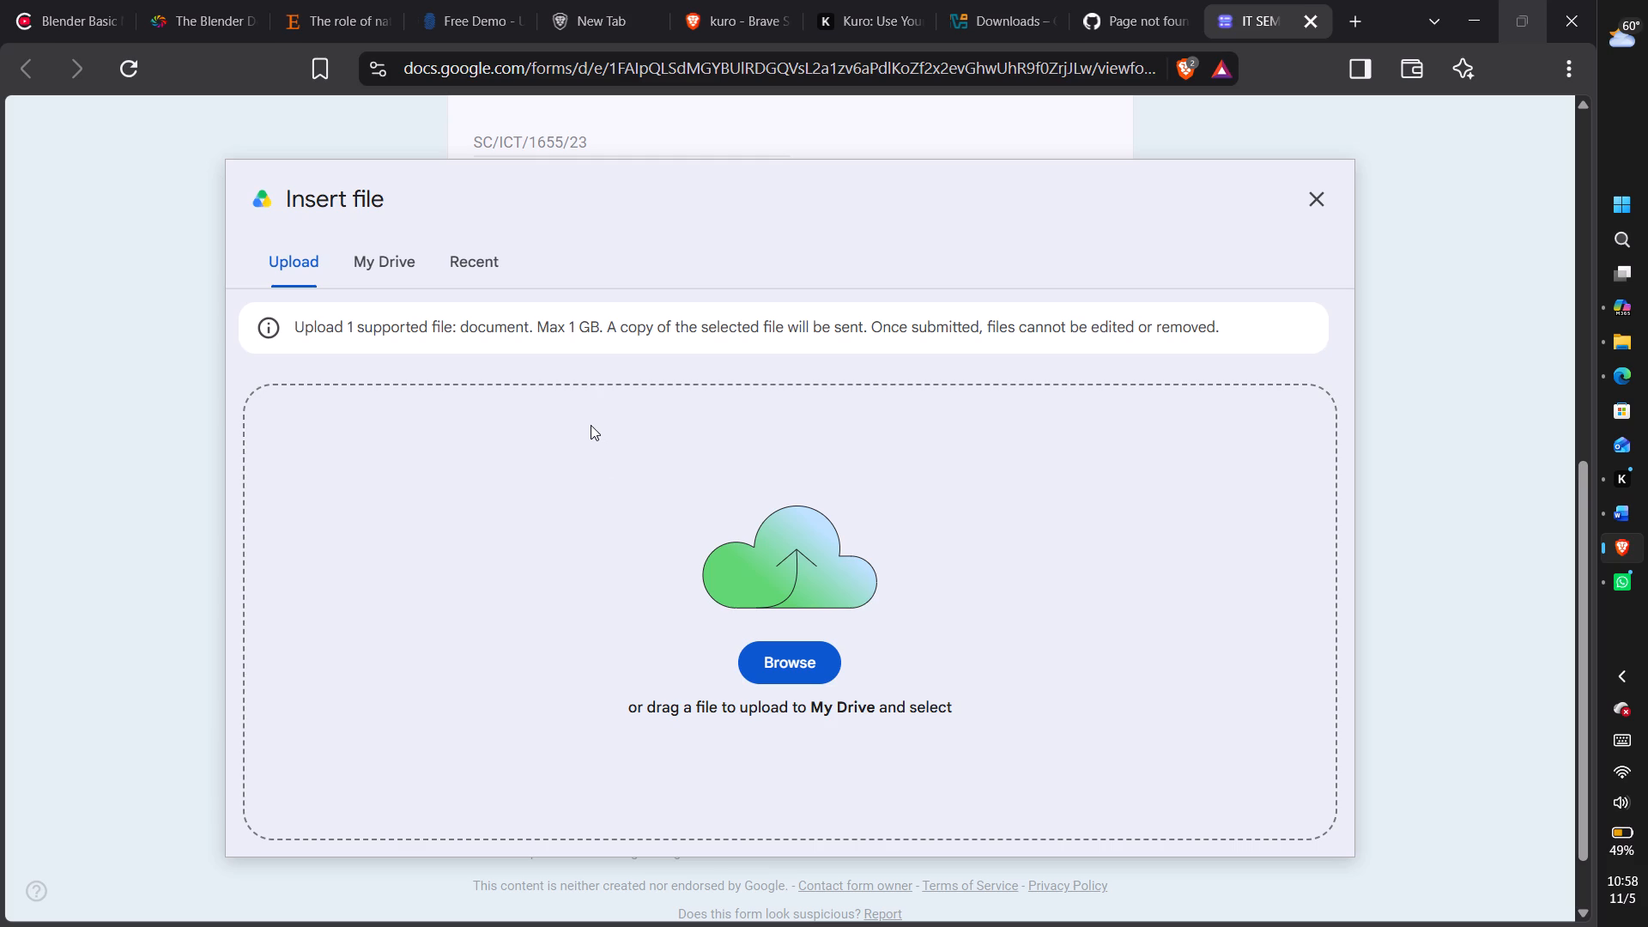
# Check the recent Google Drive files for the document, and return to browsing local files for upload.
pyautogui.click(464, 267)
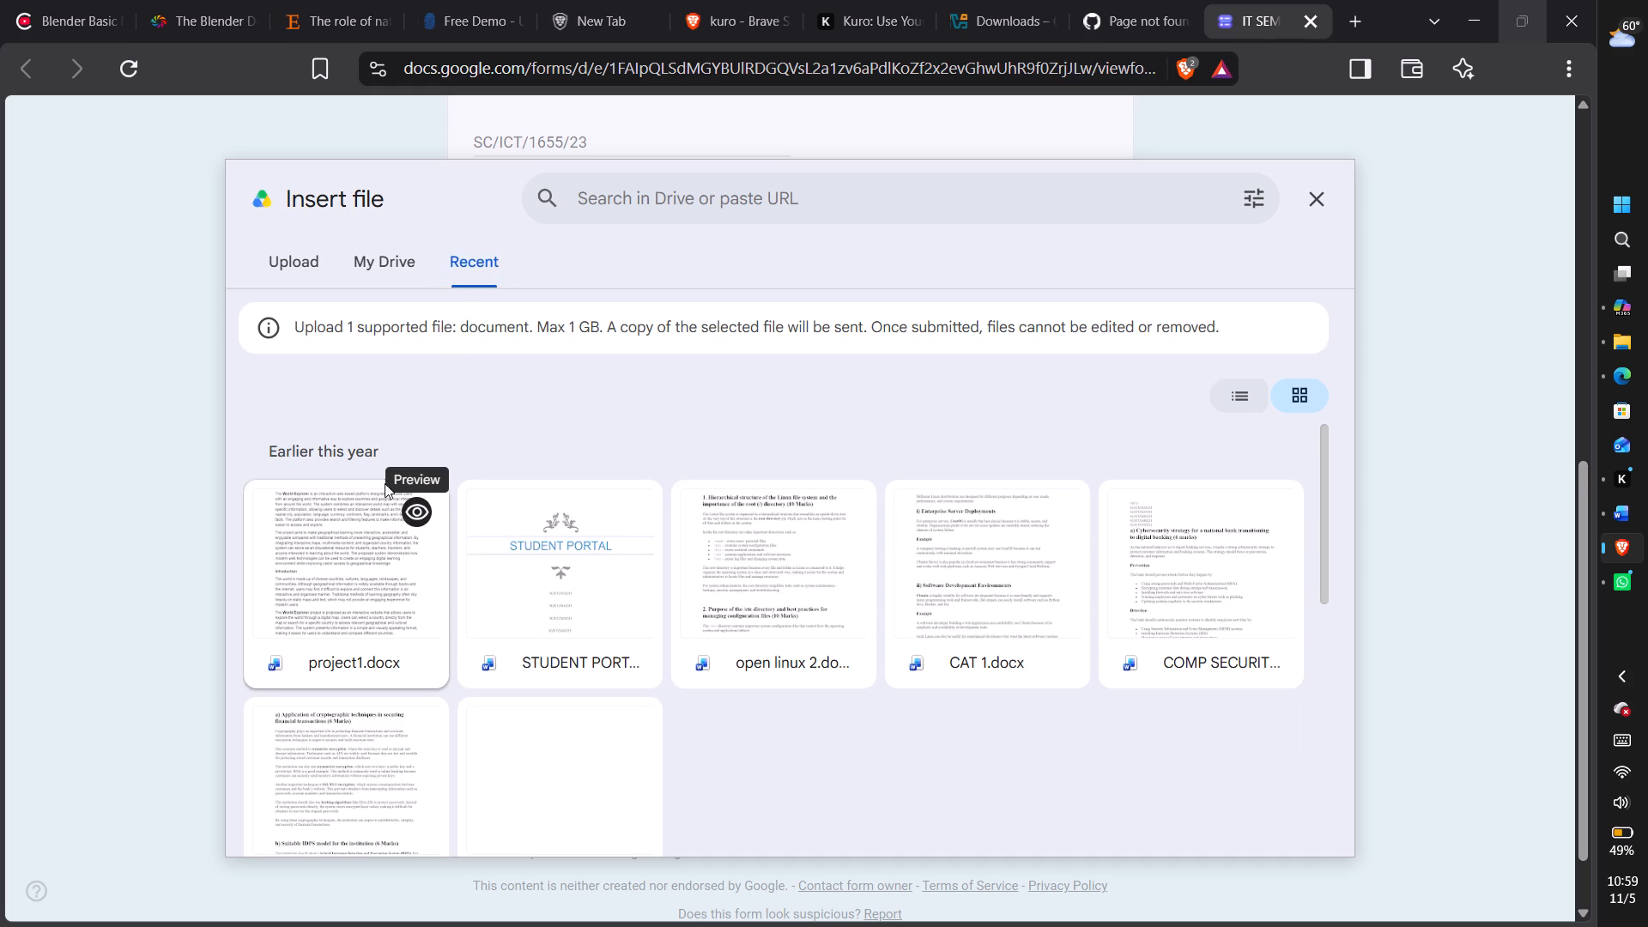
pyautogui.click(312, 270)
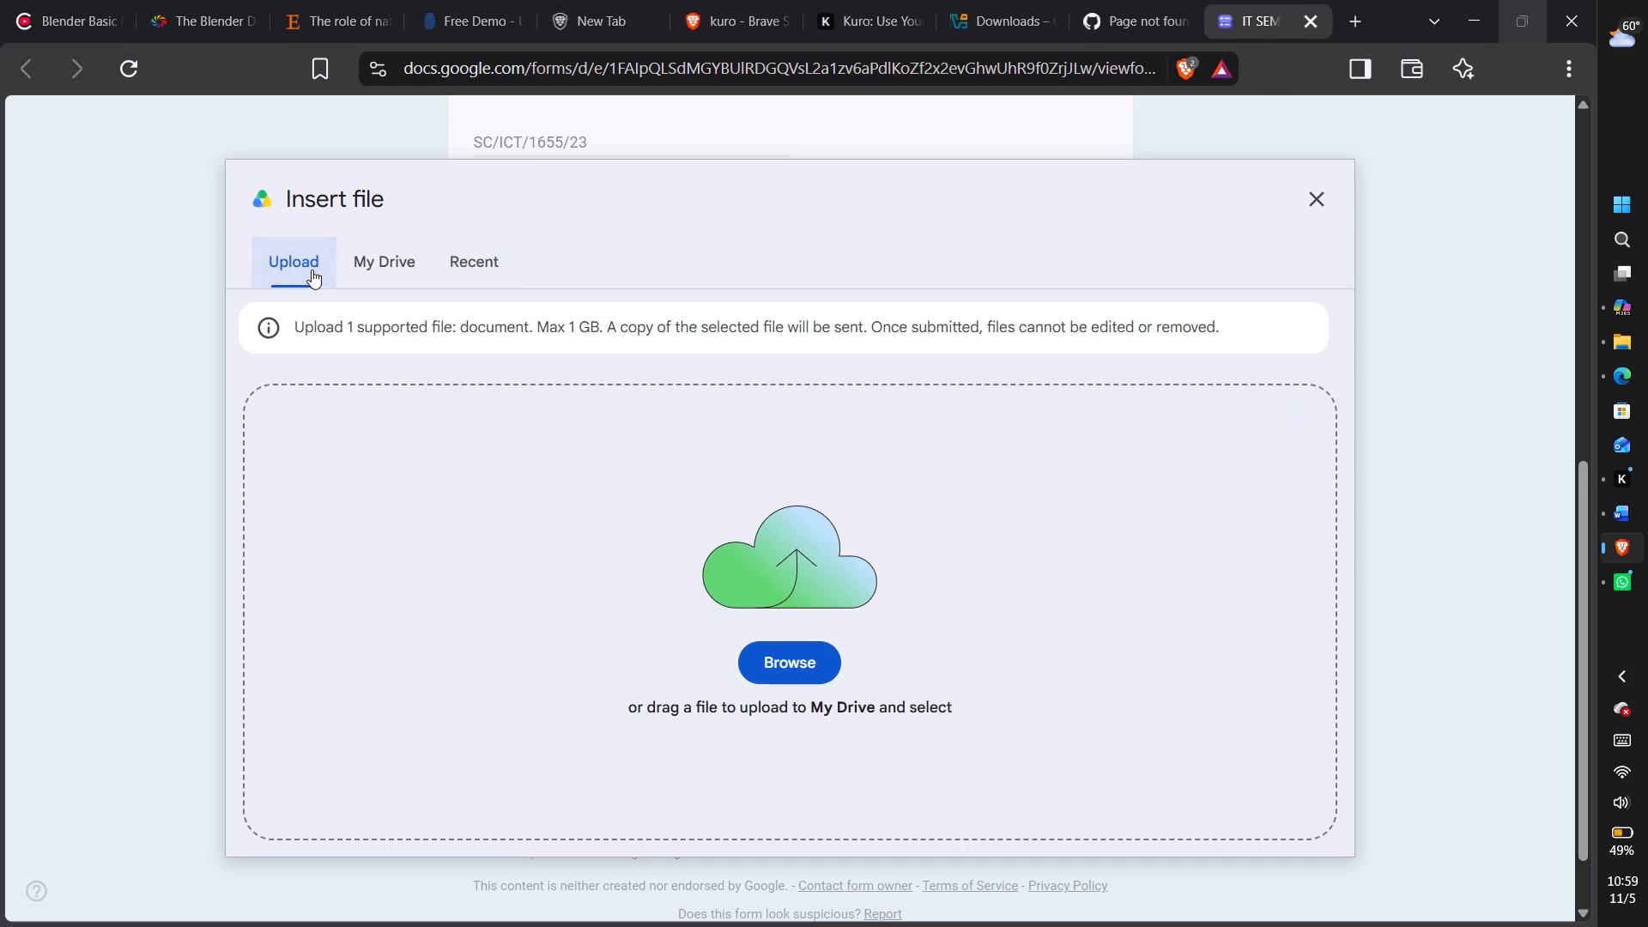
pyautogui.click(808, 669)
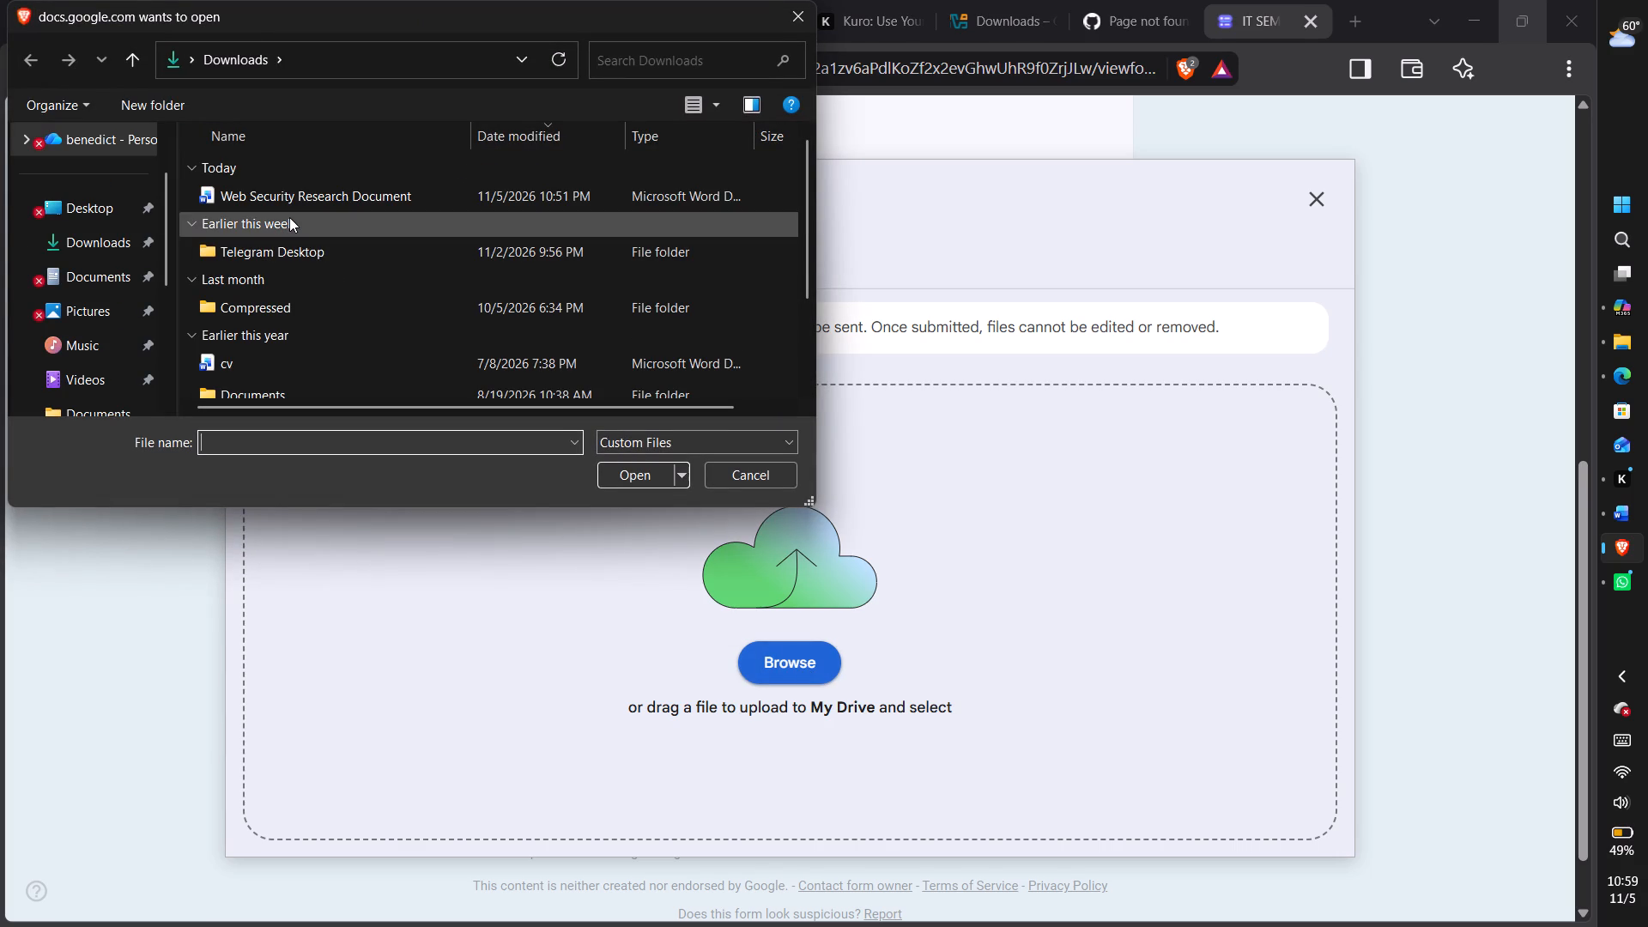
pyautogui.scroll(2, 236, 190)
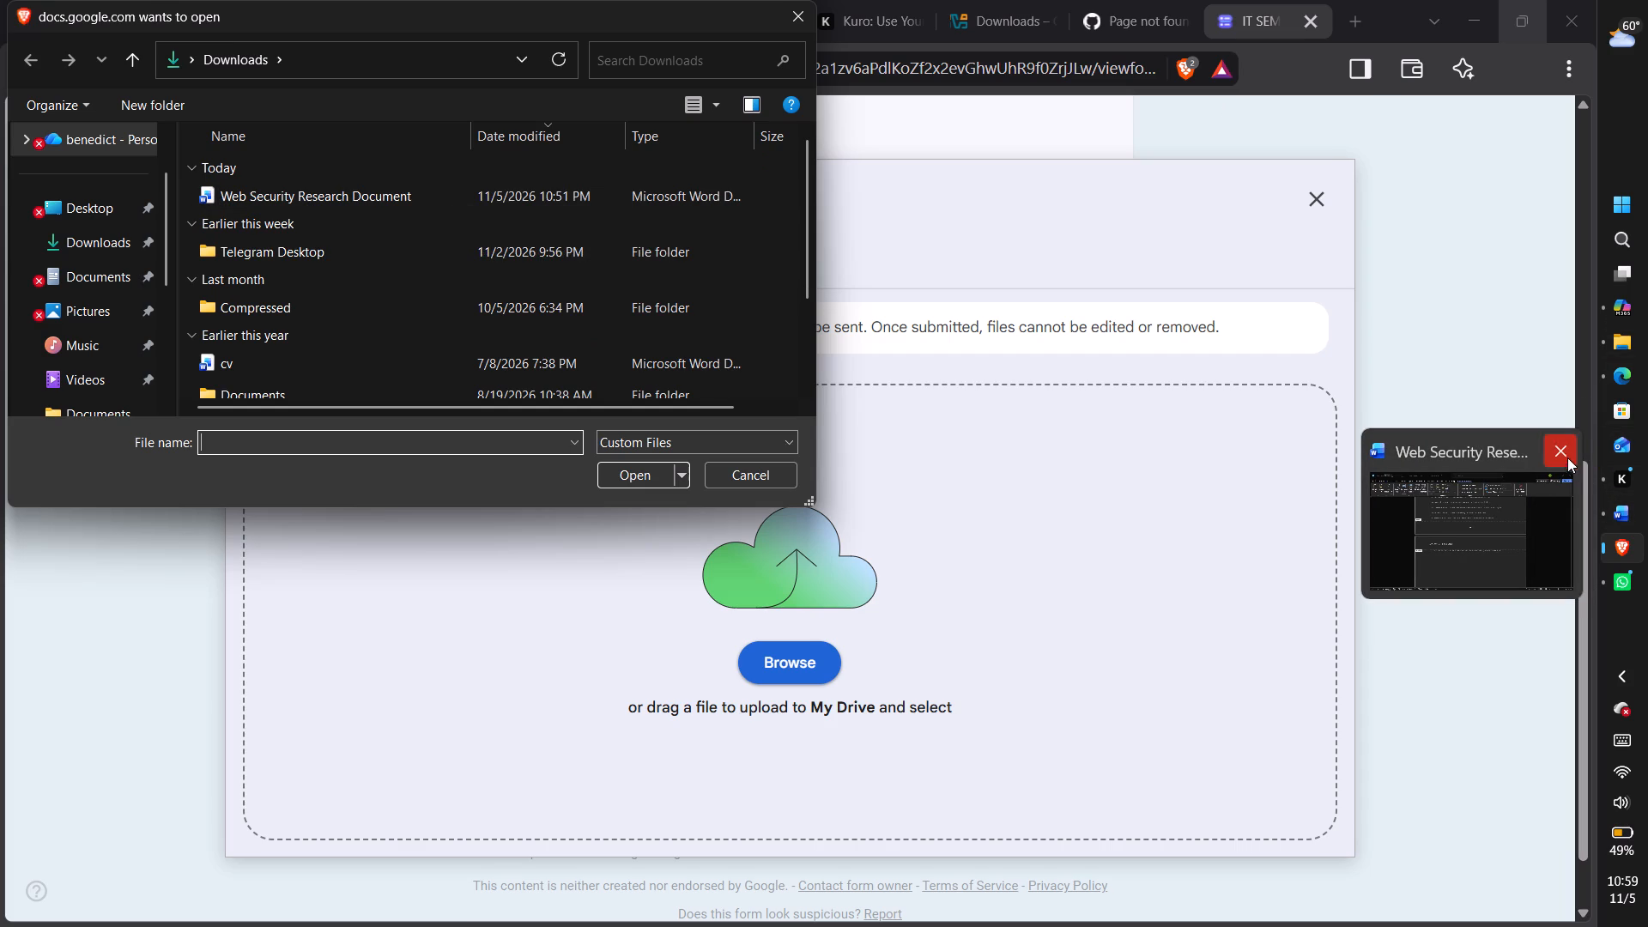
# Close the Web Security Research Document's Word window.
pyautogui.click(1565, 454)
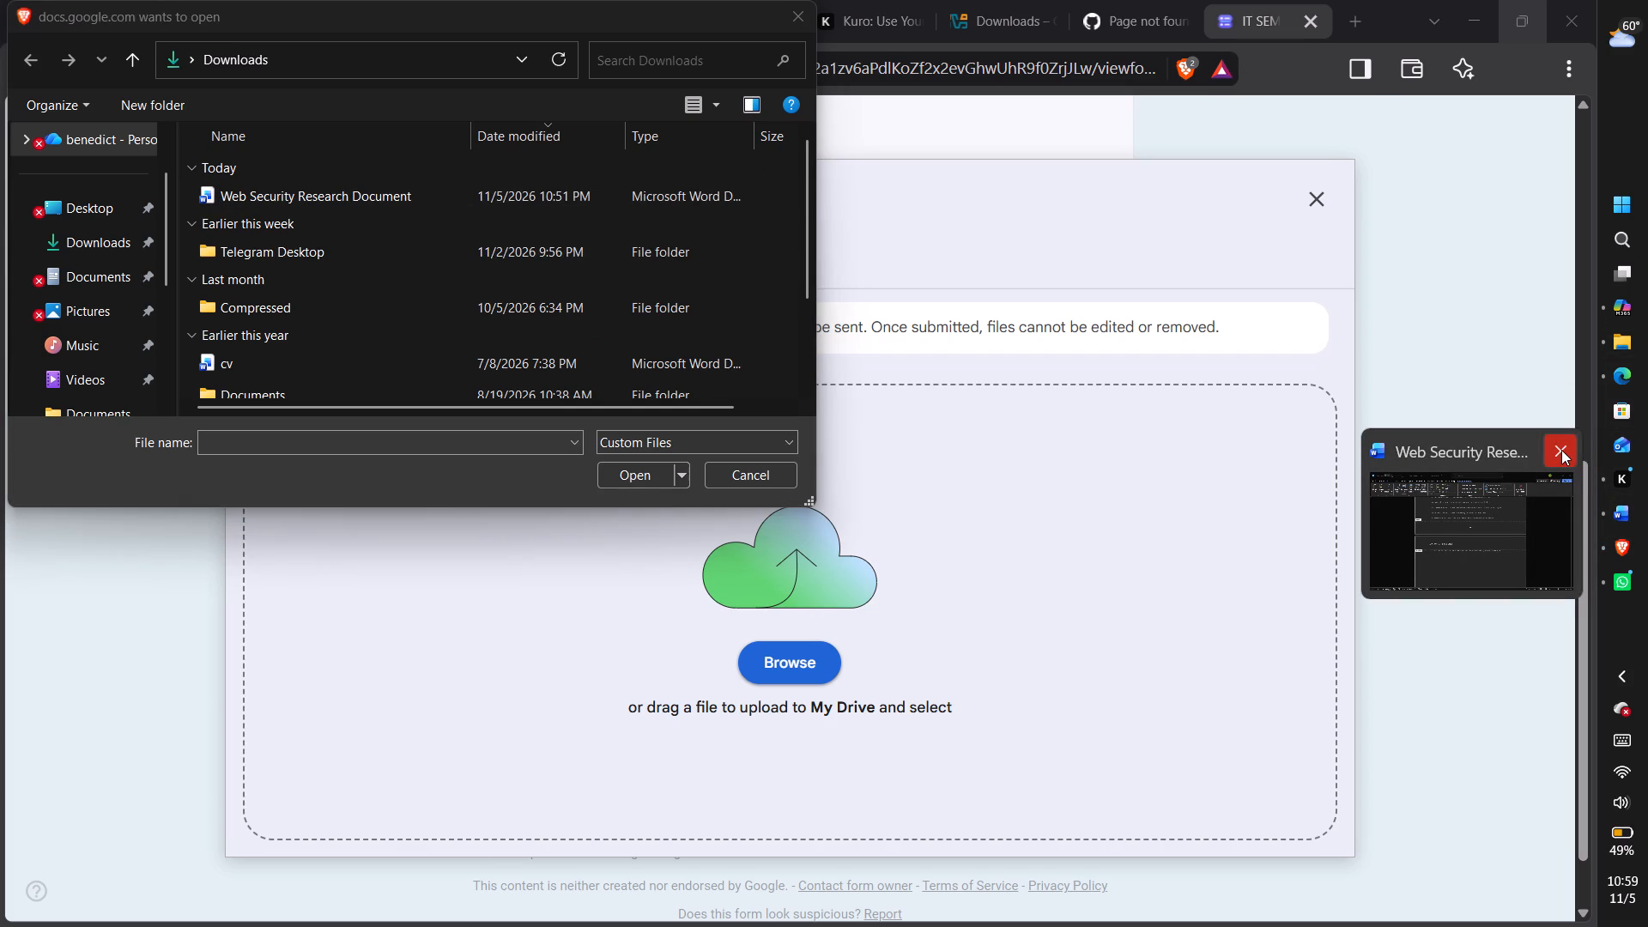
pyautogui.click(1561, 450)
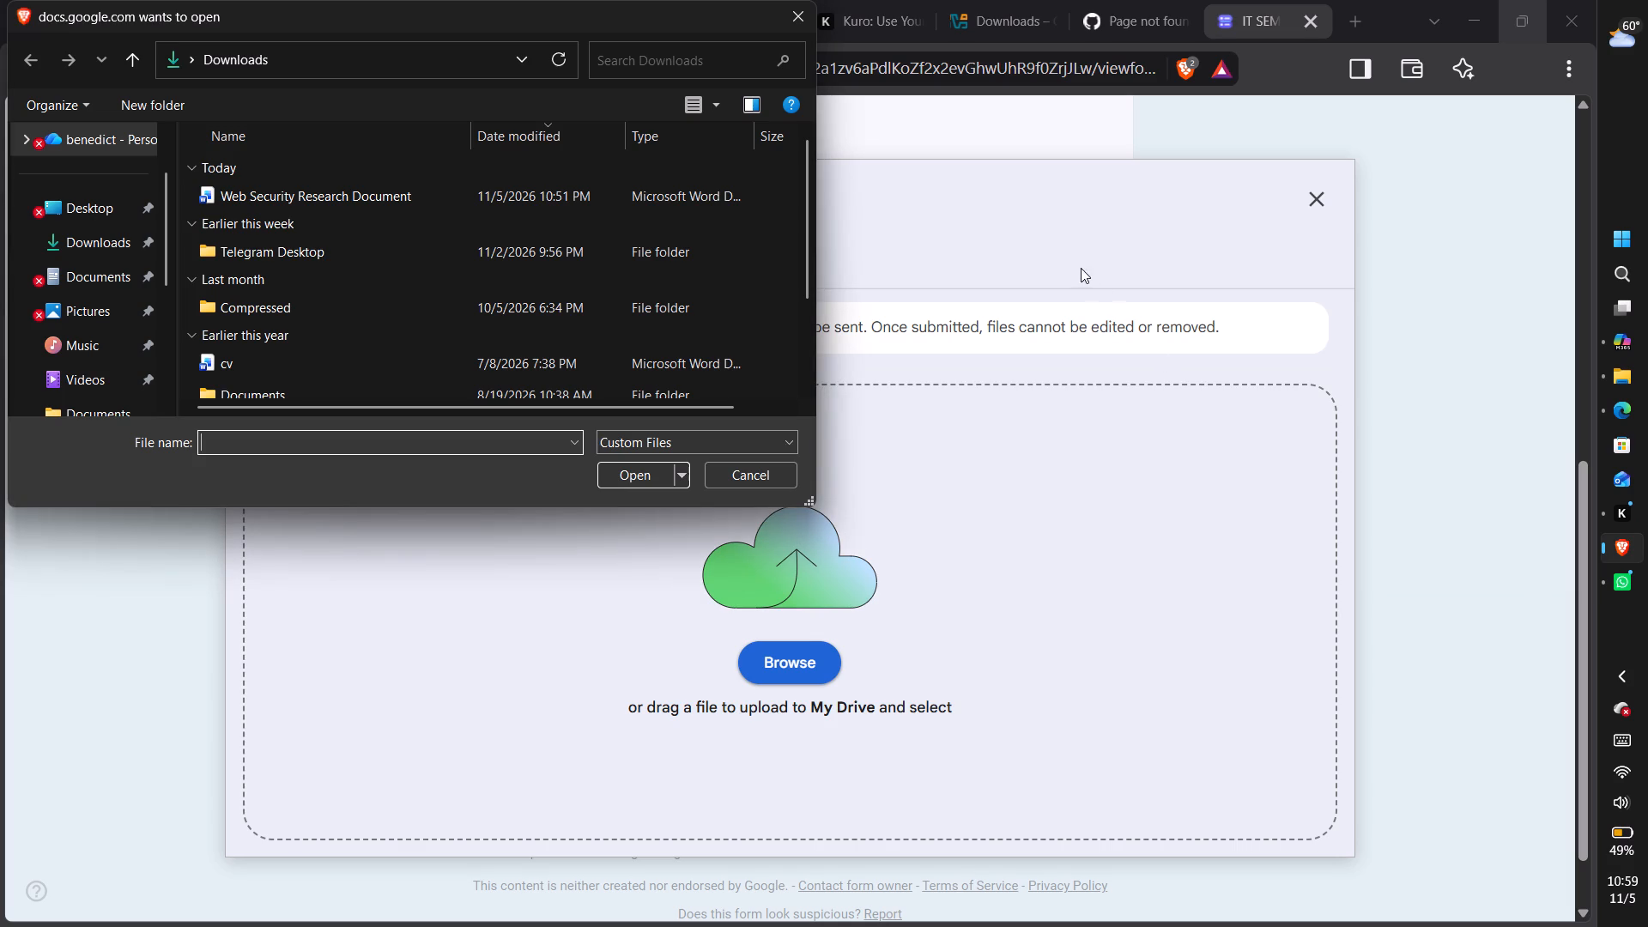
# Look through the recent files in Home for the document to upload, and dismiss the file browser.
pyautogui.scroll(3, 24, 122)
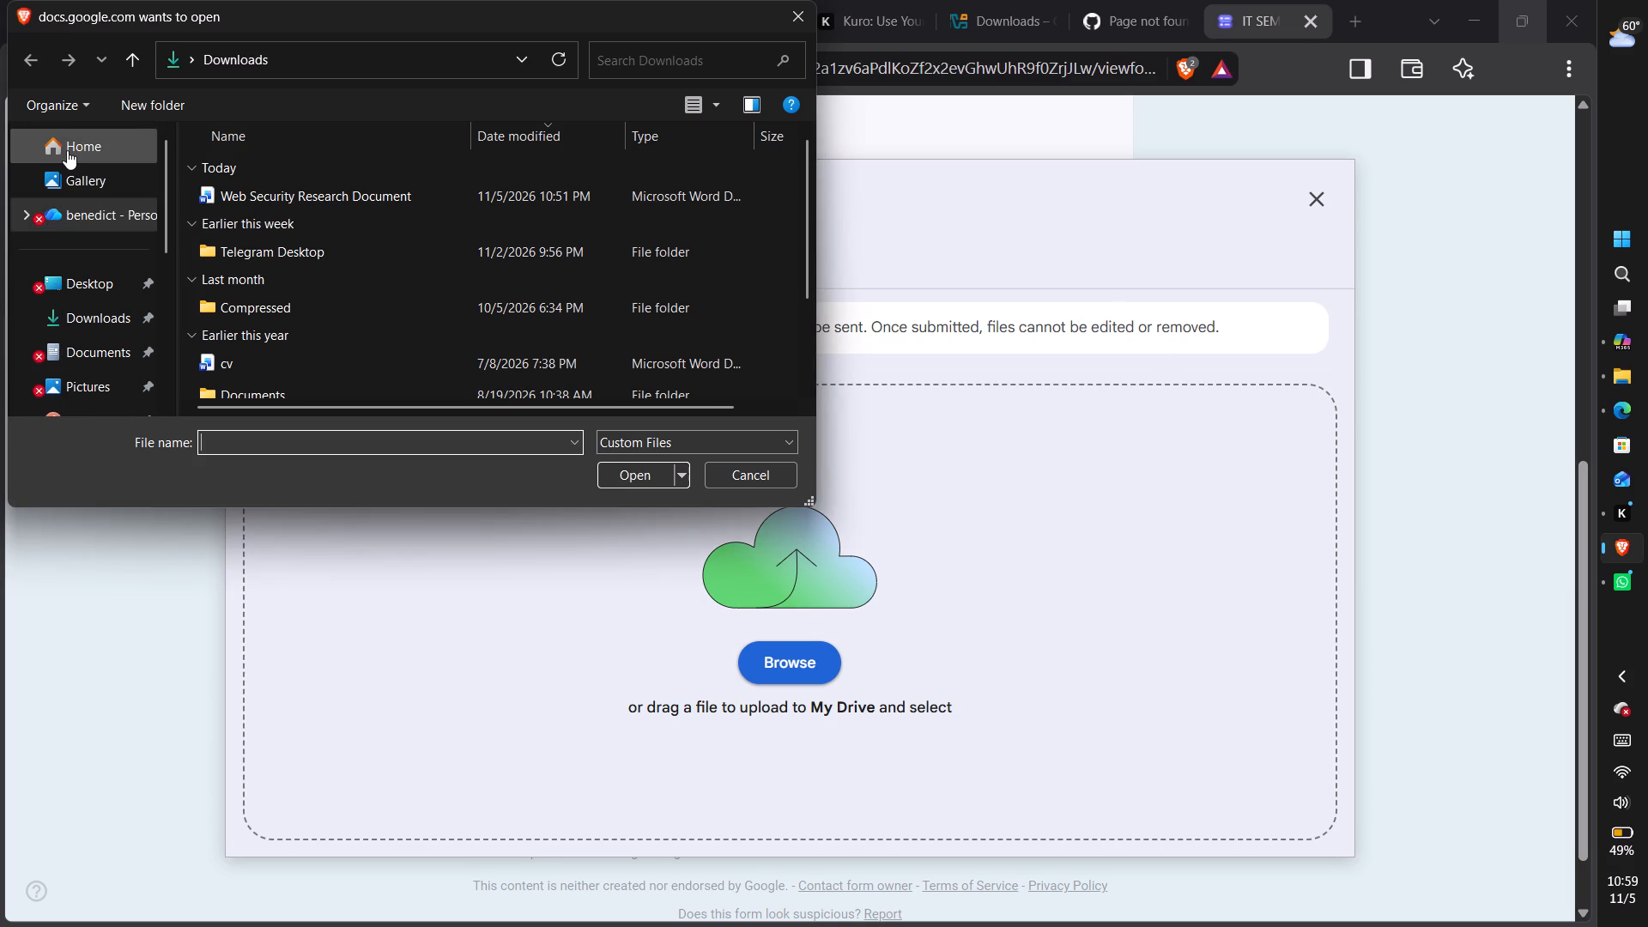
pyautogui.click(68, 152)
pyautogui.scroll(-4, 327, 245)
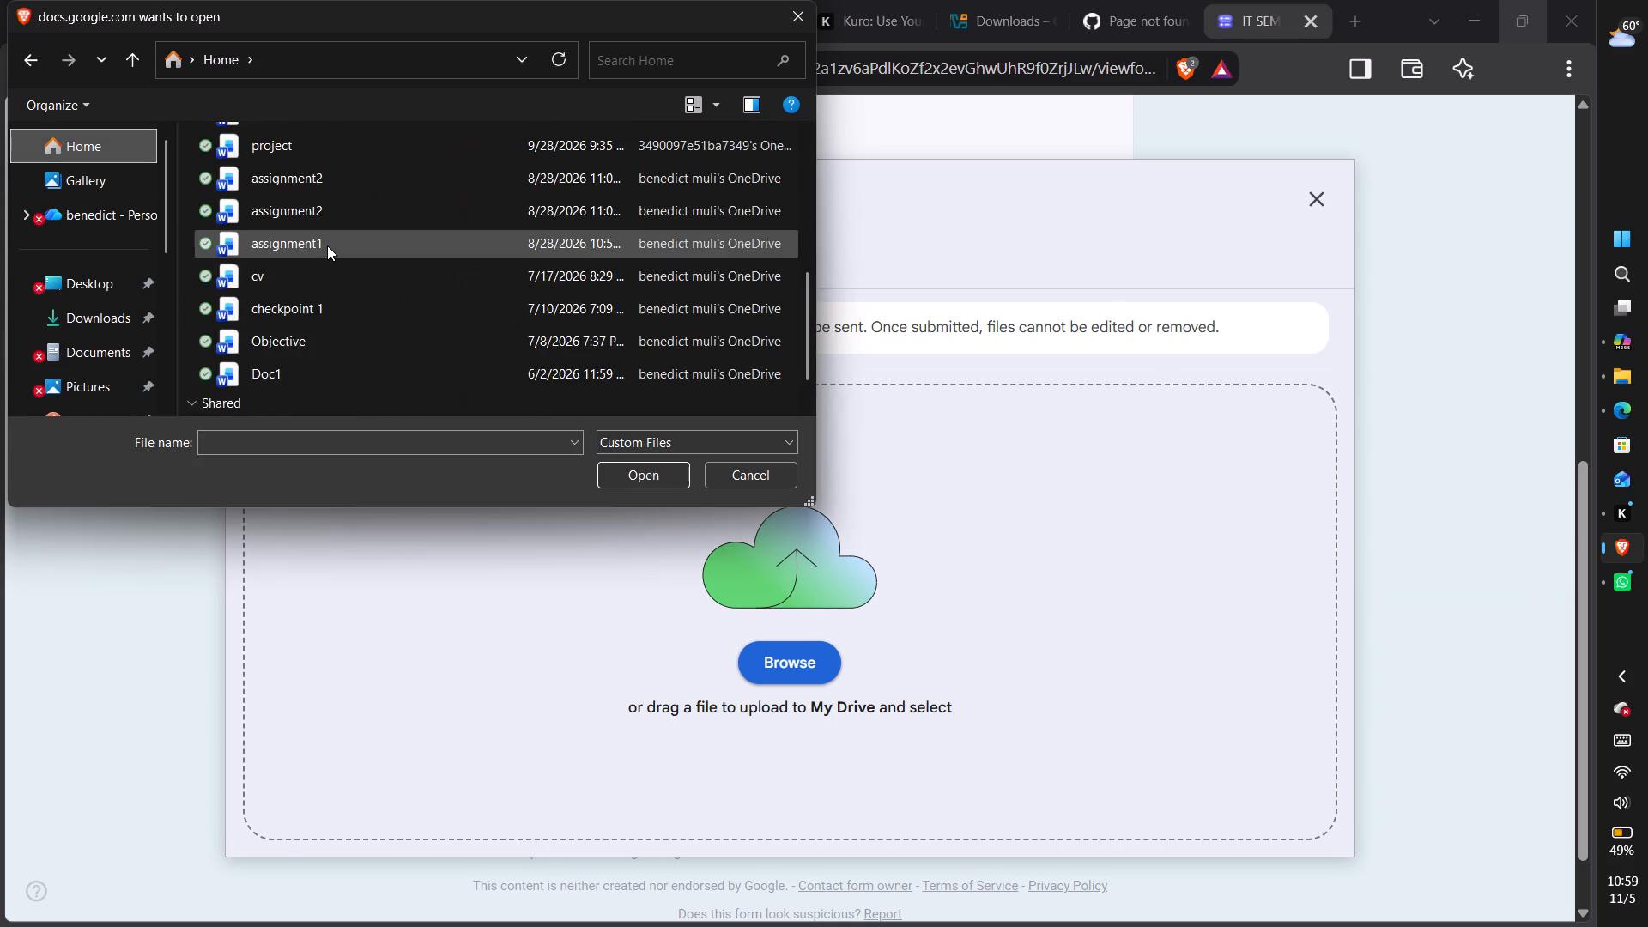
pyautogui.scroll(2, 327, 245)
pyautogui.scroll(-1, 327, 245)
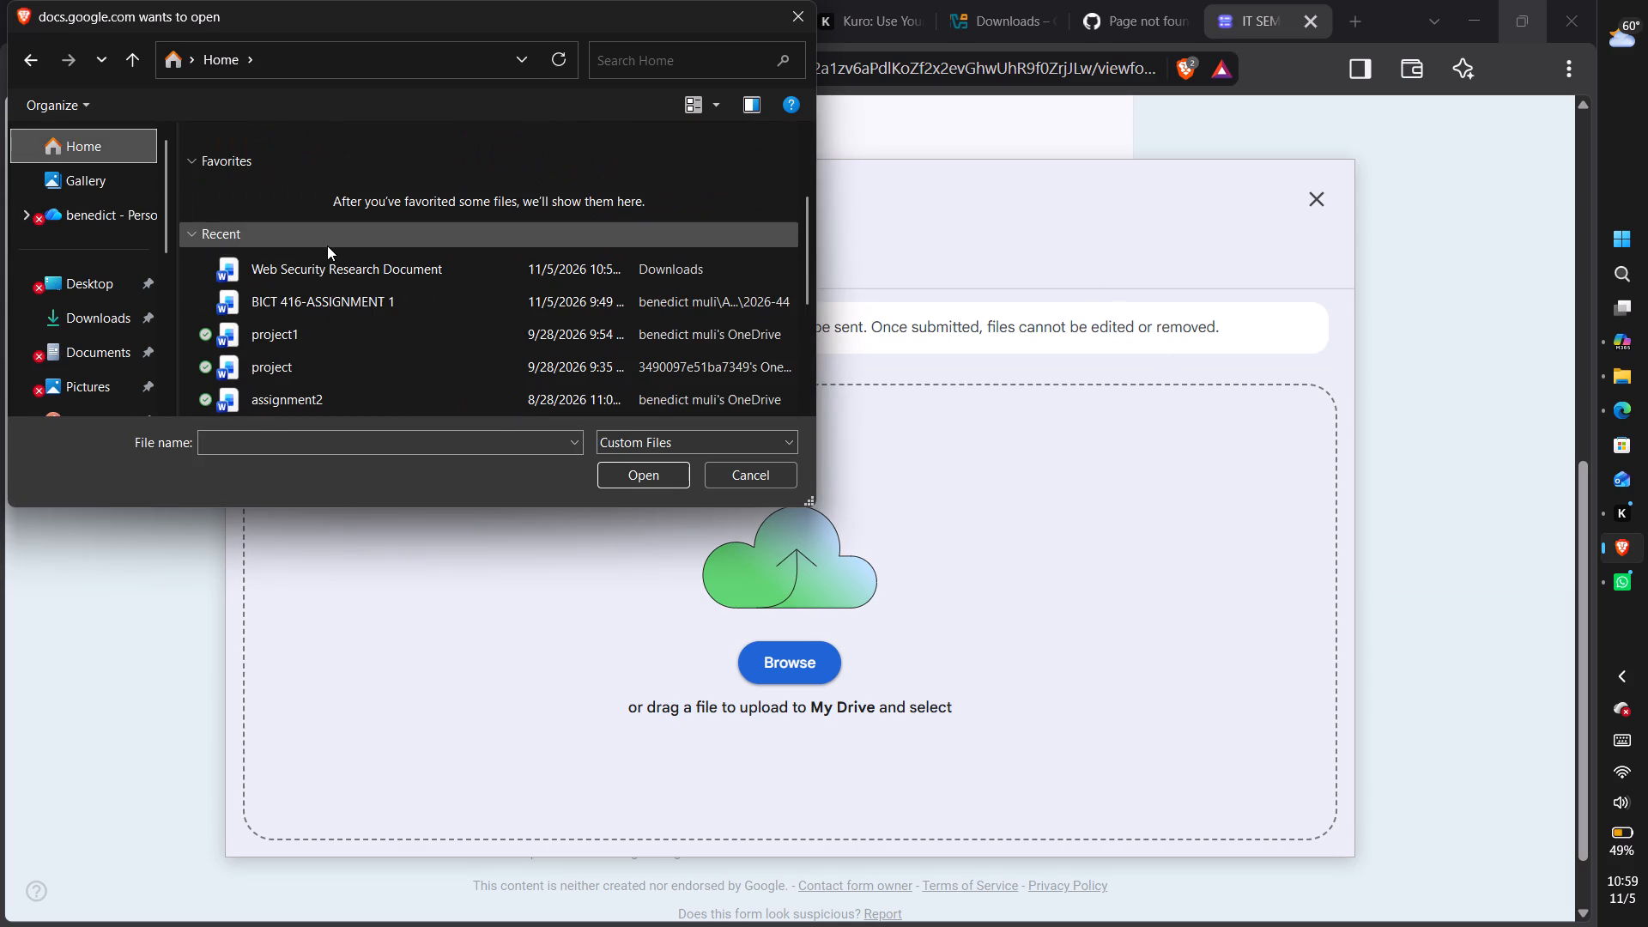
pyautogui.scroll(3, 311, 251)
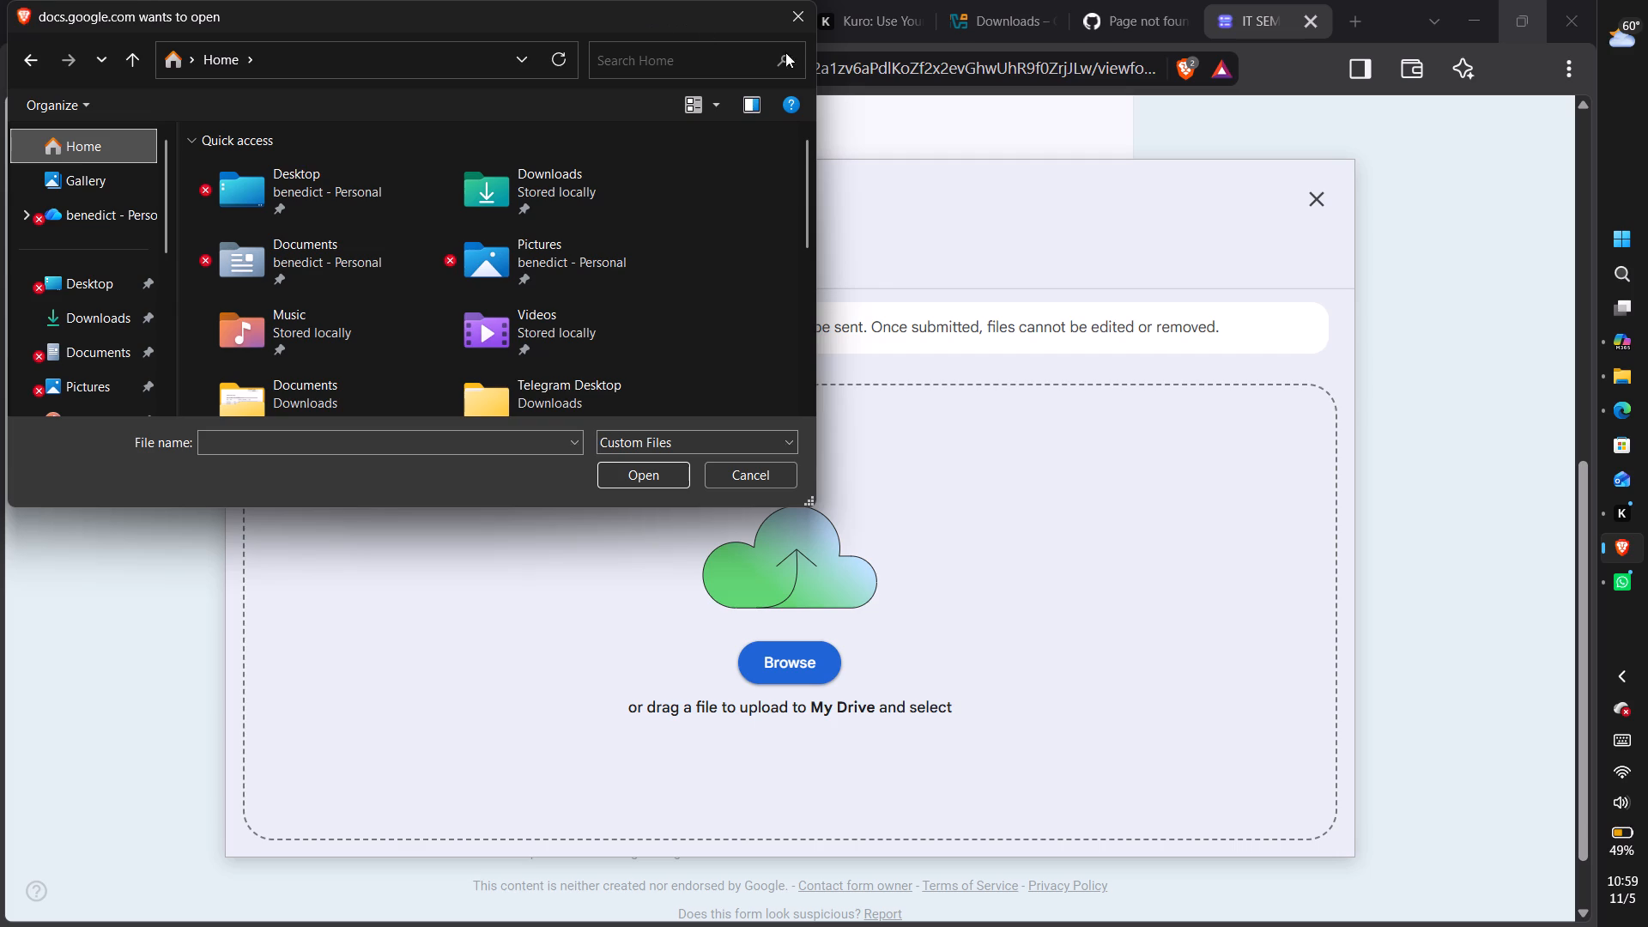
pyautogui.click(794, 13)
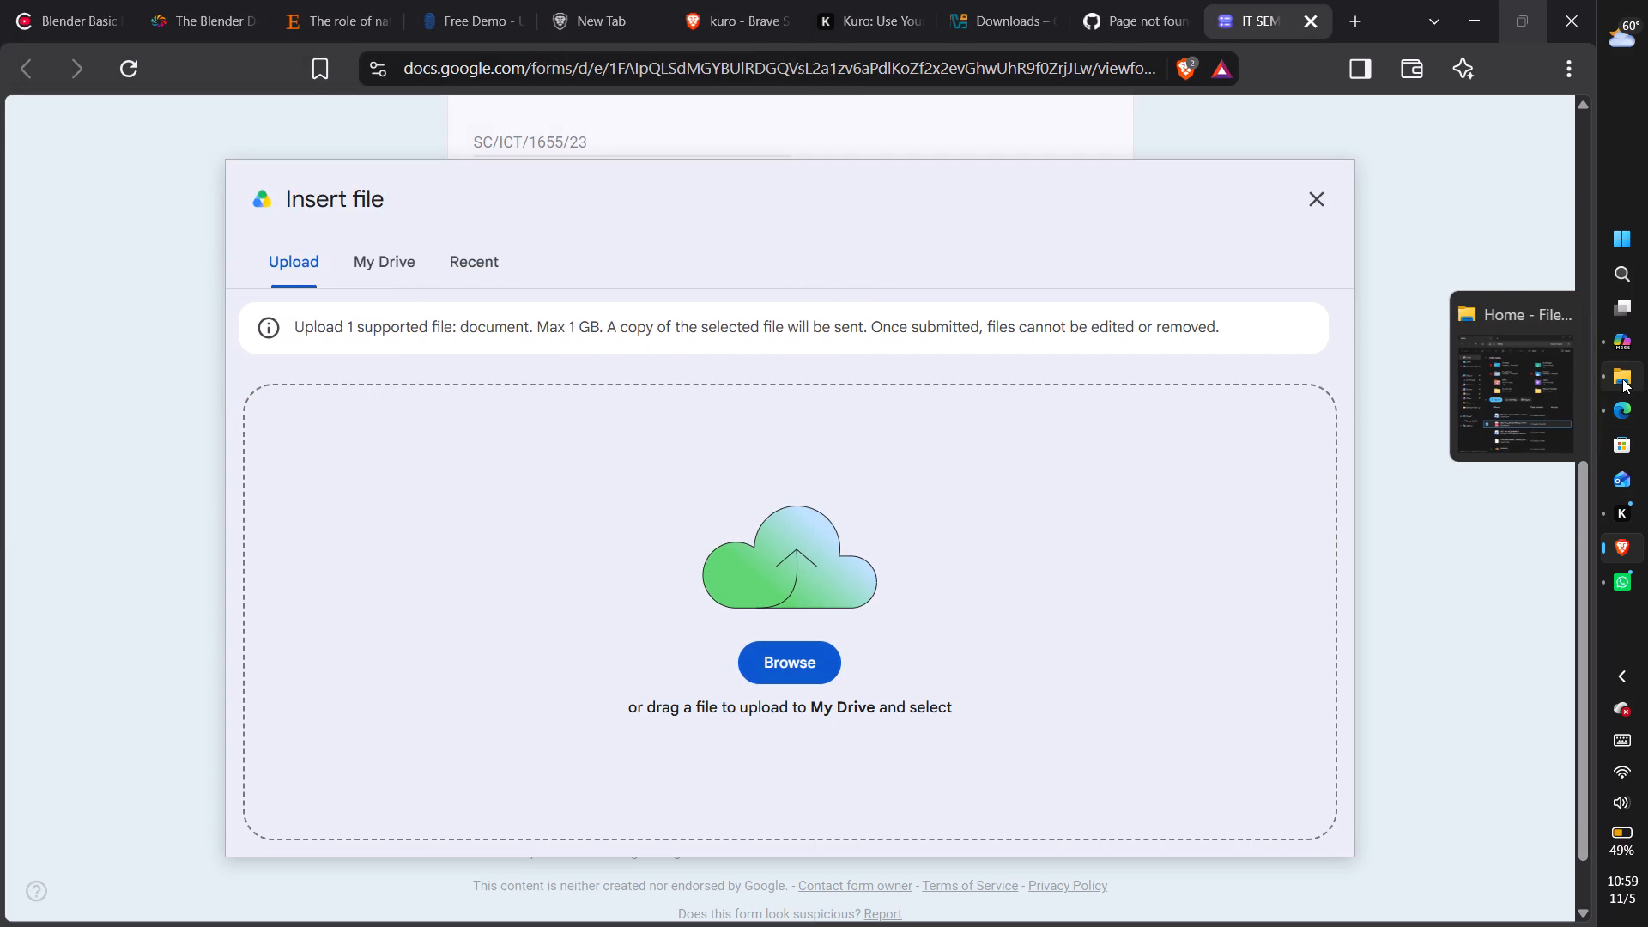
# Close the open File Explorer window.
pyautogui.click(1573, 309)
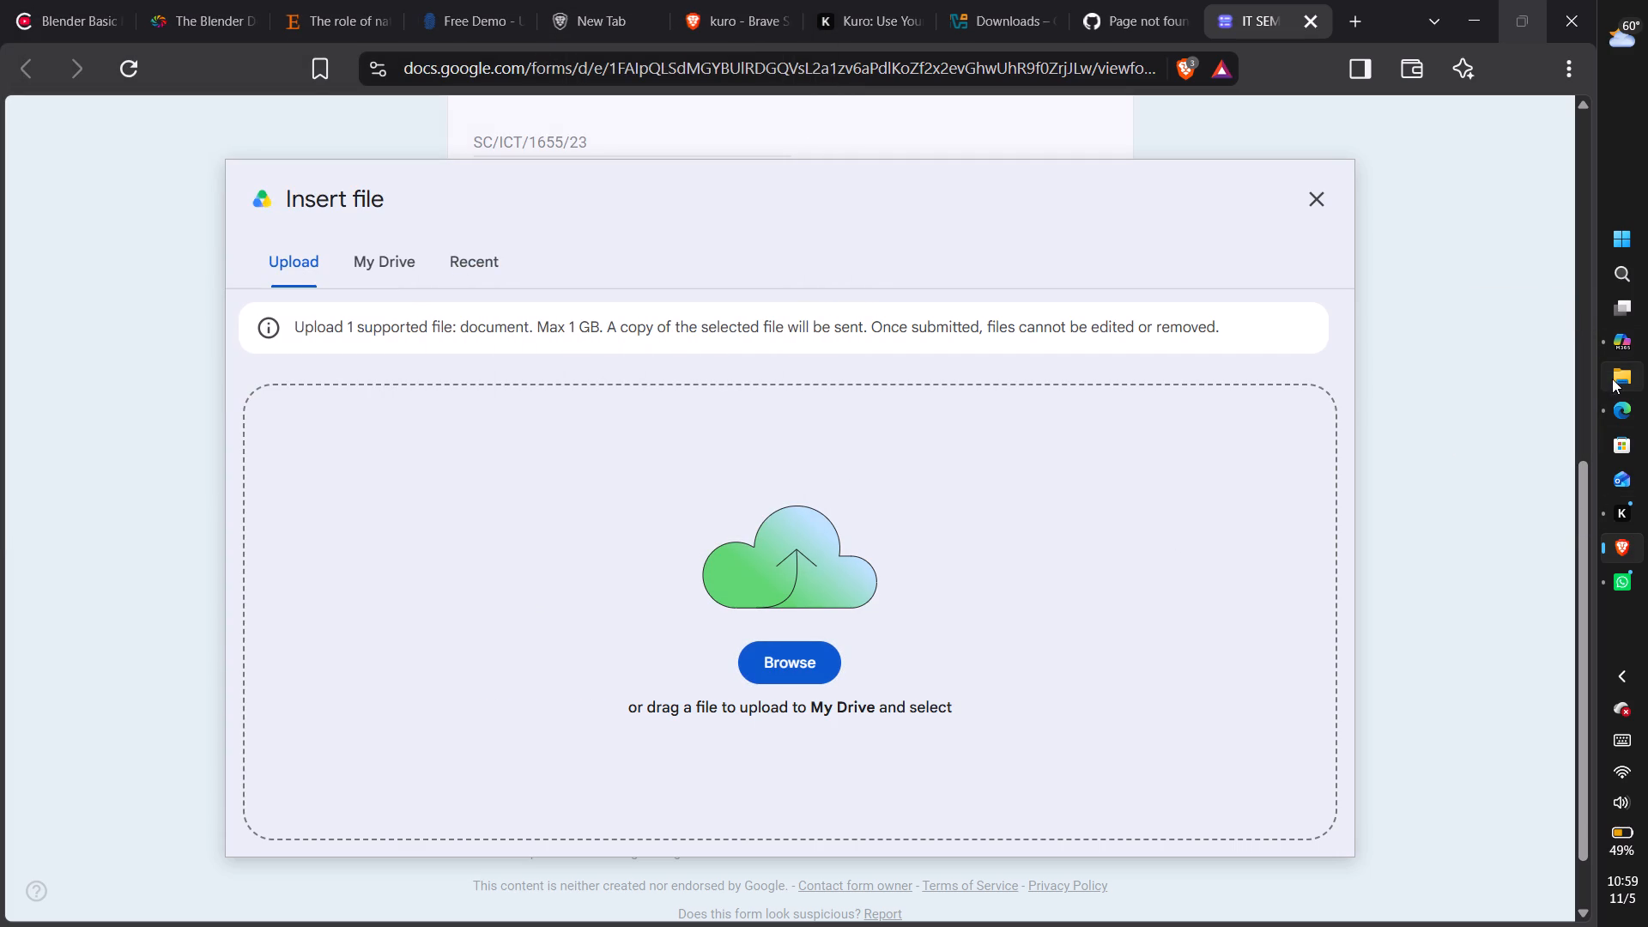
# Browse local files for the upload and look through the quick access folders and recent files in Home.
pyautogui.click(820, 657)
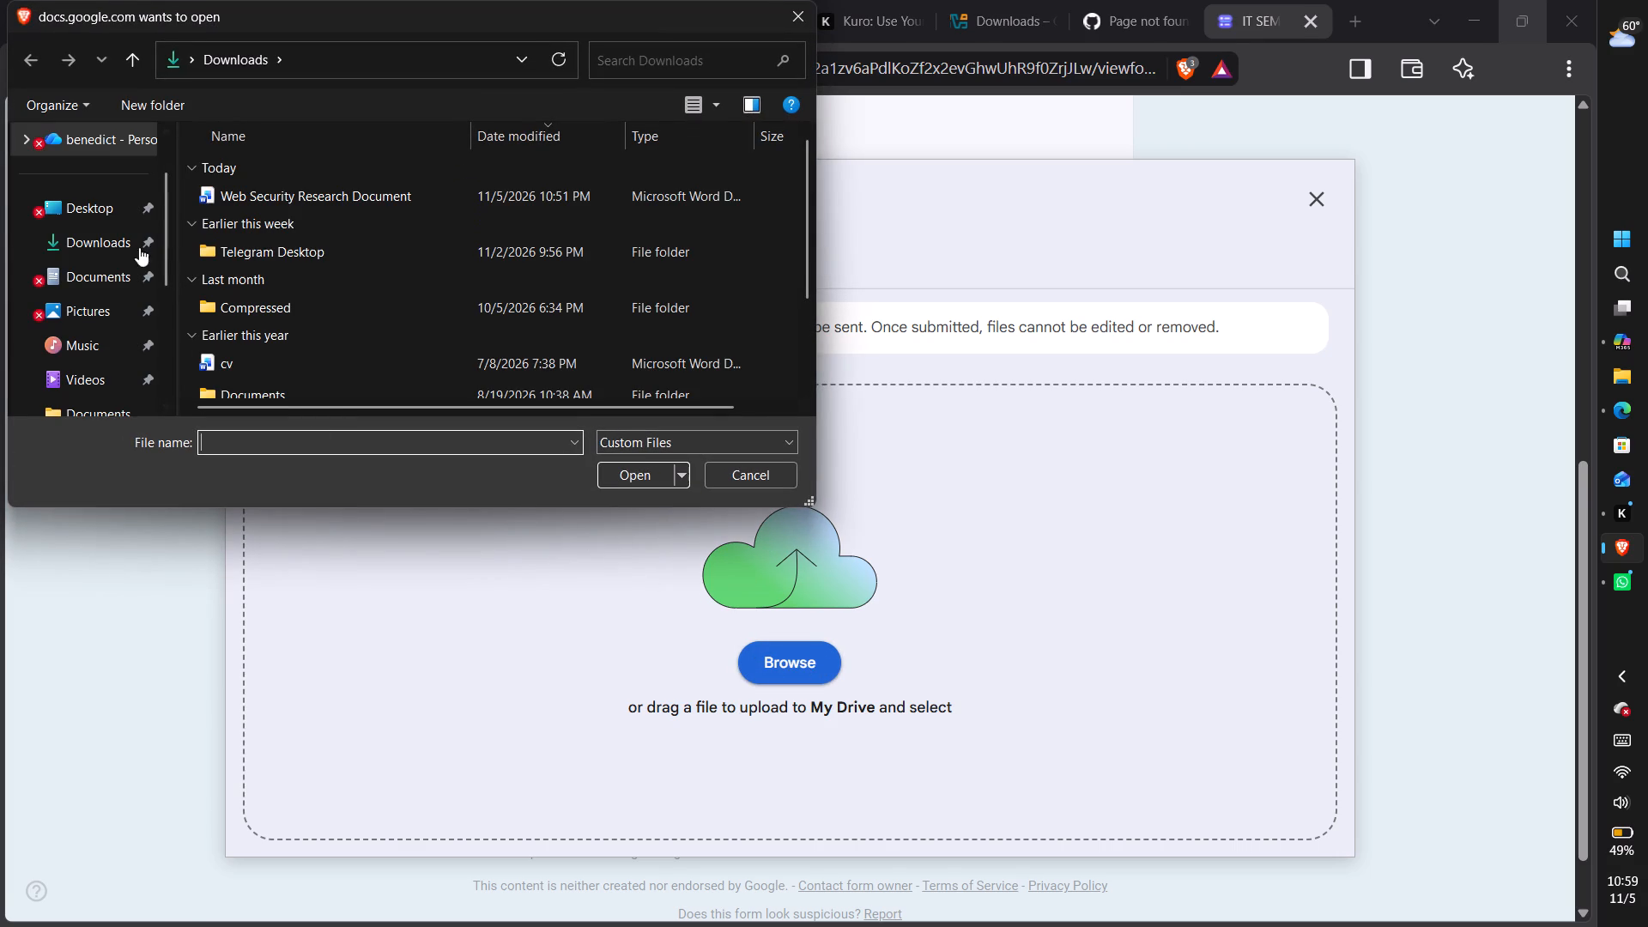
pyautogui.scroll(4, 94, 188)
pyautogui.click(109, 156)
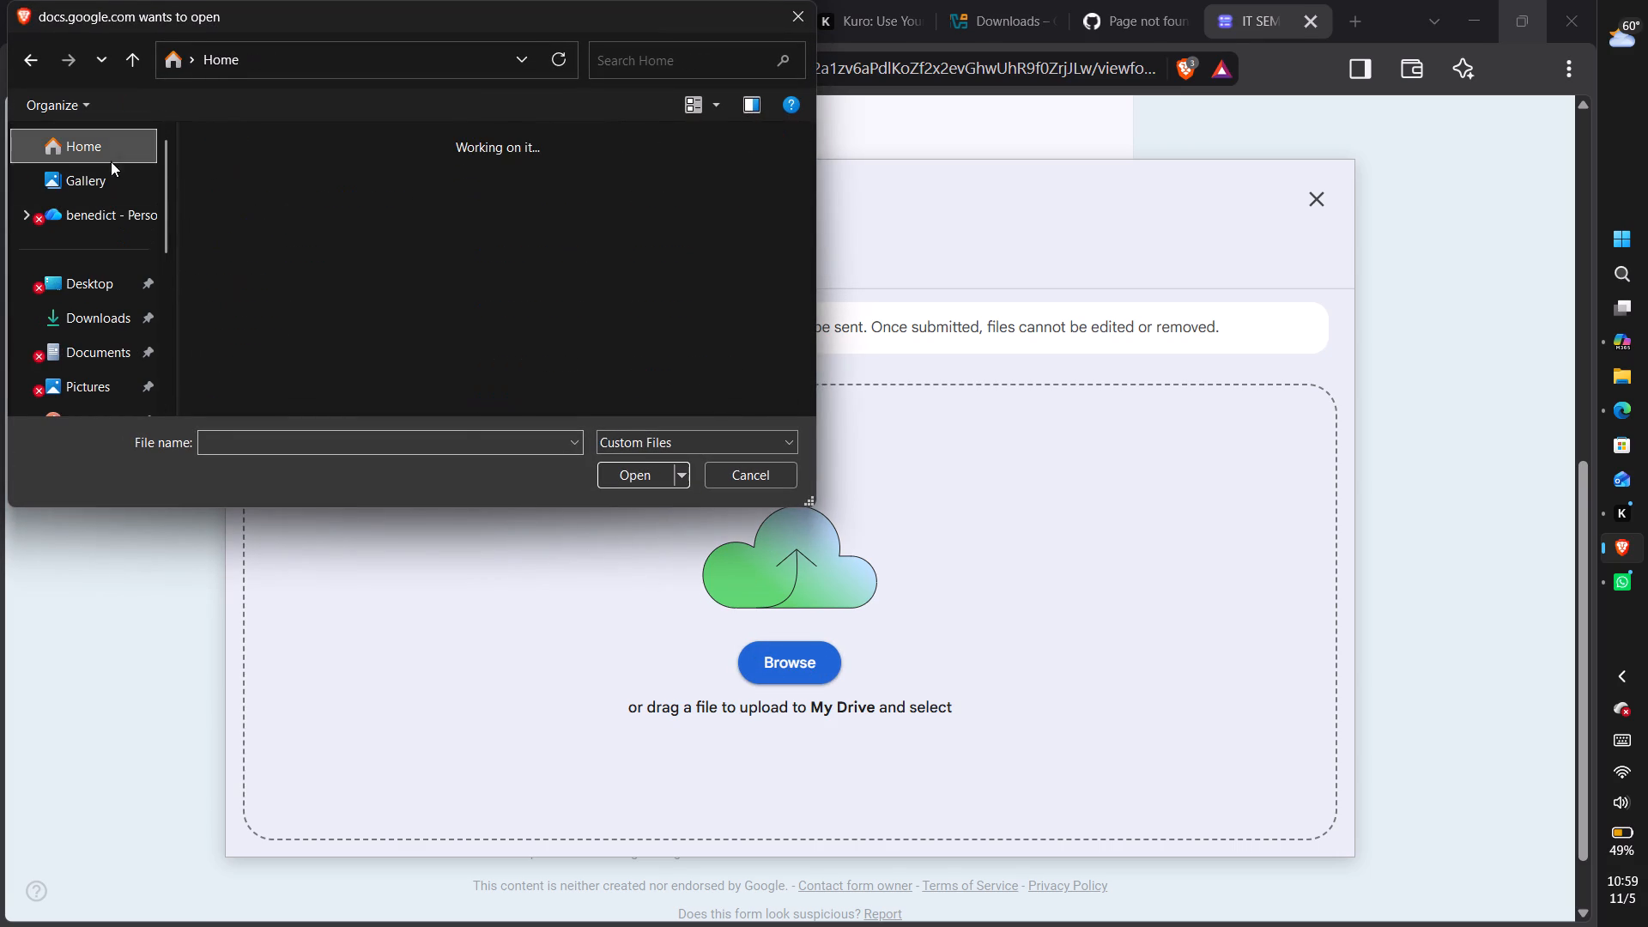
pyautogui.scroll(-3, 312, 238)
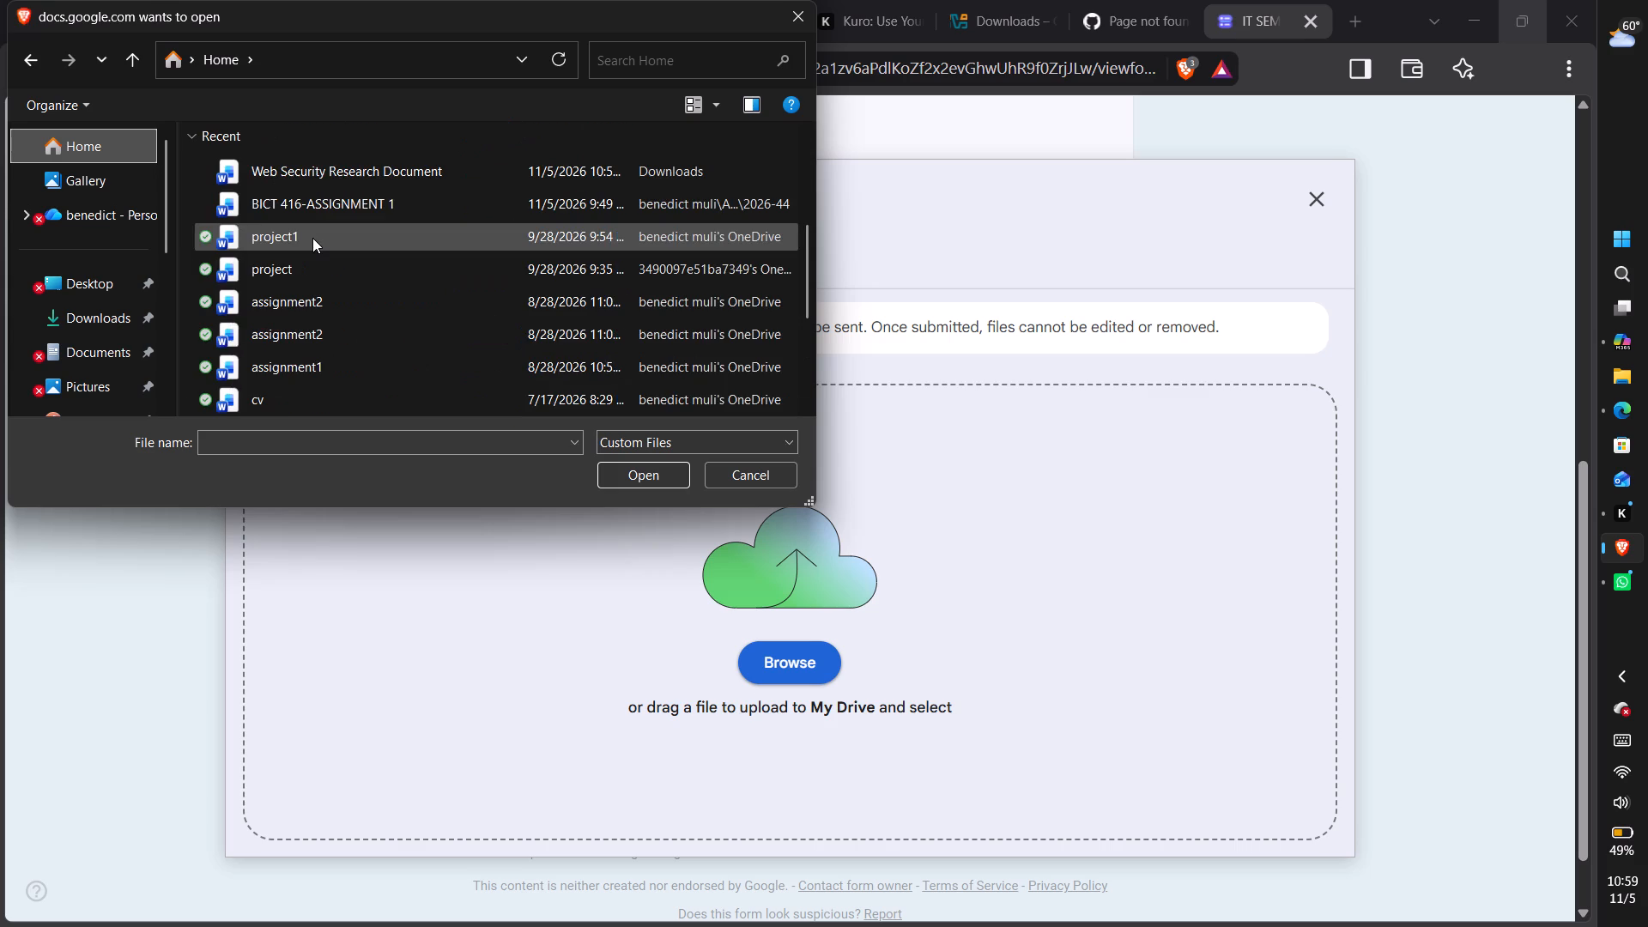
pyautogui.scroll(1, 312, 238)
pyautogui.scroll(-1, 312, 238)
pyautogui.scroll(1, 312, 238)
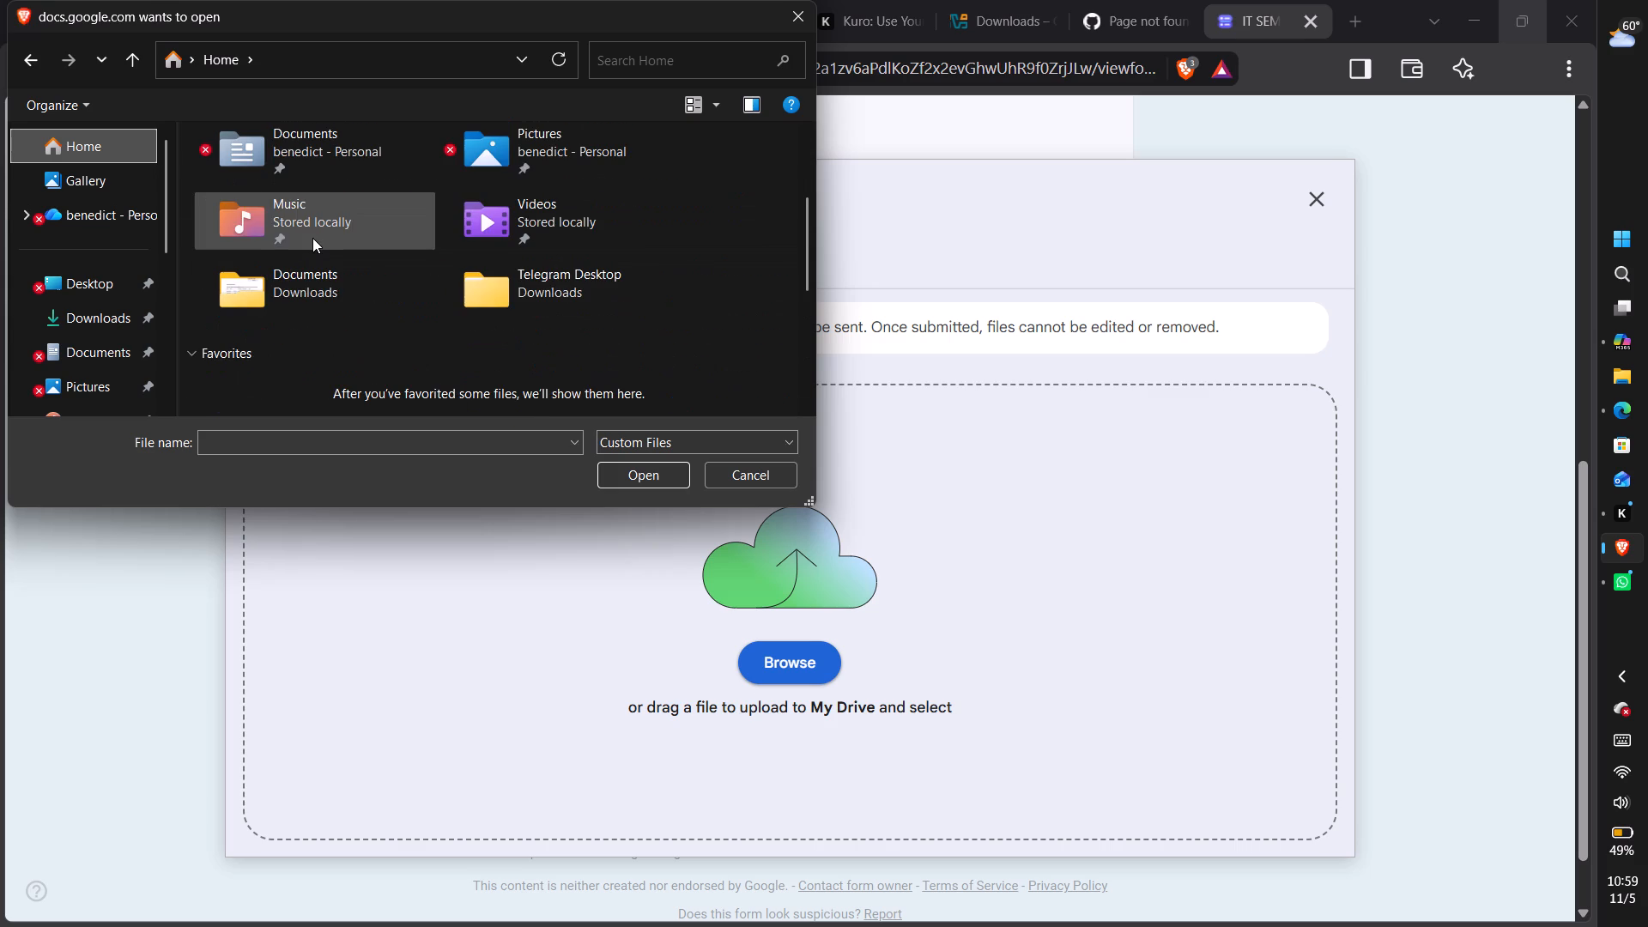
pyautogui.scroll(2, 277, 263)
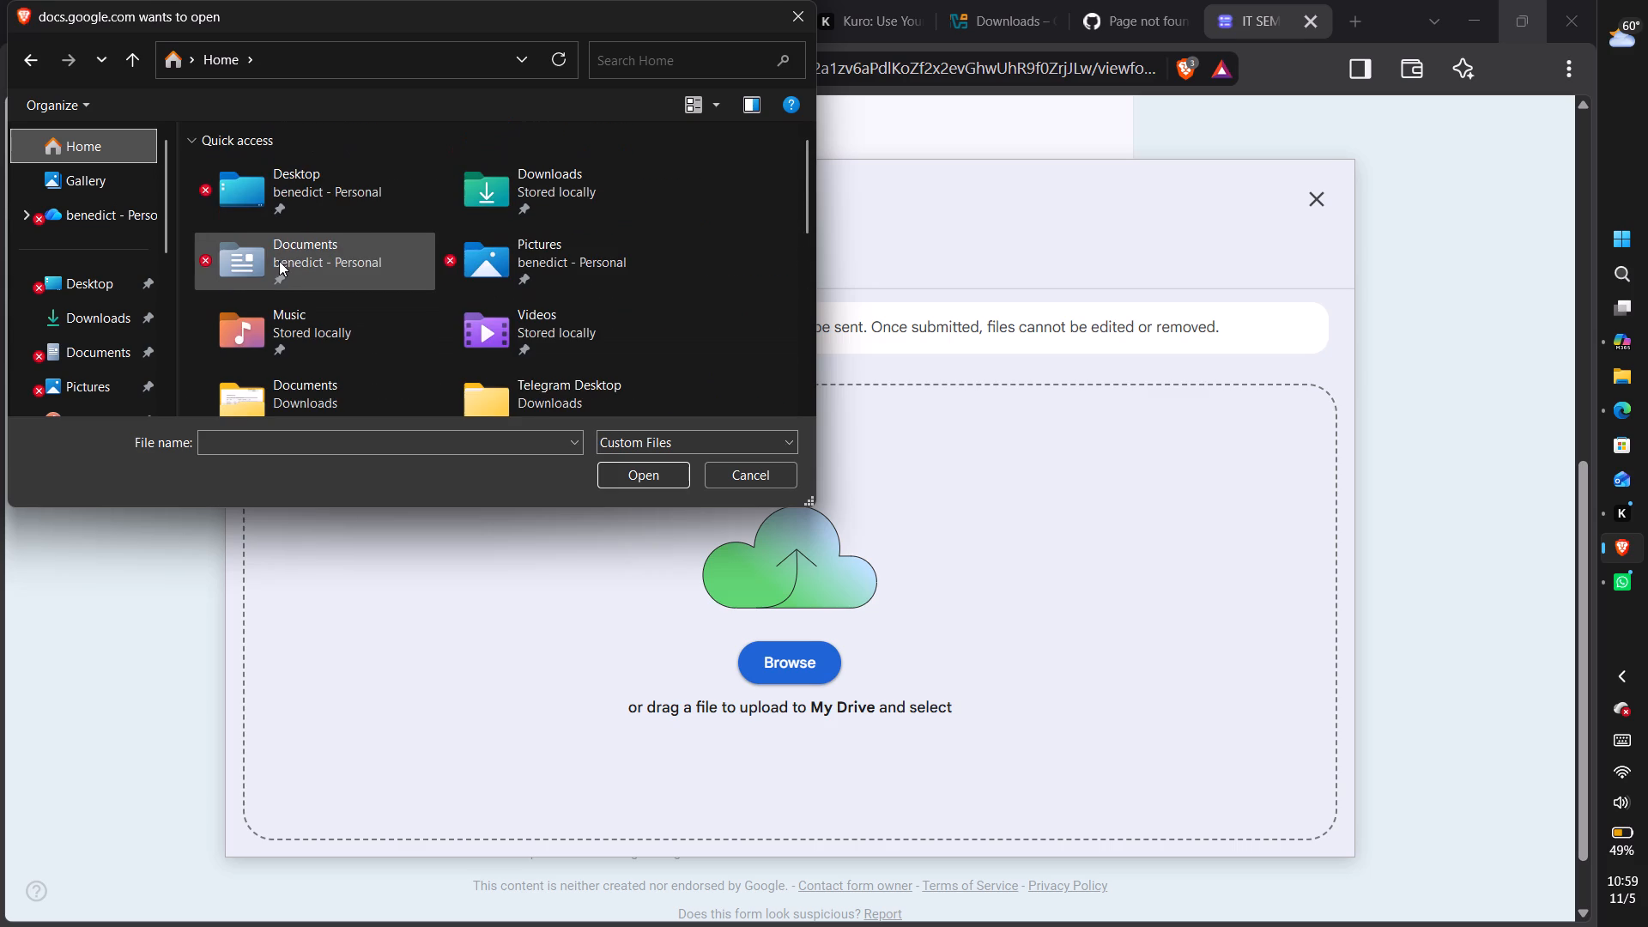
# Check the Desktop folder for the document to upload, and return to Home.
pyautogui.click(305, 199)
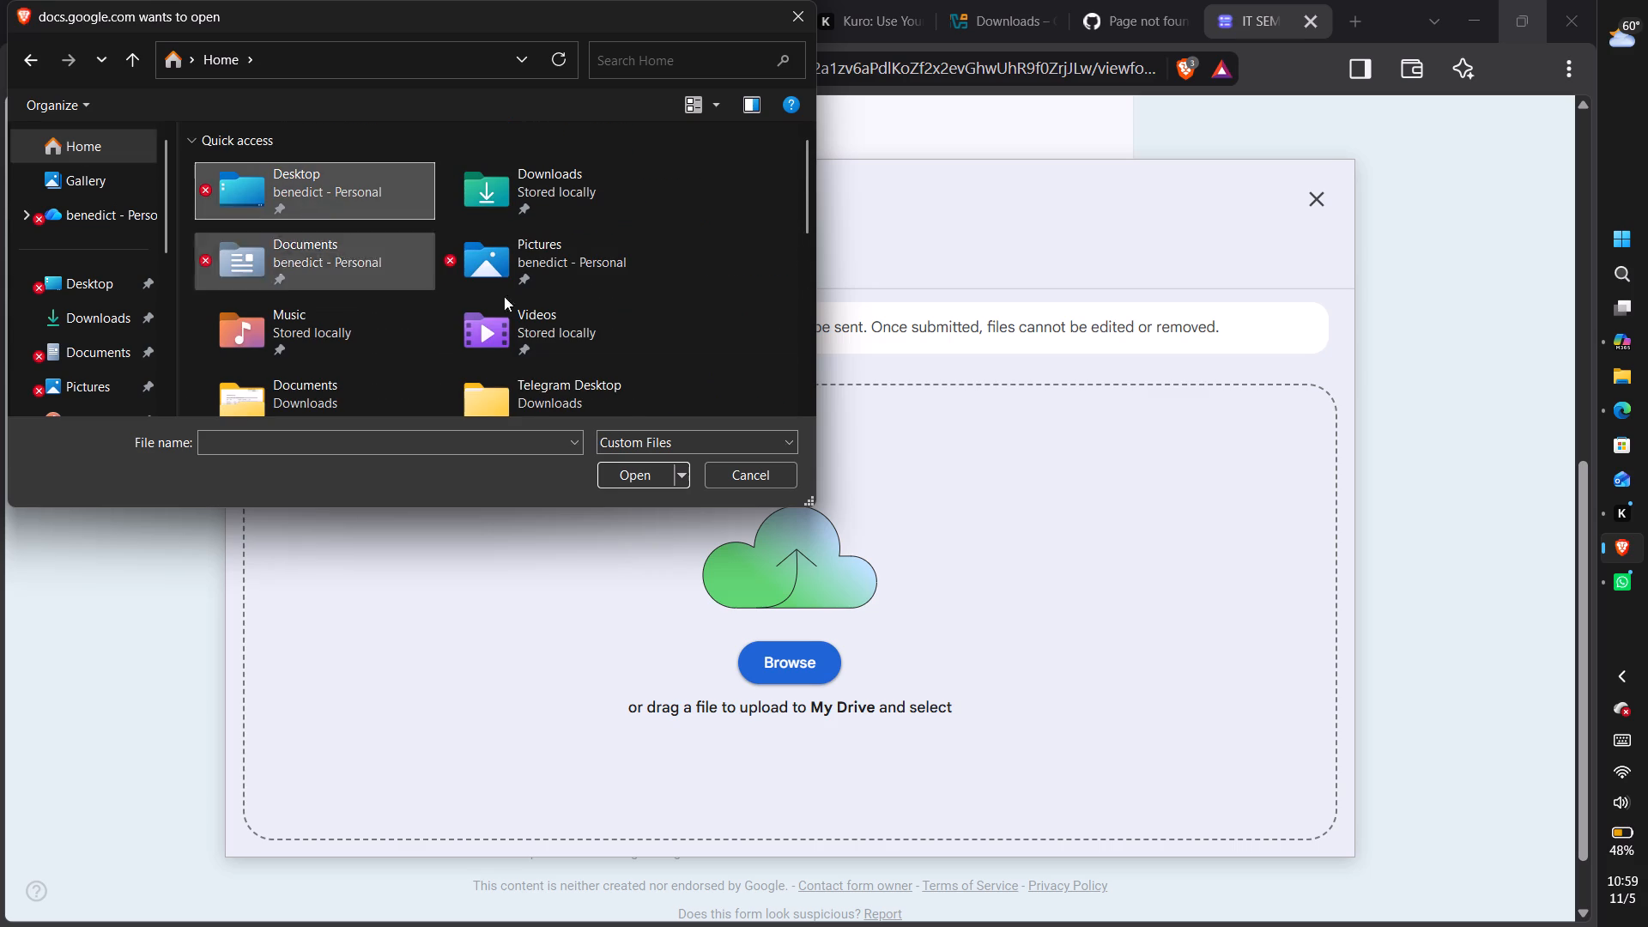
pyautogui.scroll(-1, 439, 309)
pyautogui.scroll(2, 360, 245)
pyautogui.doubleClick(349, 185)
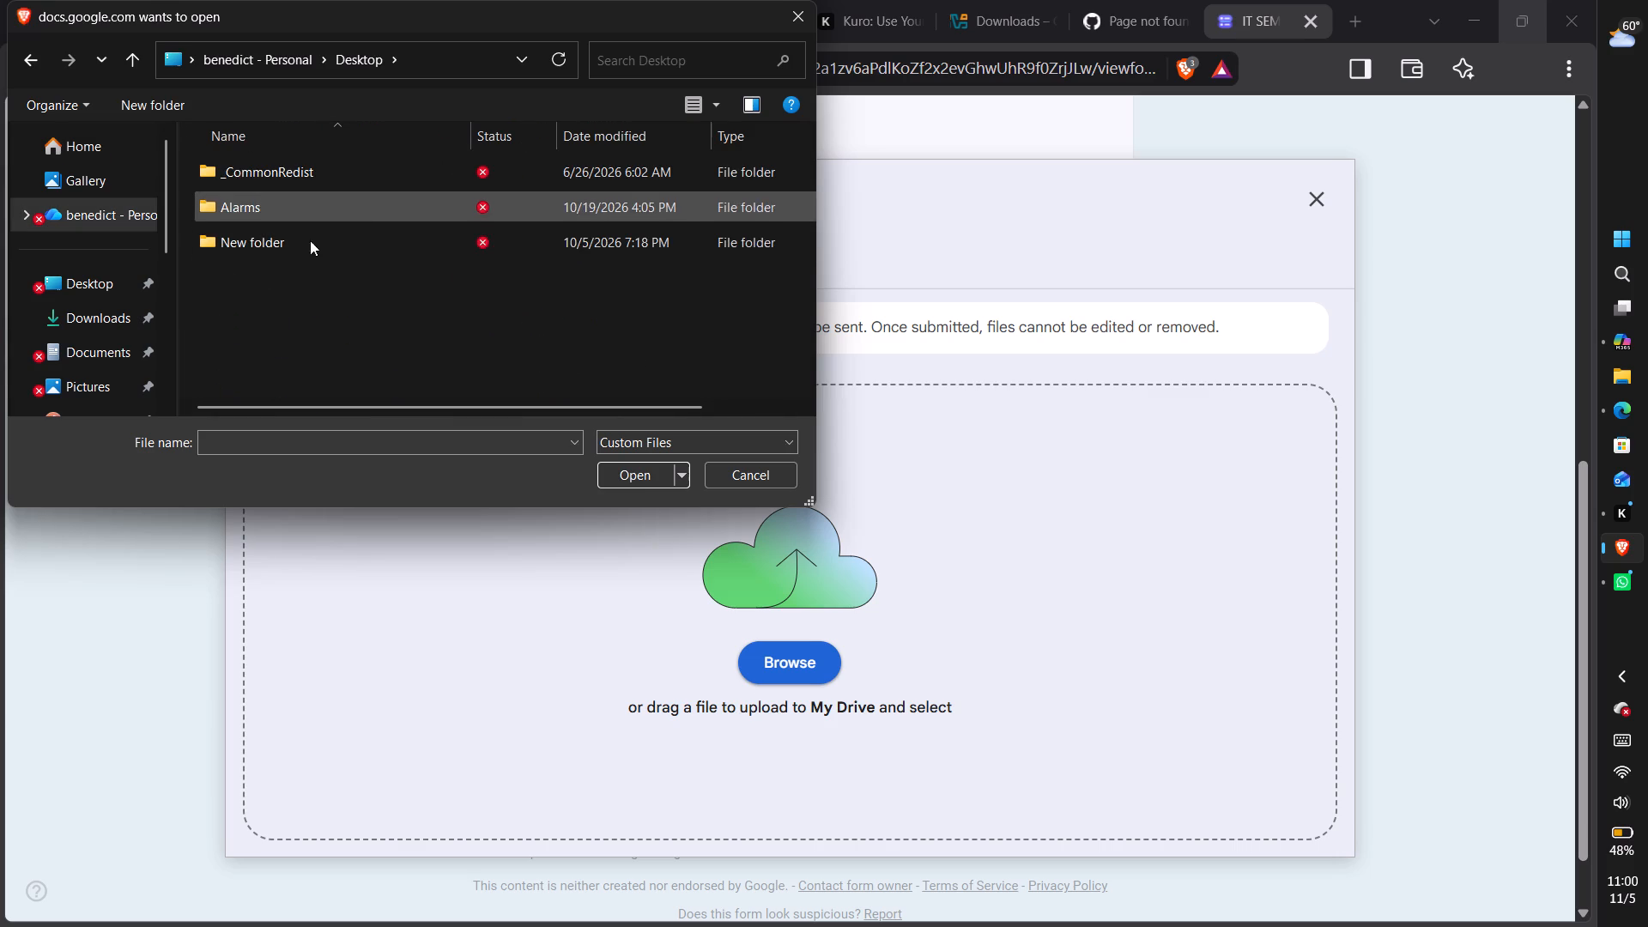
pyautogui.click(37, 66)
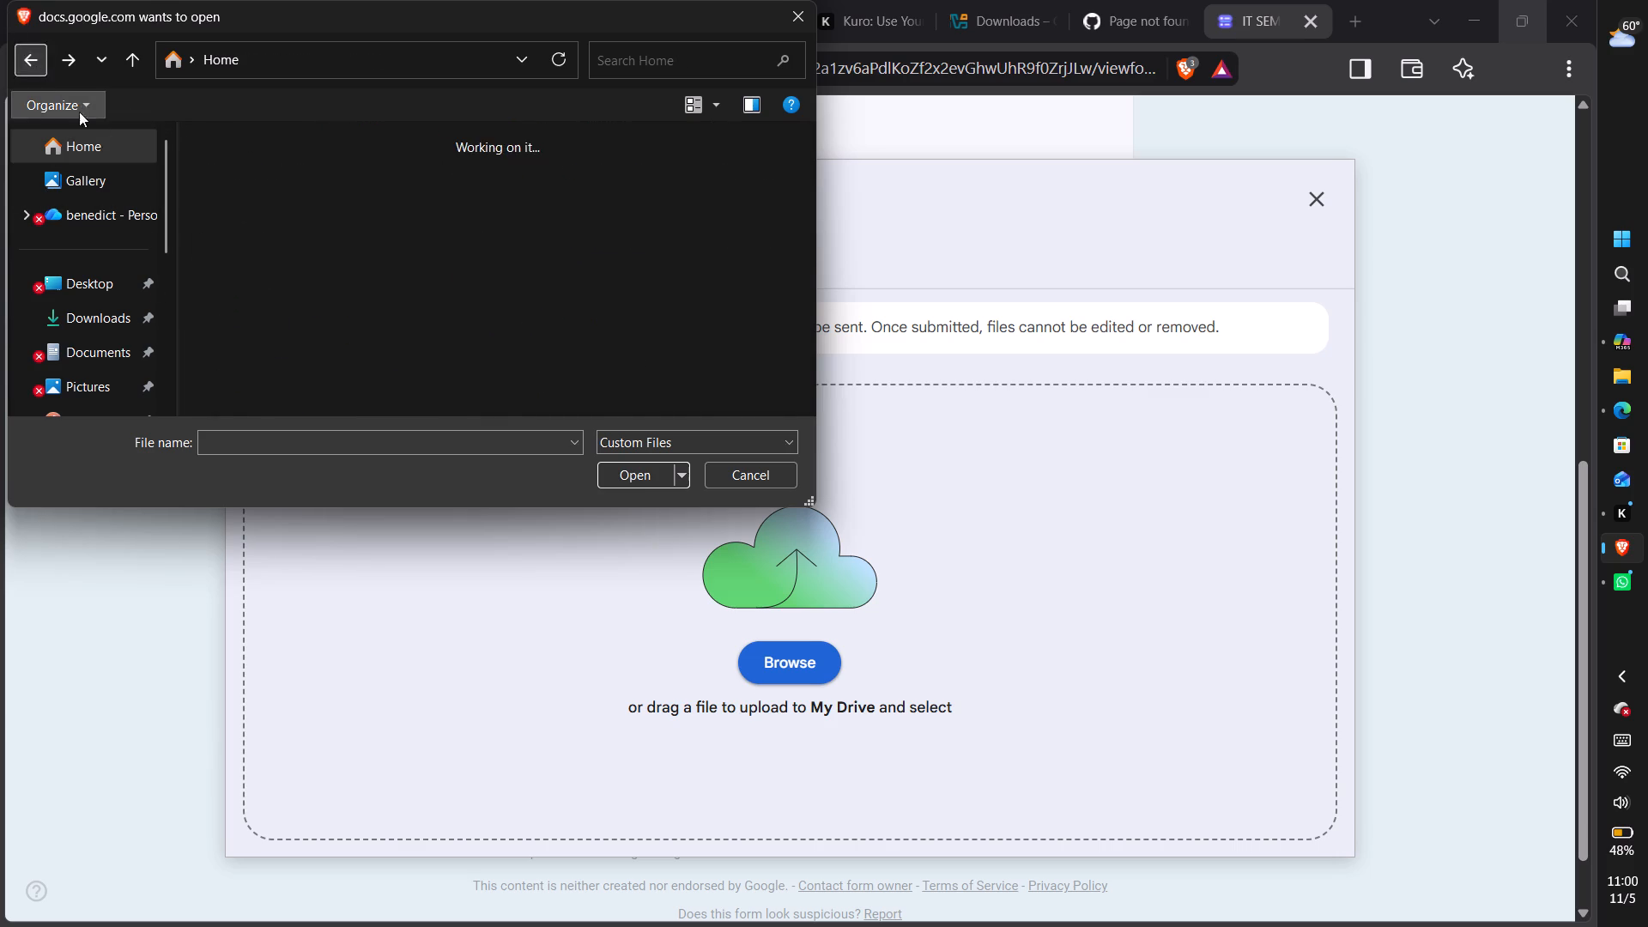
# Look for the document in Home's recent files, Downloads and Desktop, and dismiss the file browser.
pyautogui.scroll(-2, 316, 216)
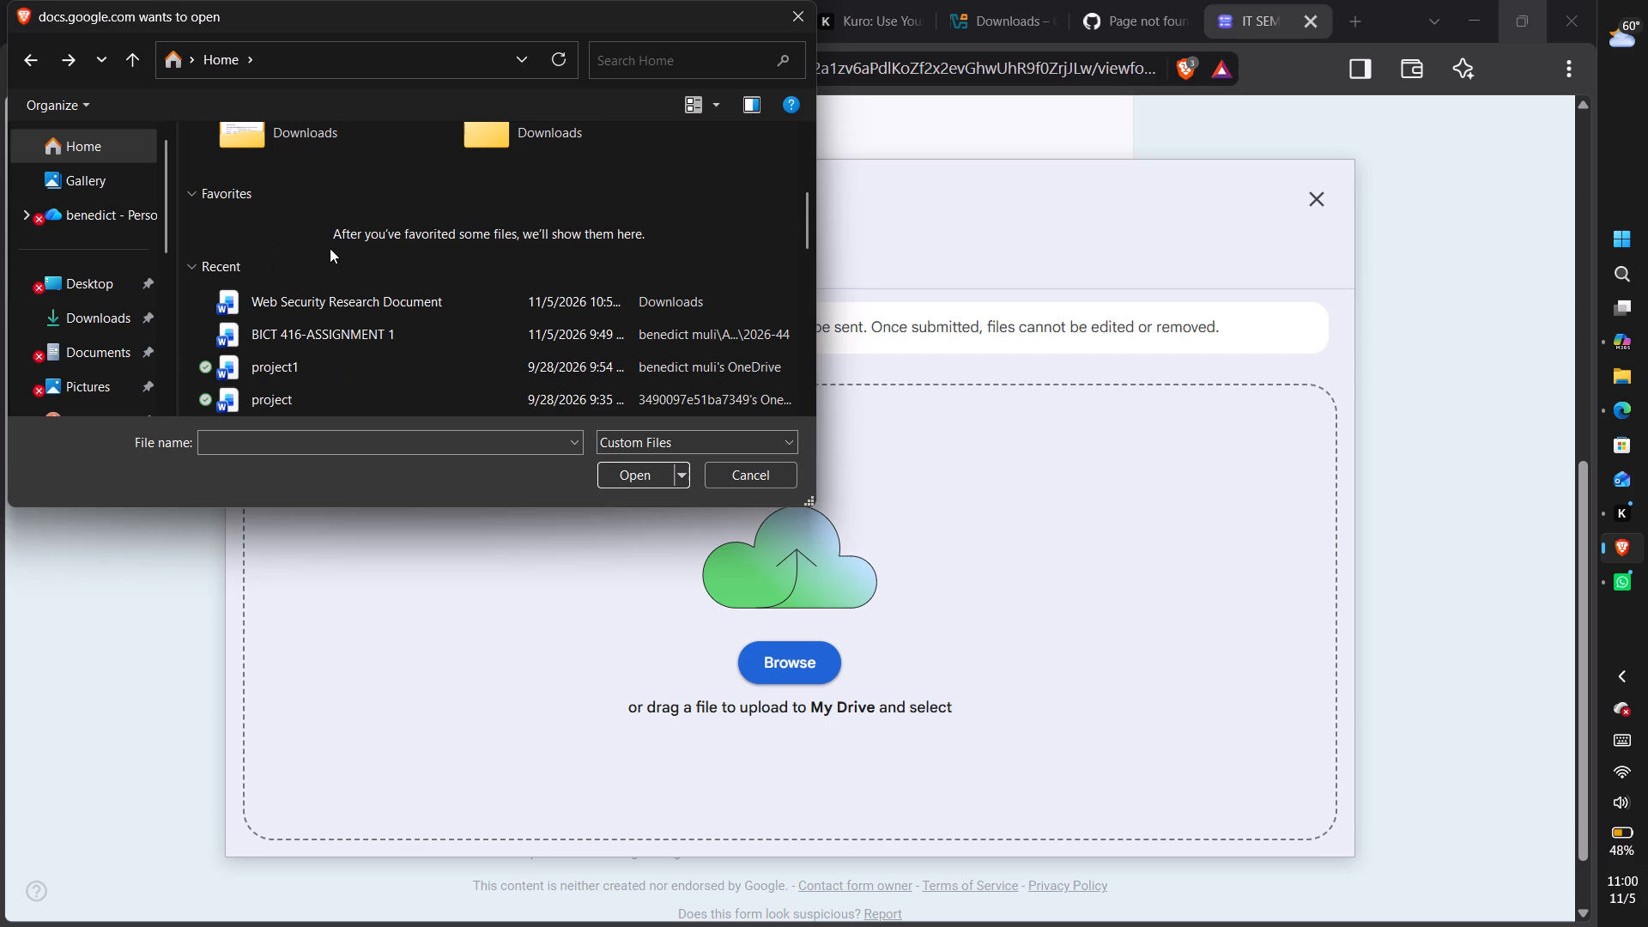
pyautogui.scroll(-7, 330, 248)
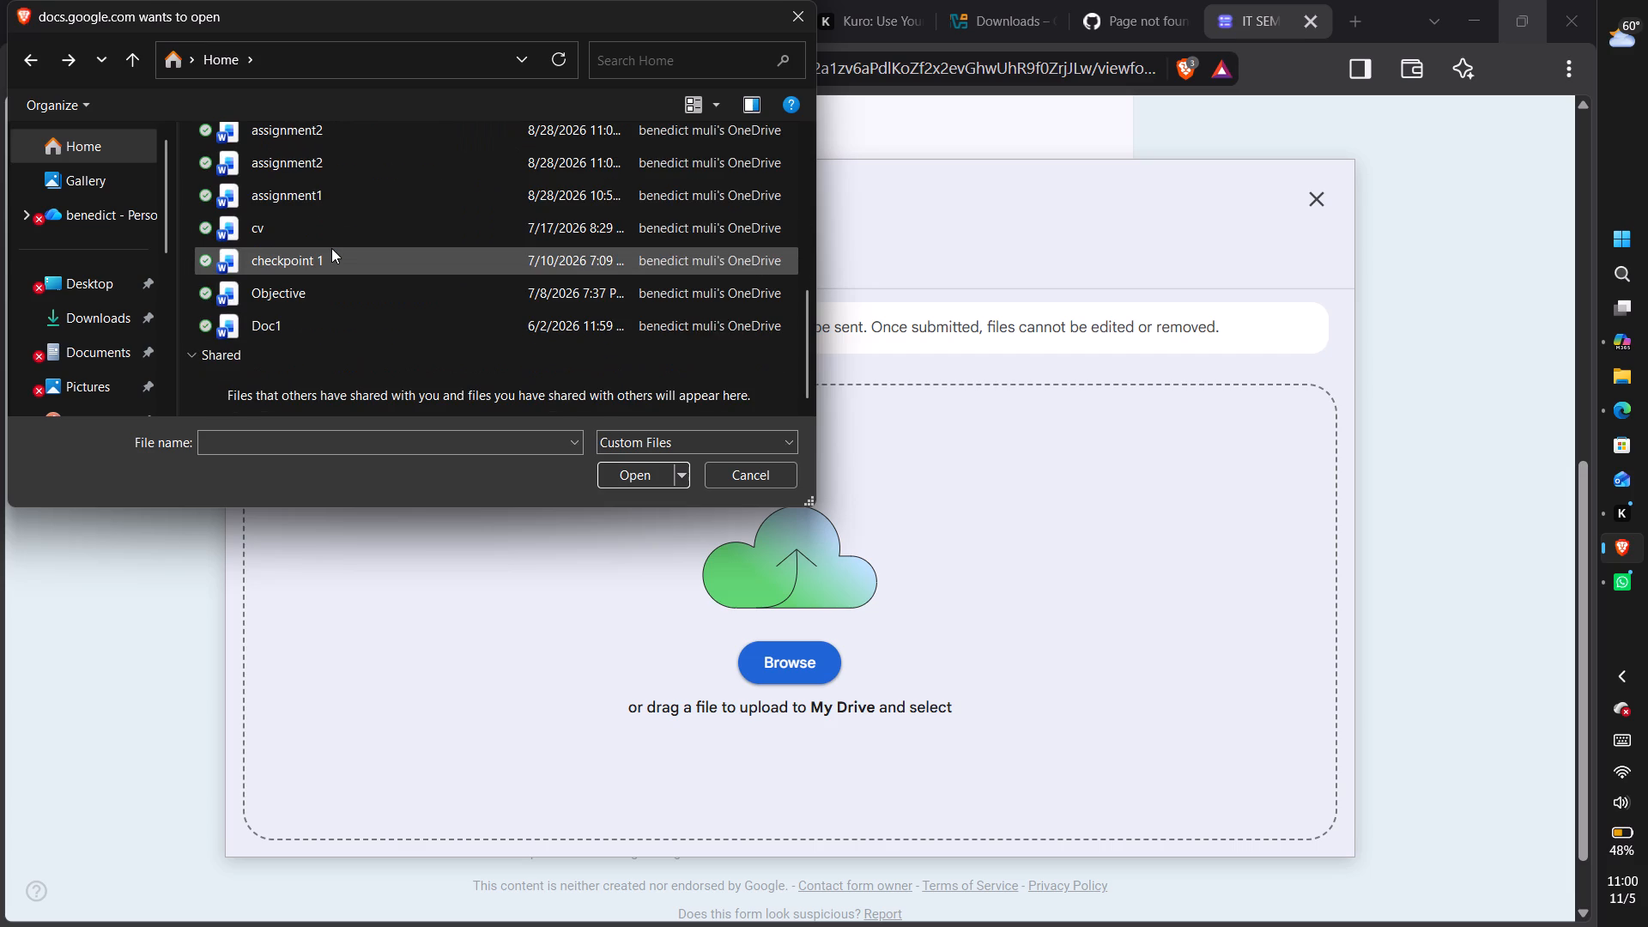
pyautogui.click(75, 324)
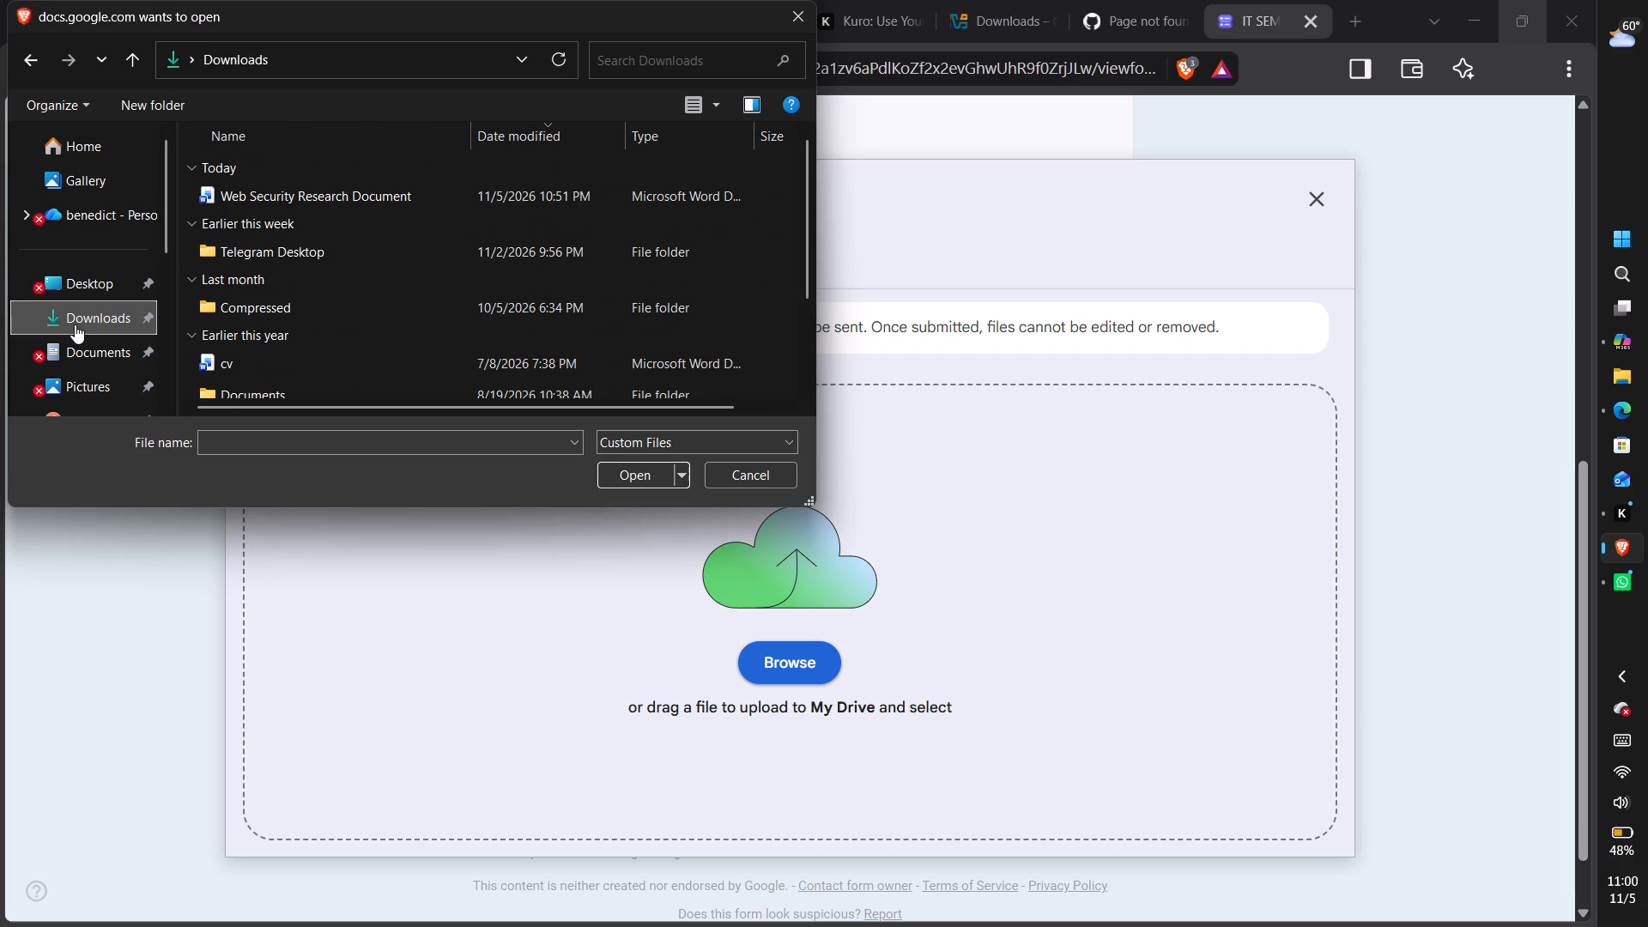
pyautogui.click(70, 282)
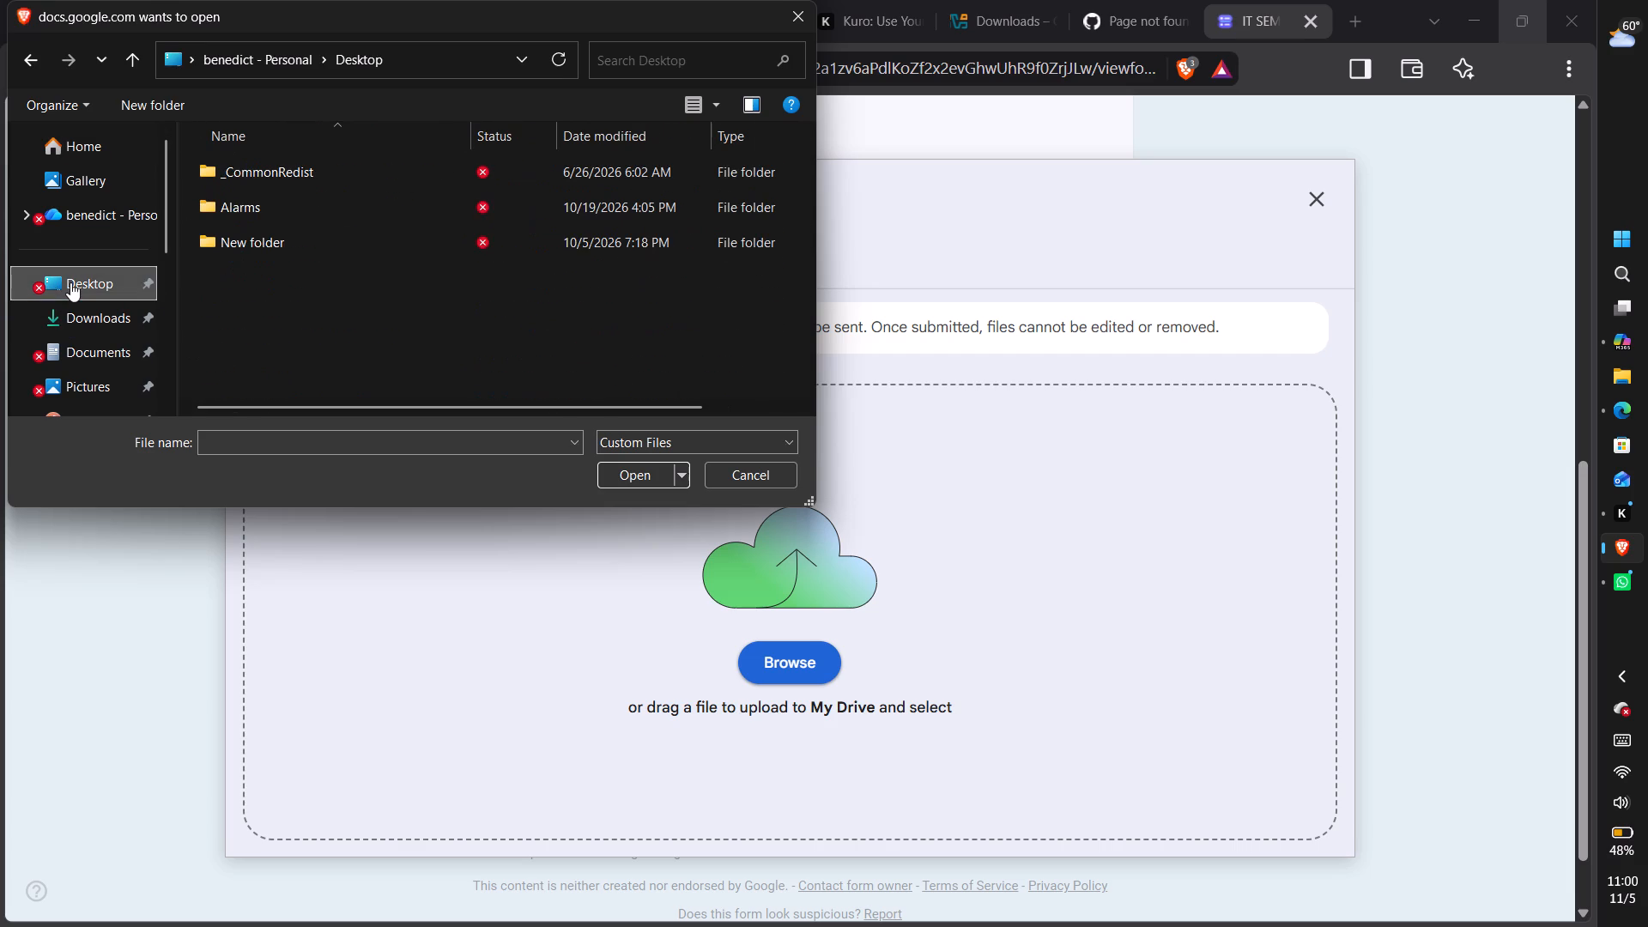
pyautogui.scroll(-1, 91, 318)
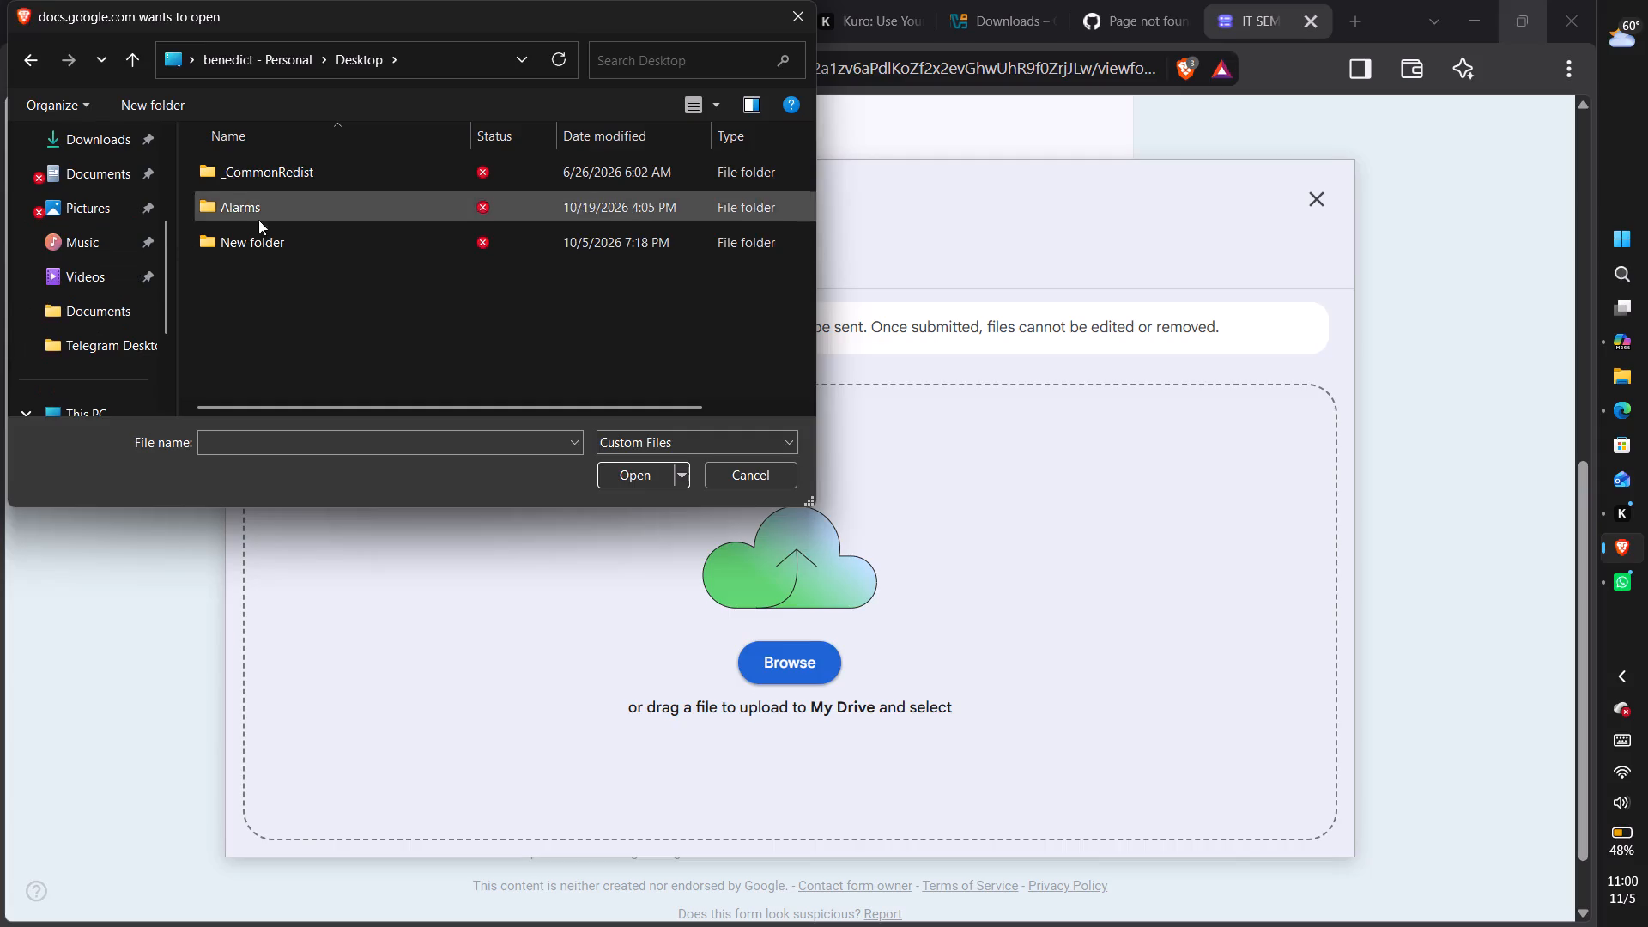
pyautogui.click(809, 27)
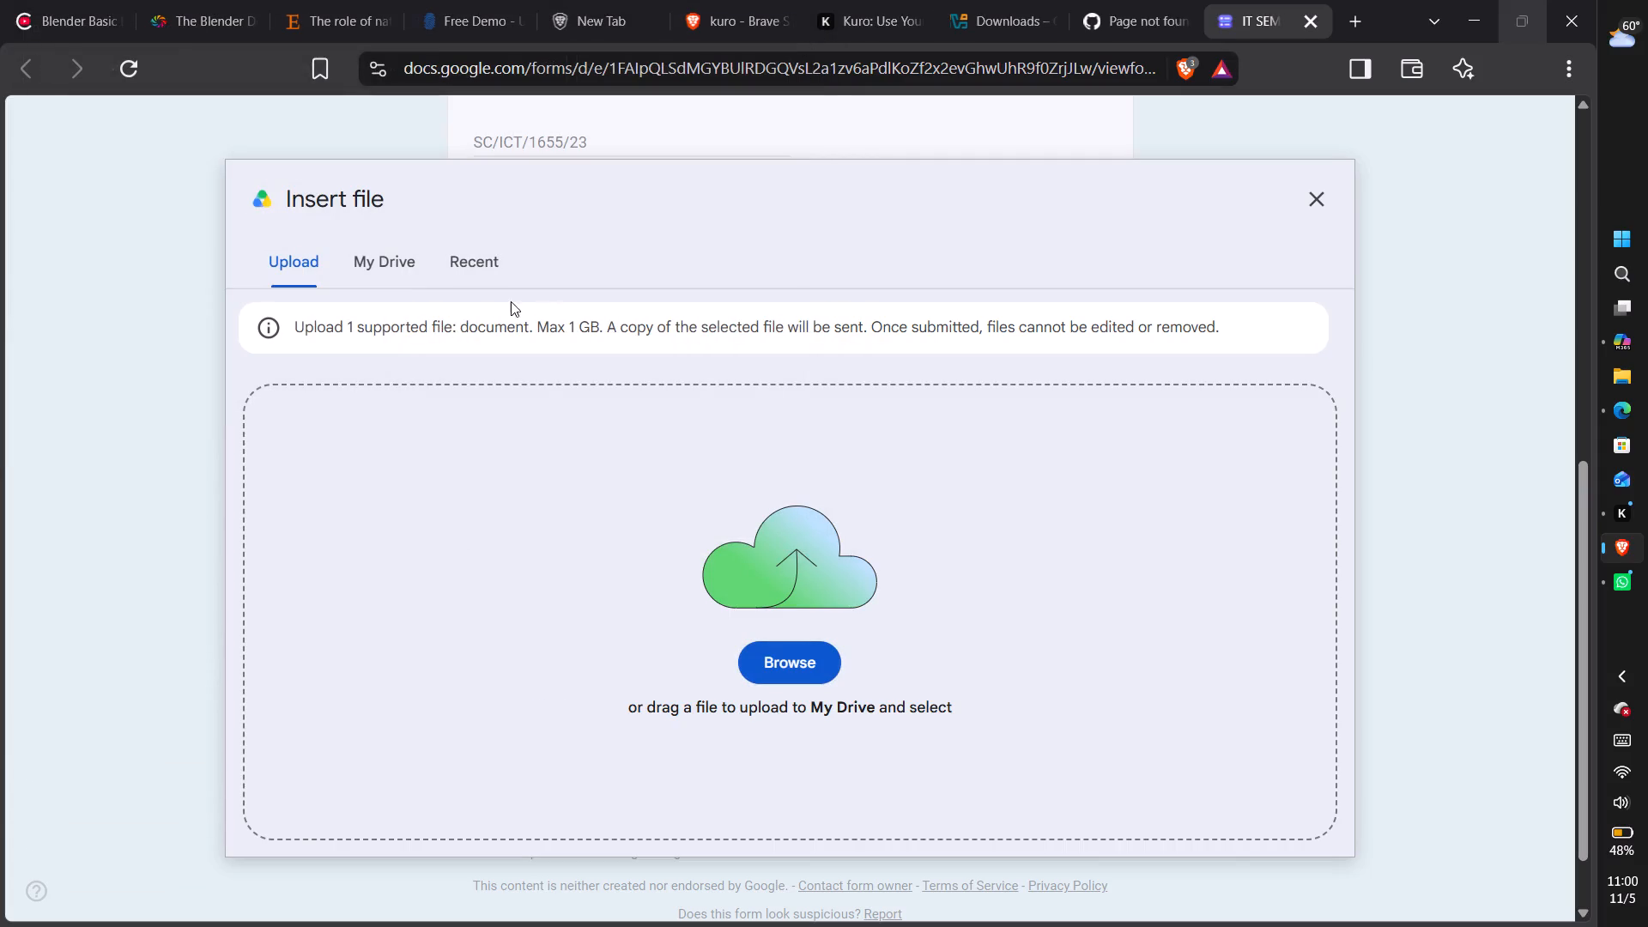
# Restart the form's file insertion, check Home's recent files for the document again, and dismiss the file browser.
pyautogui.click(1311, 205)
pyautogui.click(537, 633)
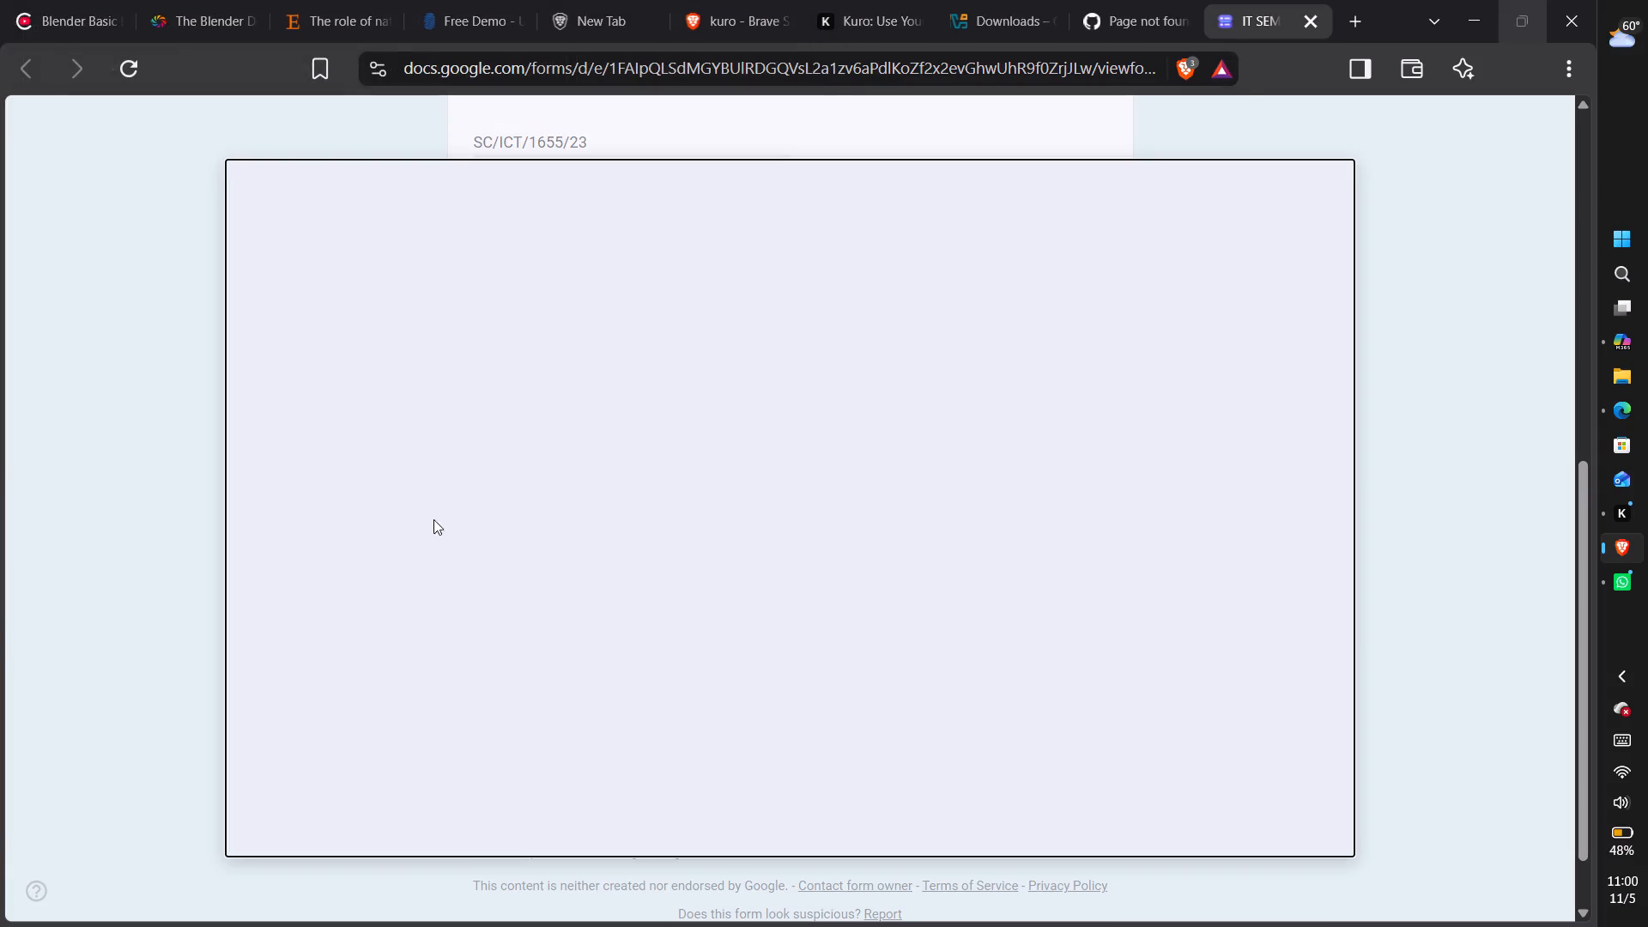
pyautogui.click(763, 652)
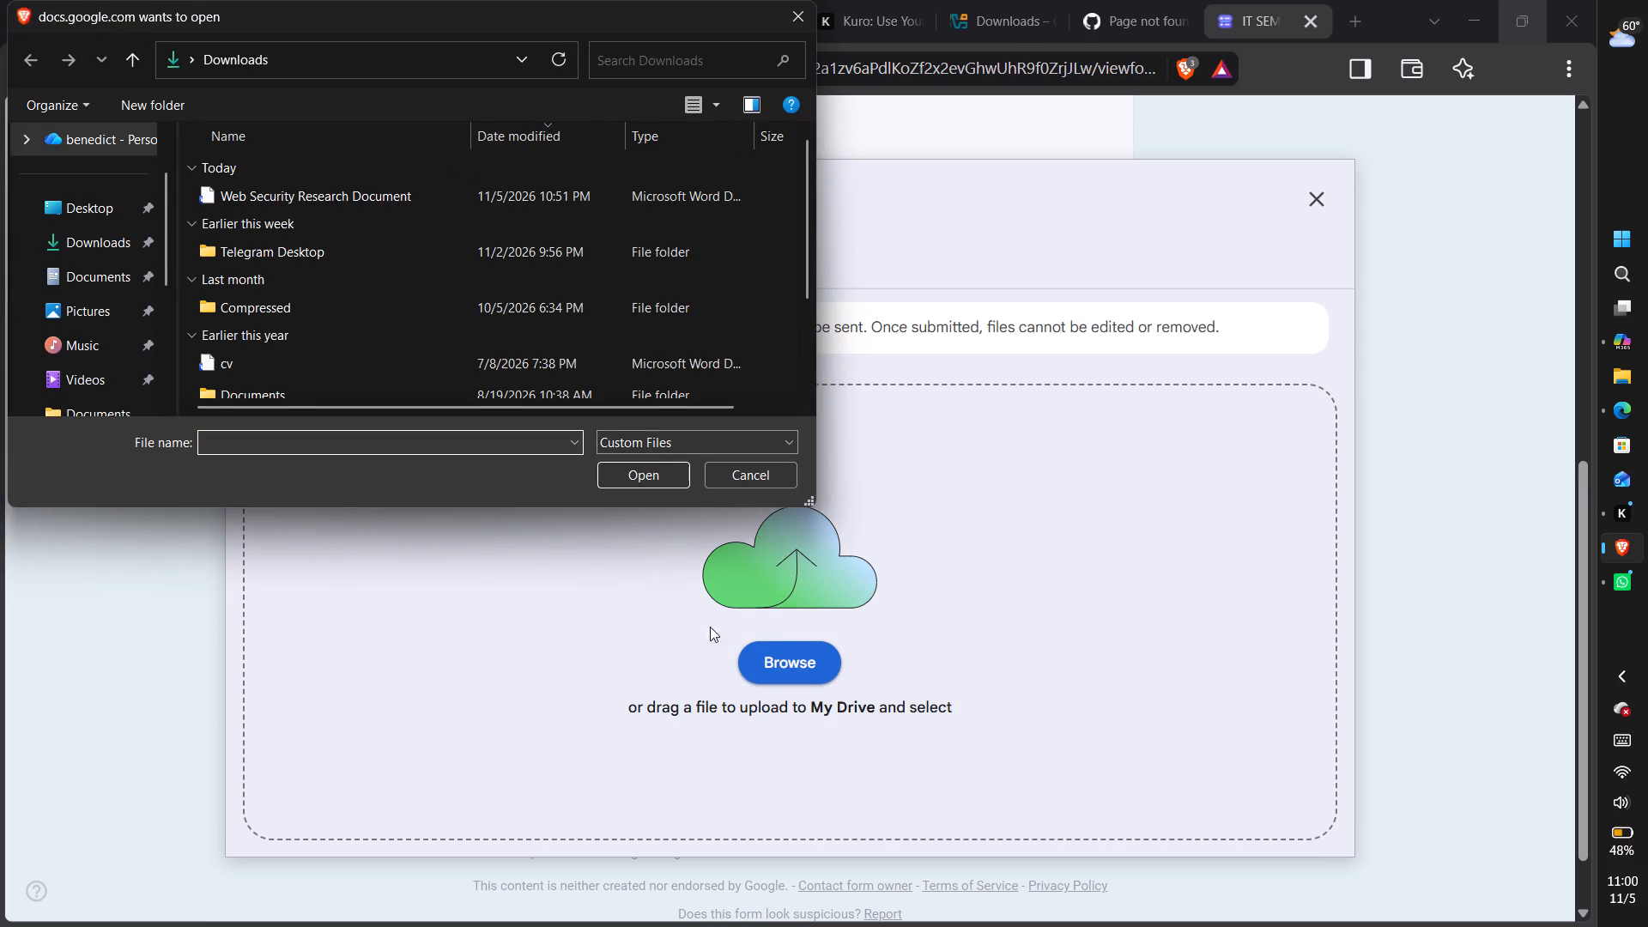
pyautogui.scroll(2, 106, 197)
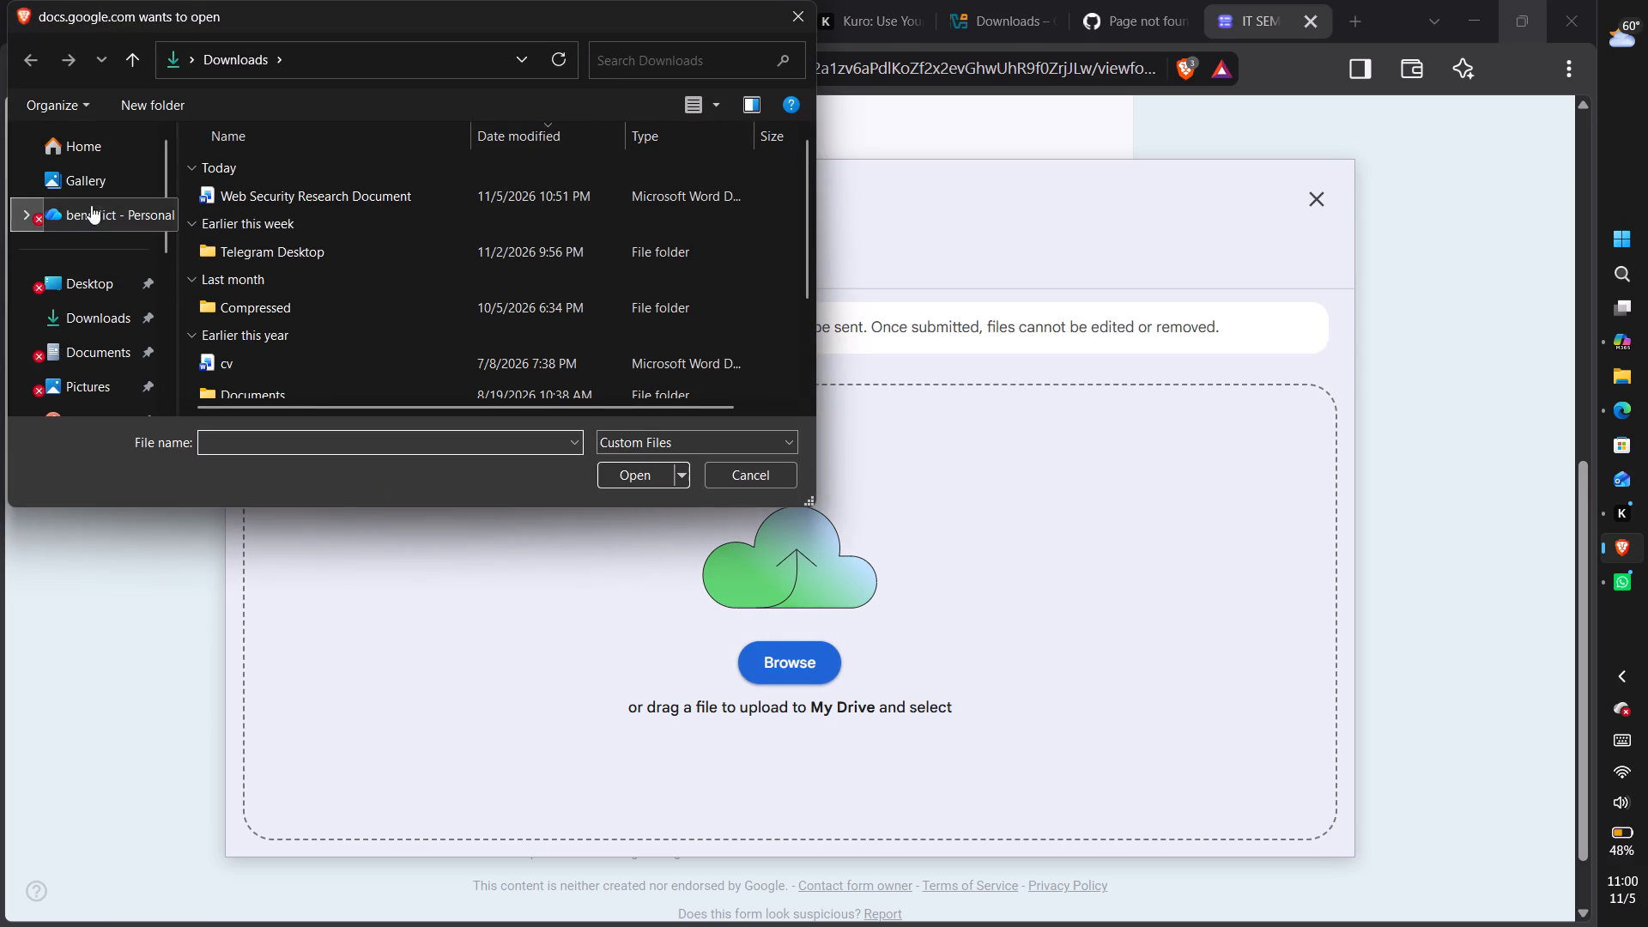
pyautogui.click(119, 152)
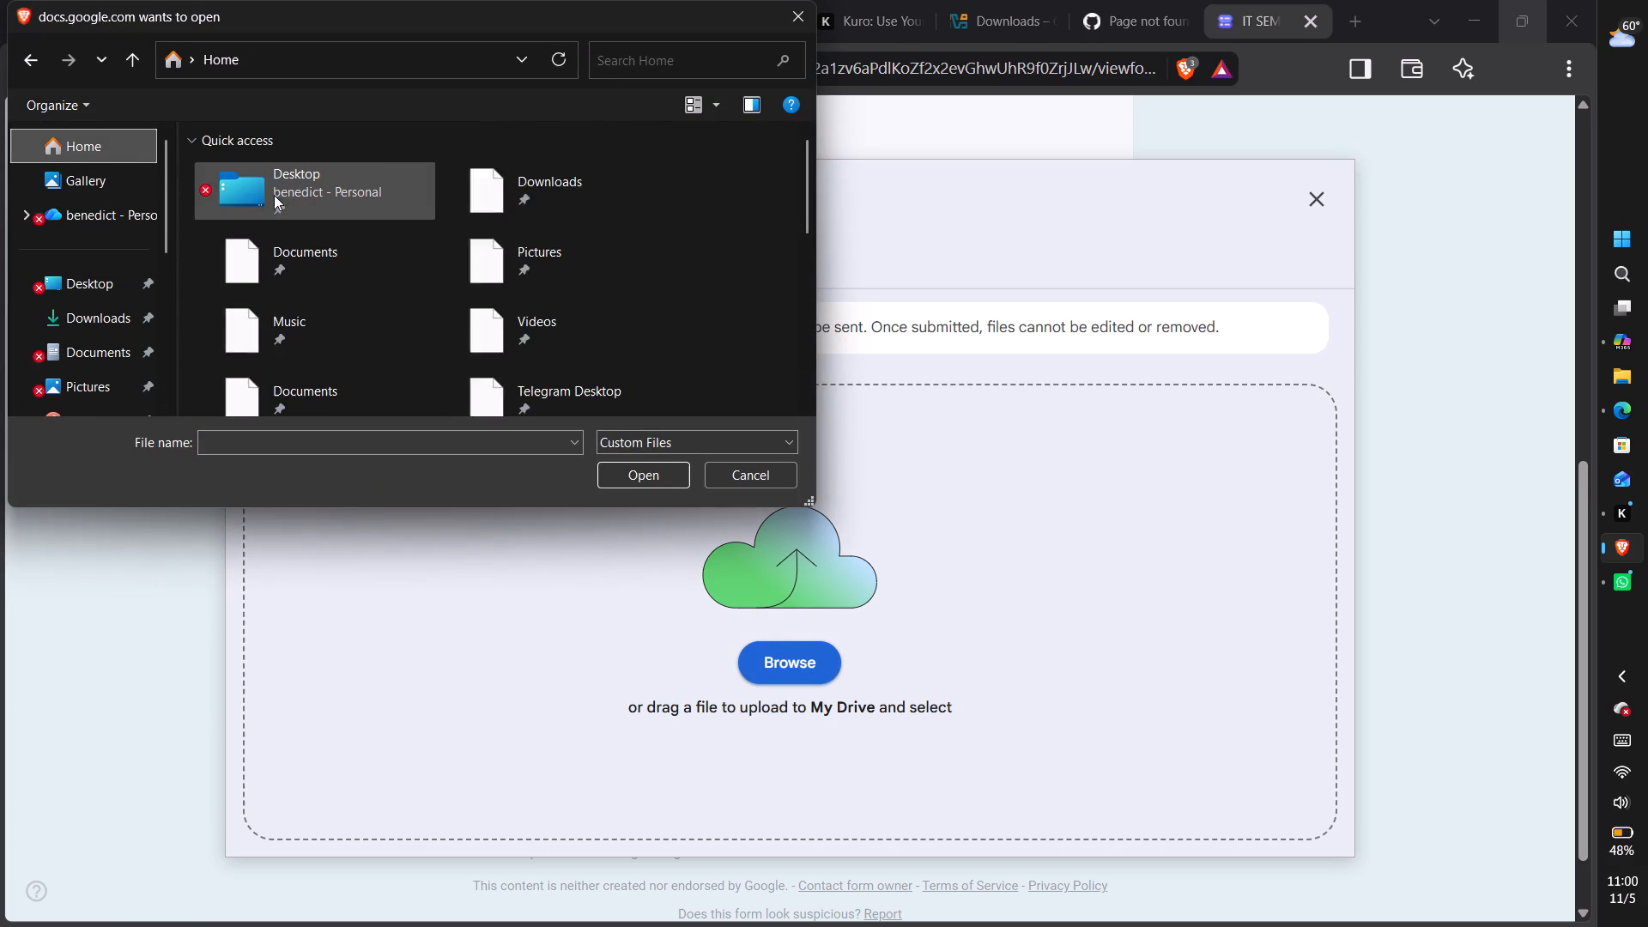
pyautogui.scroll(-2, 306, 216)
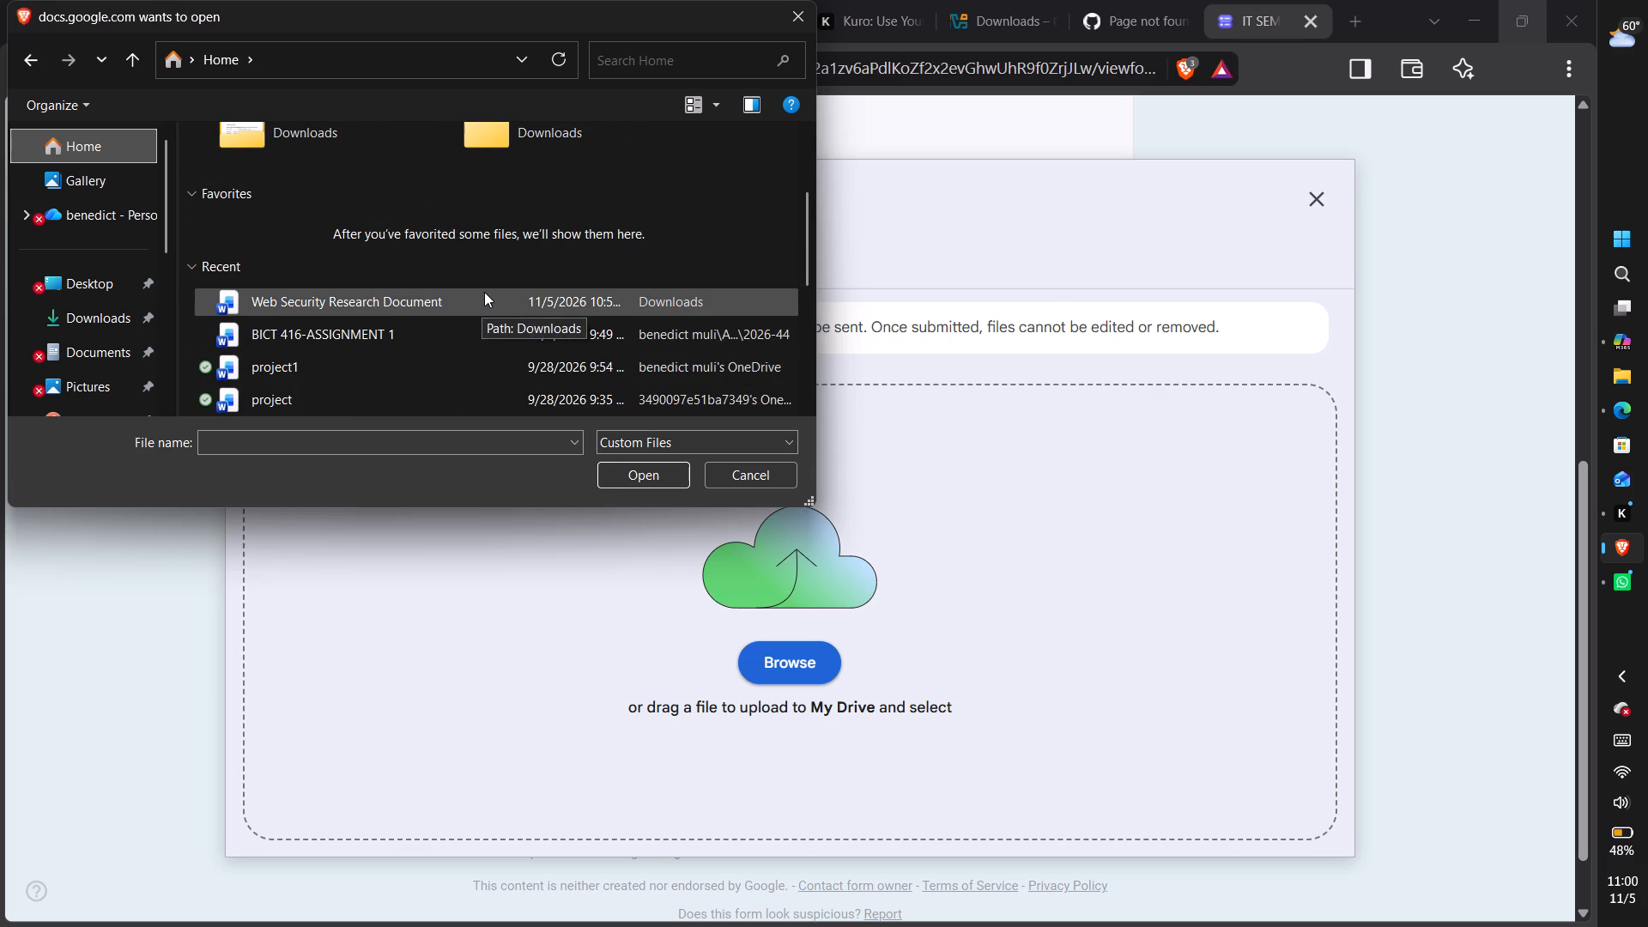
pyautogui.click(789, 16)
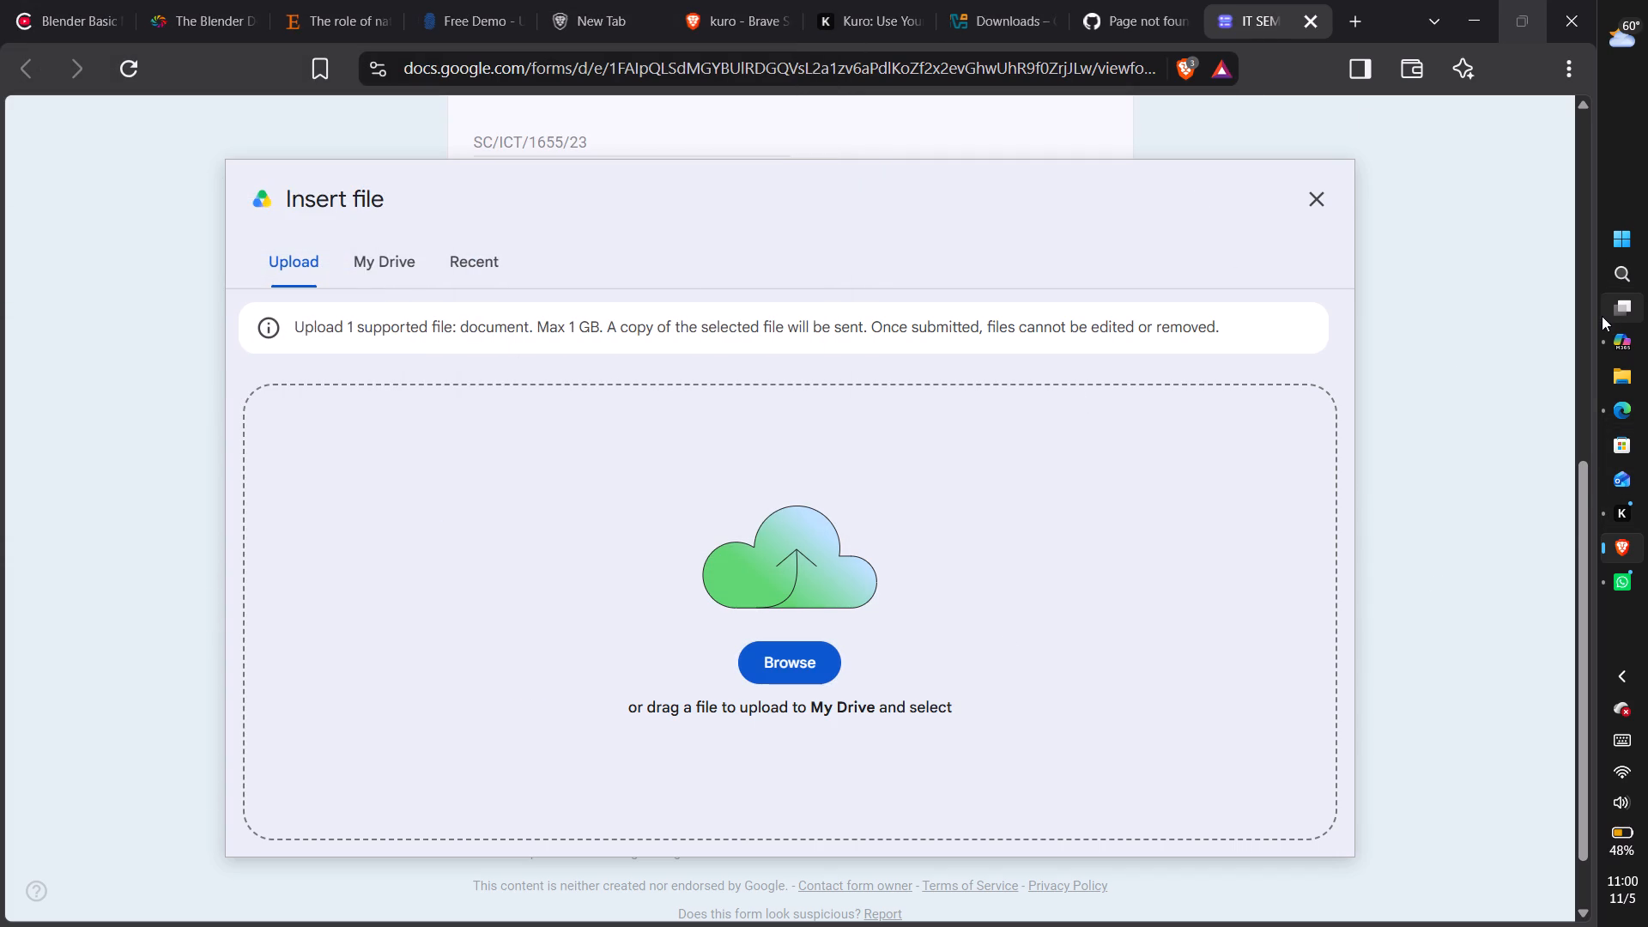
# Find Word through the system search and launch it.
pyautogui.click(1621, 267)
pyautogui.doubleClick(854, 357)
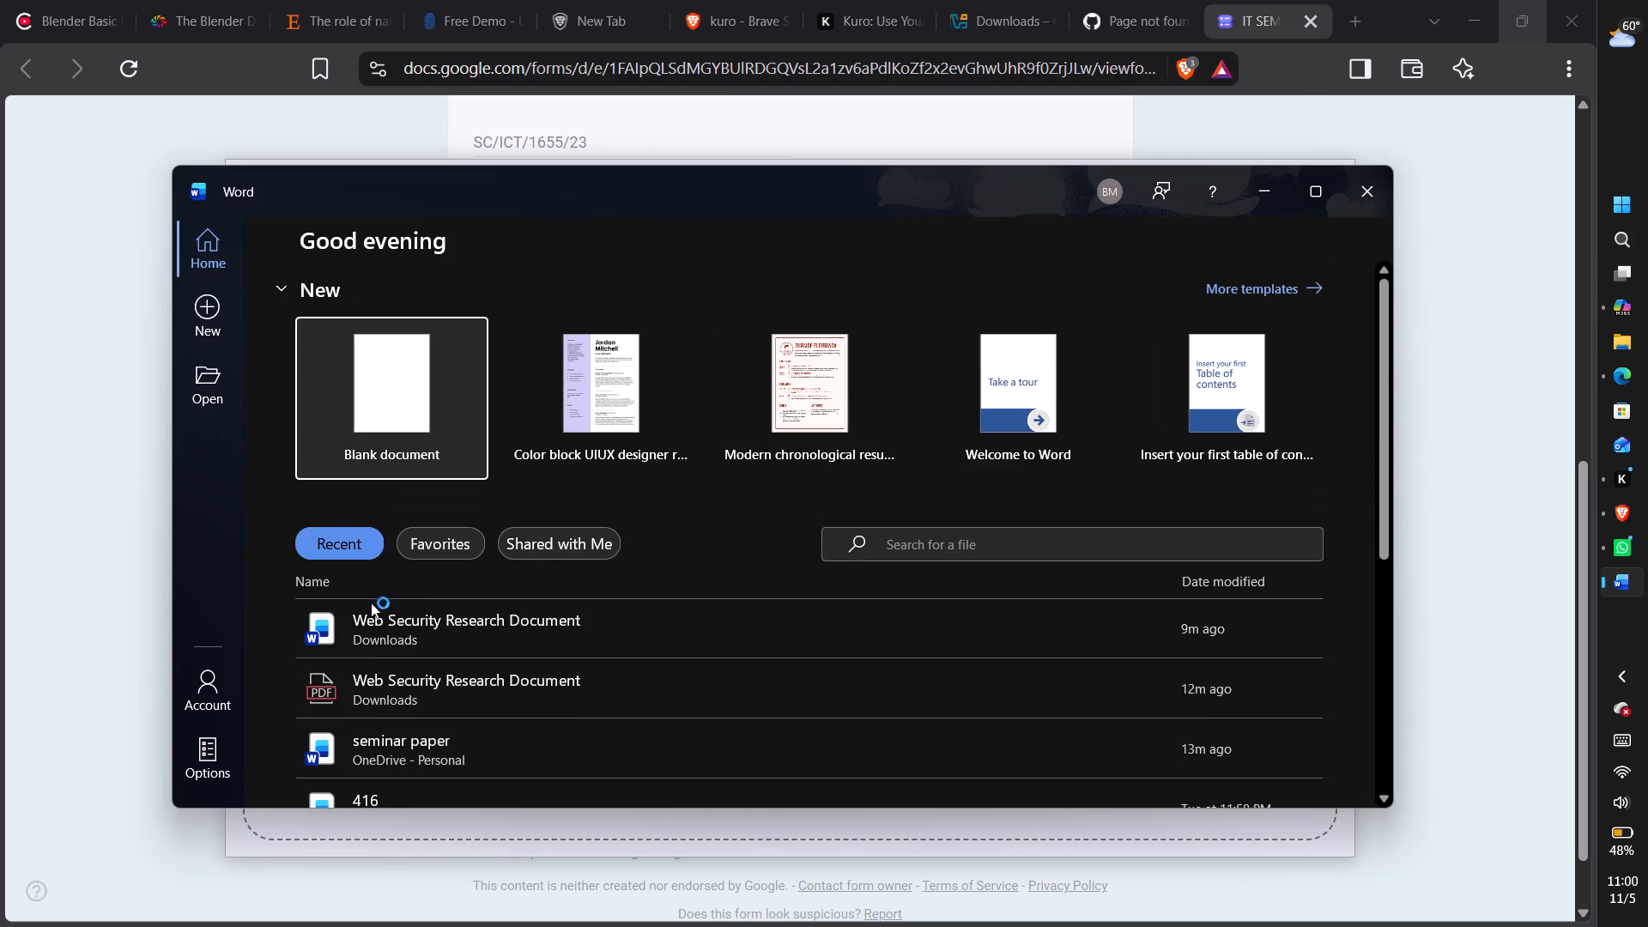
# Look through Word's recent files, bring up the file actions for seminar paper, and minimize Word.
pyautogui.scroll(-2, 444, 650)
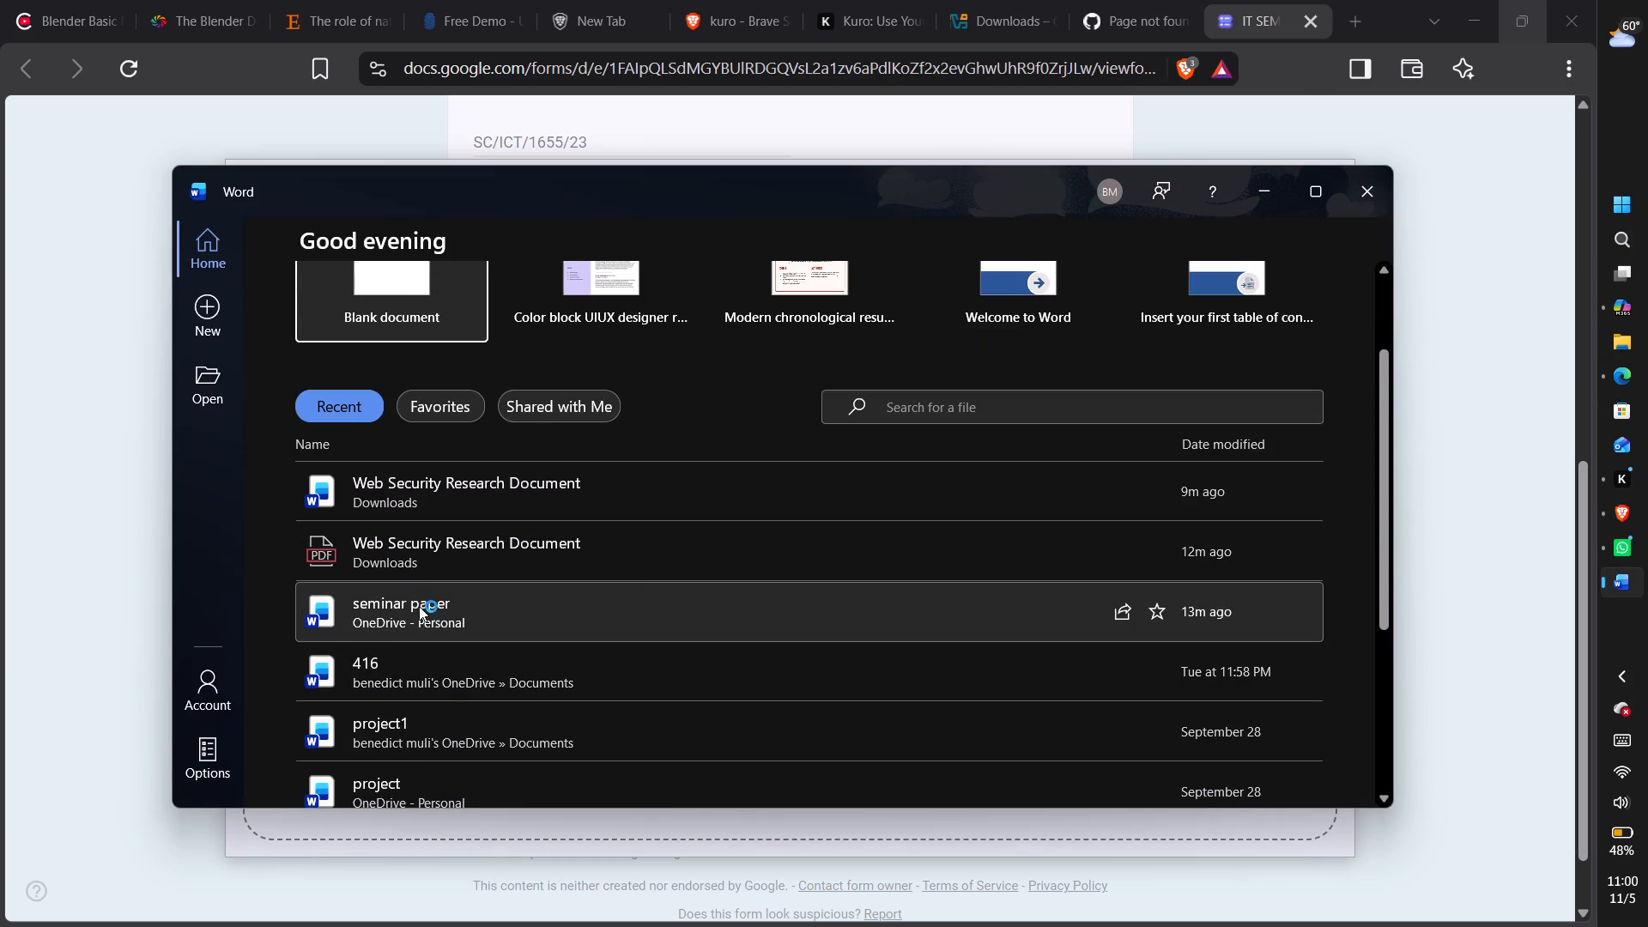
pyautogui.rightClick(863, 612)
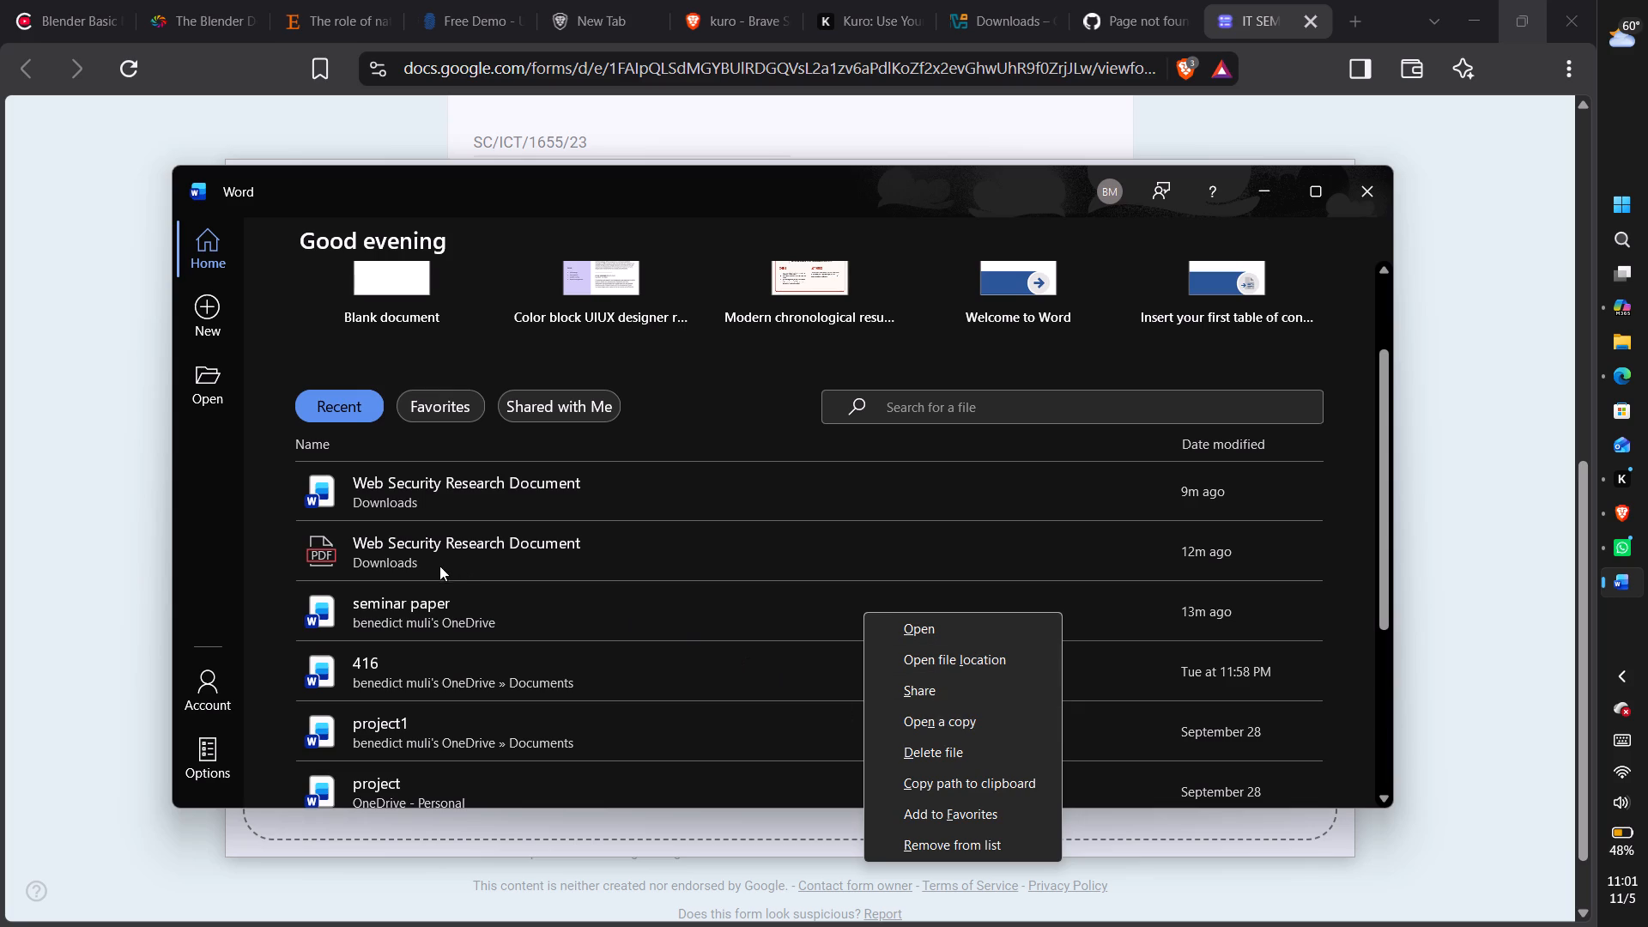
pyautogui.scroll(2, 408, 485)
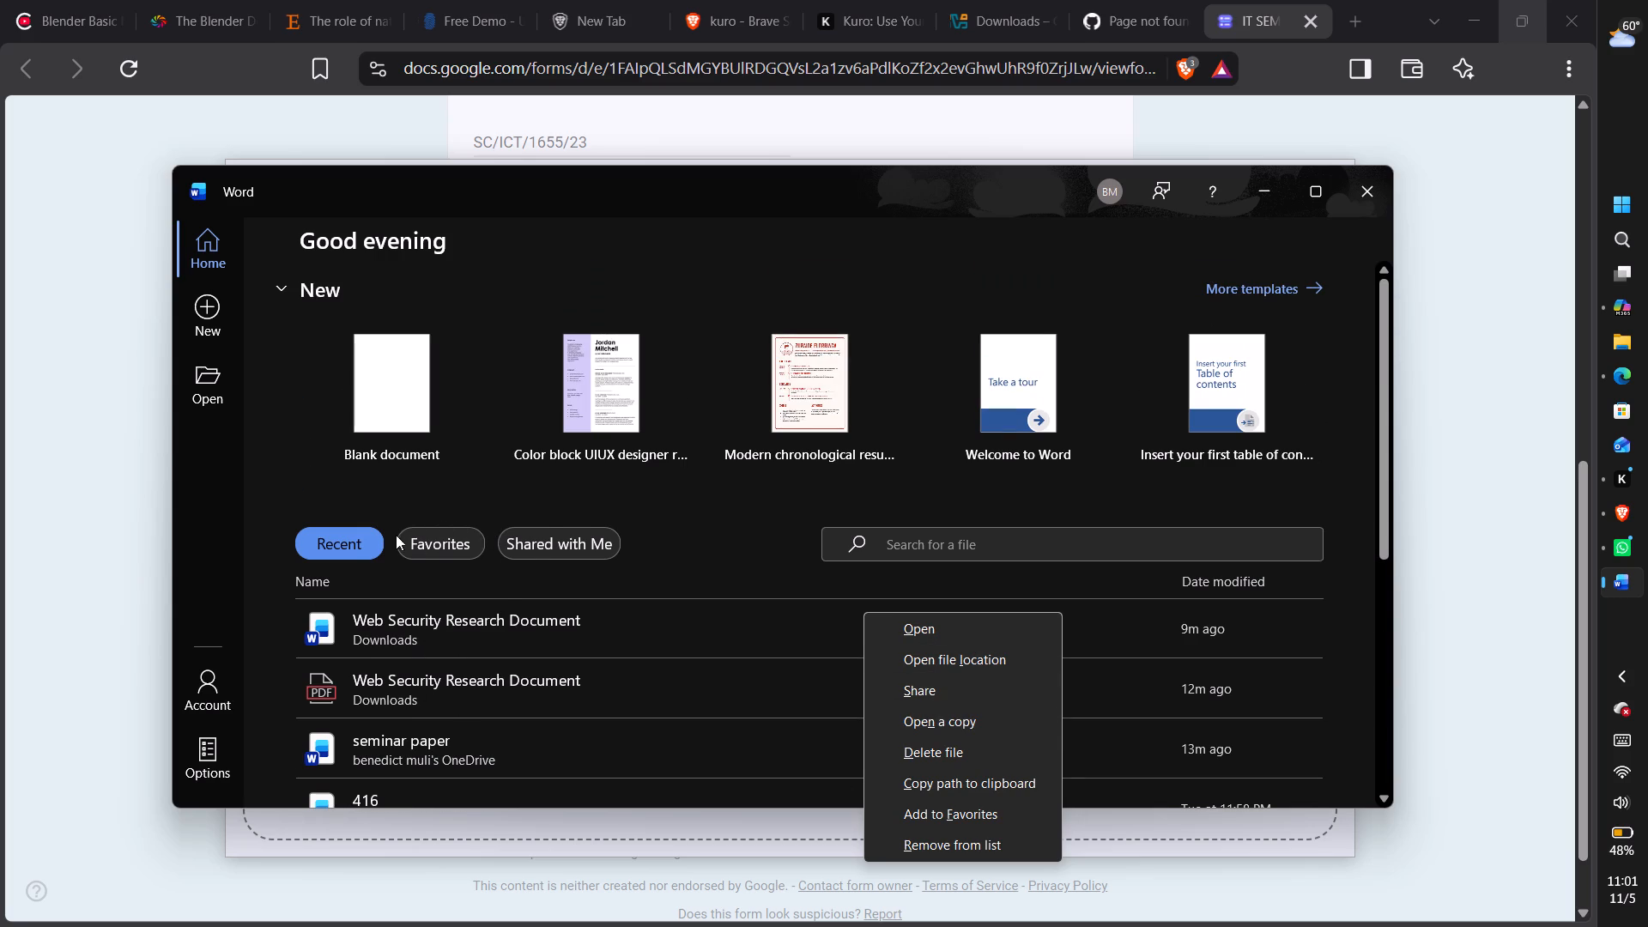
pyautogui.scroll(-1, 390, 460)
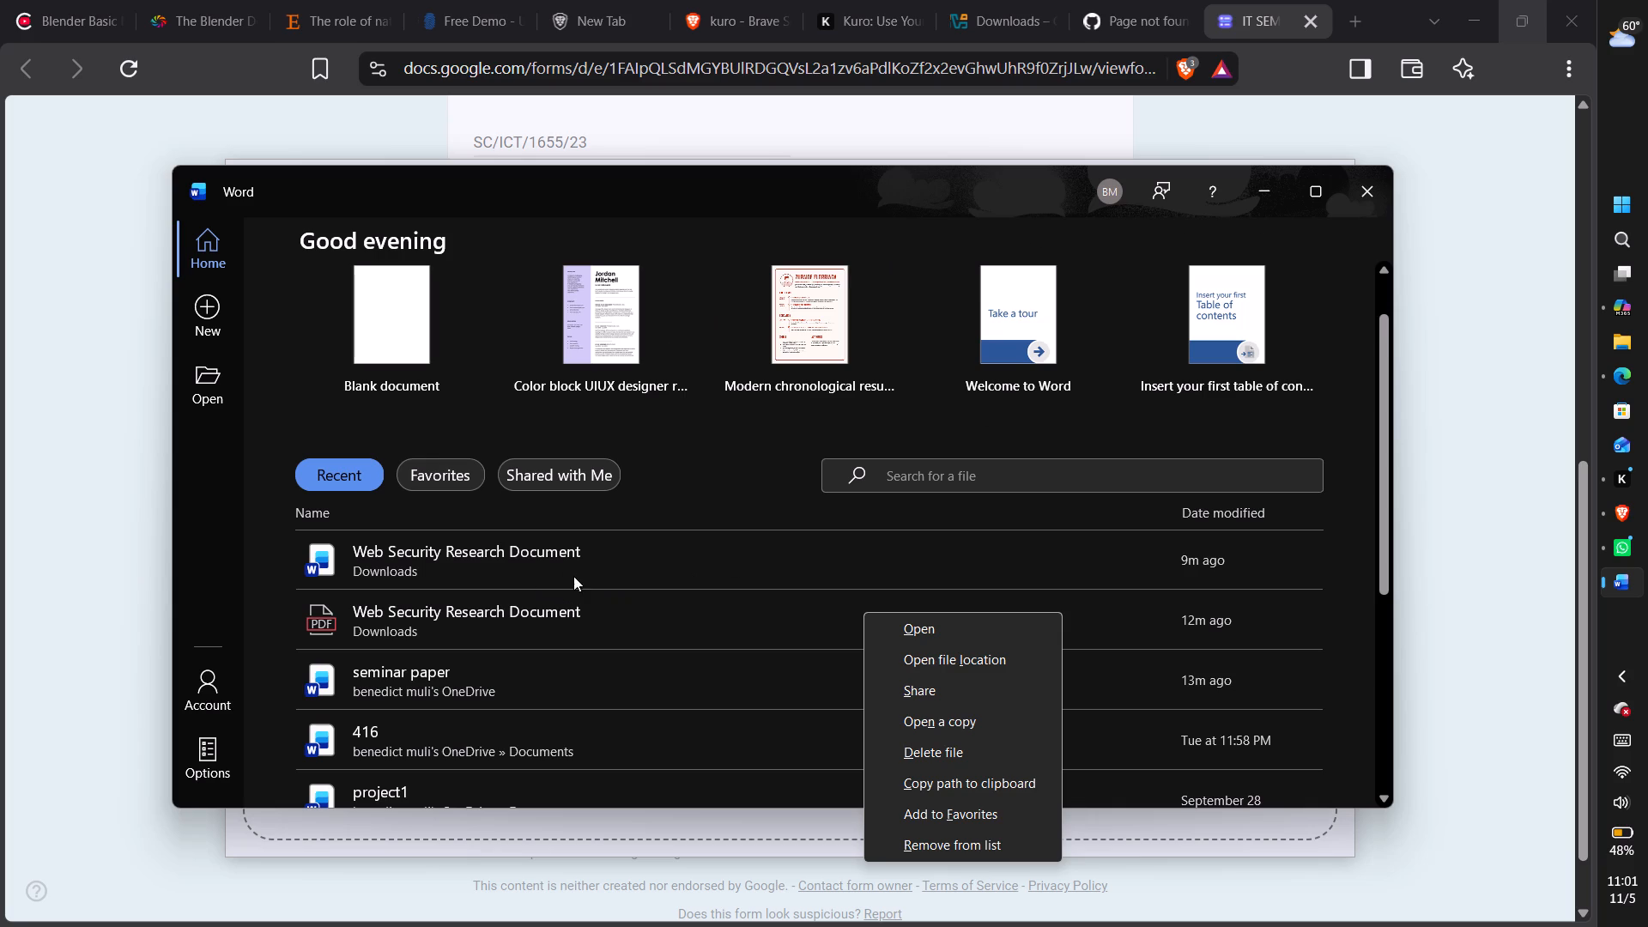
pyautogui.scroll(3, 814, 415)
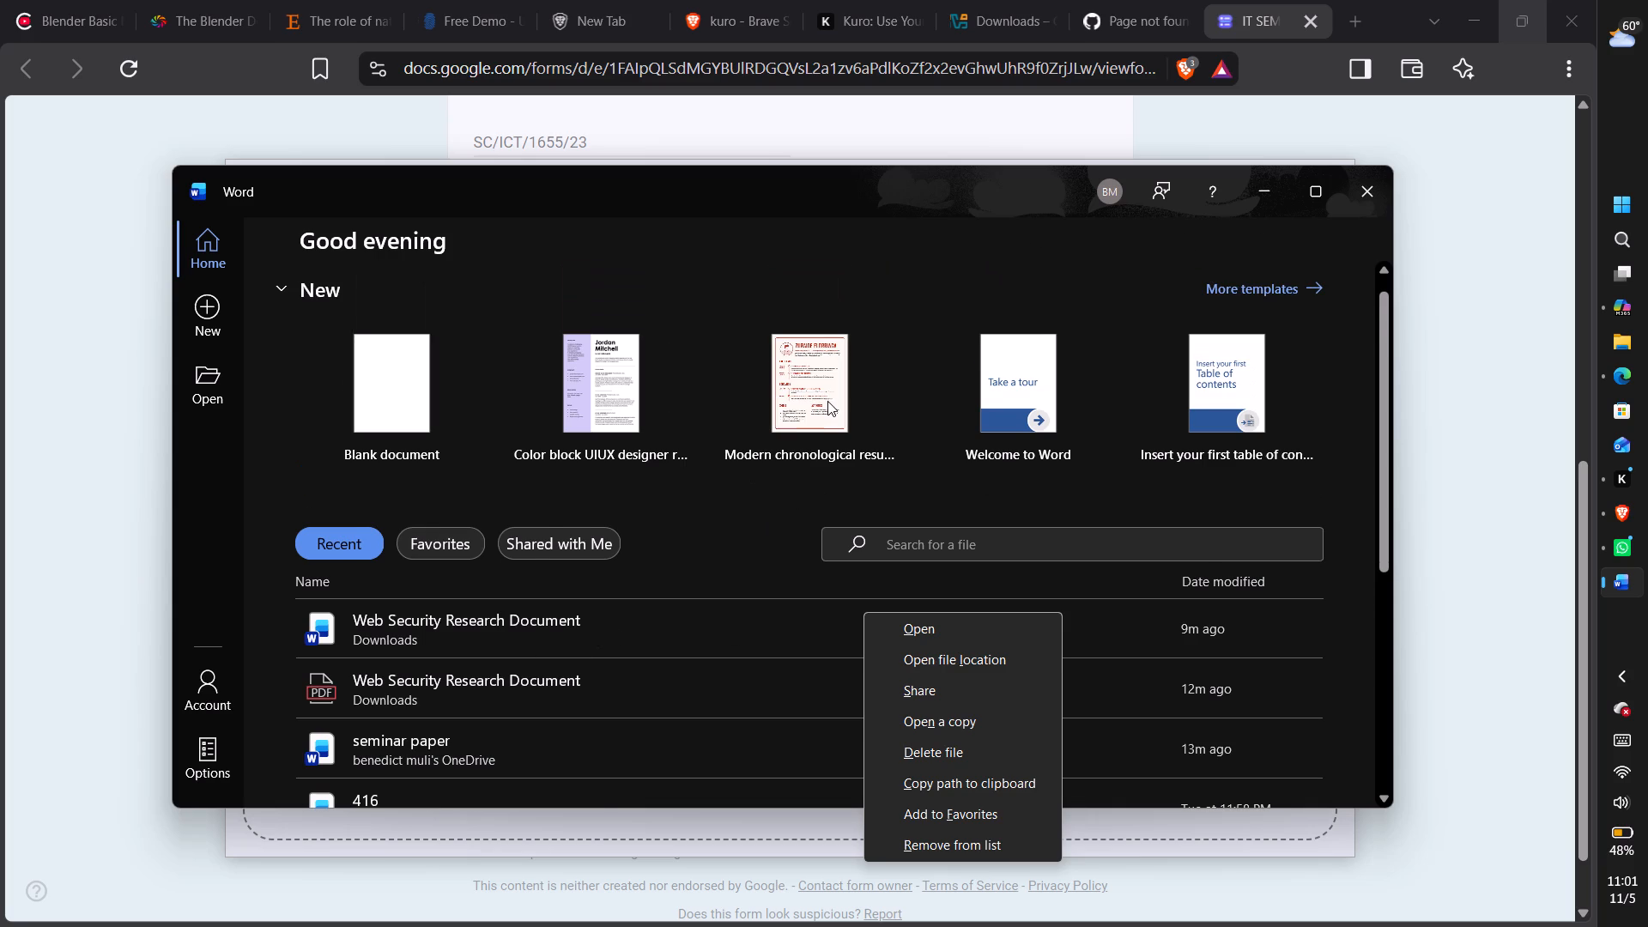
pyautogui.scroll(1, 827, 401)
pyautogui.click(1261, 189)
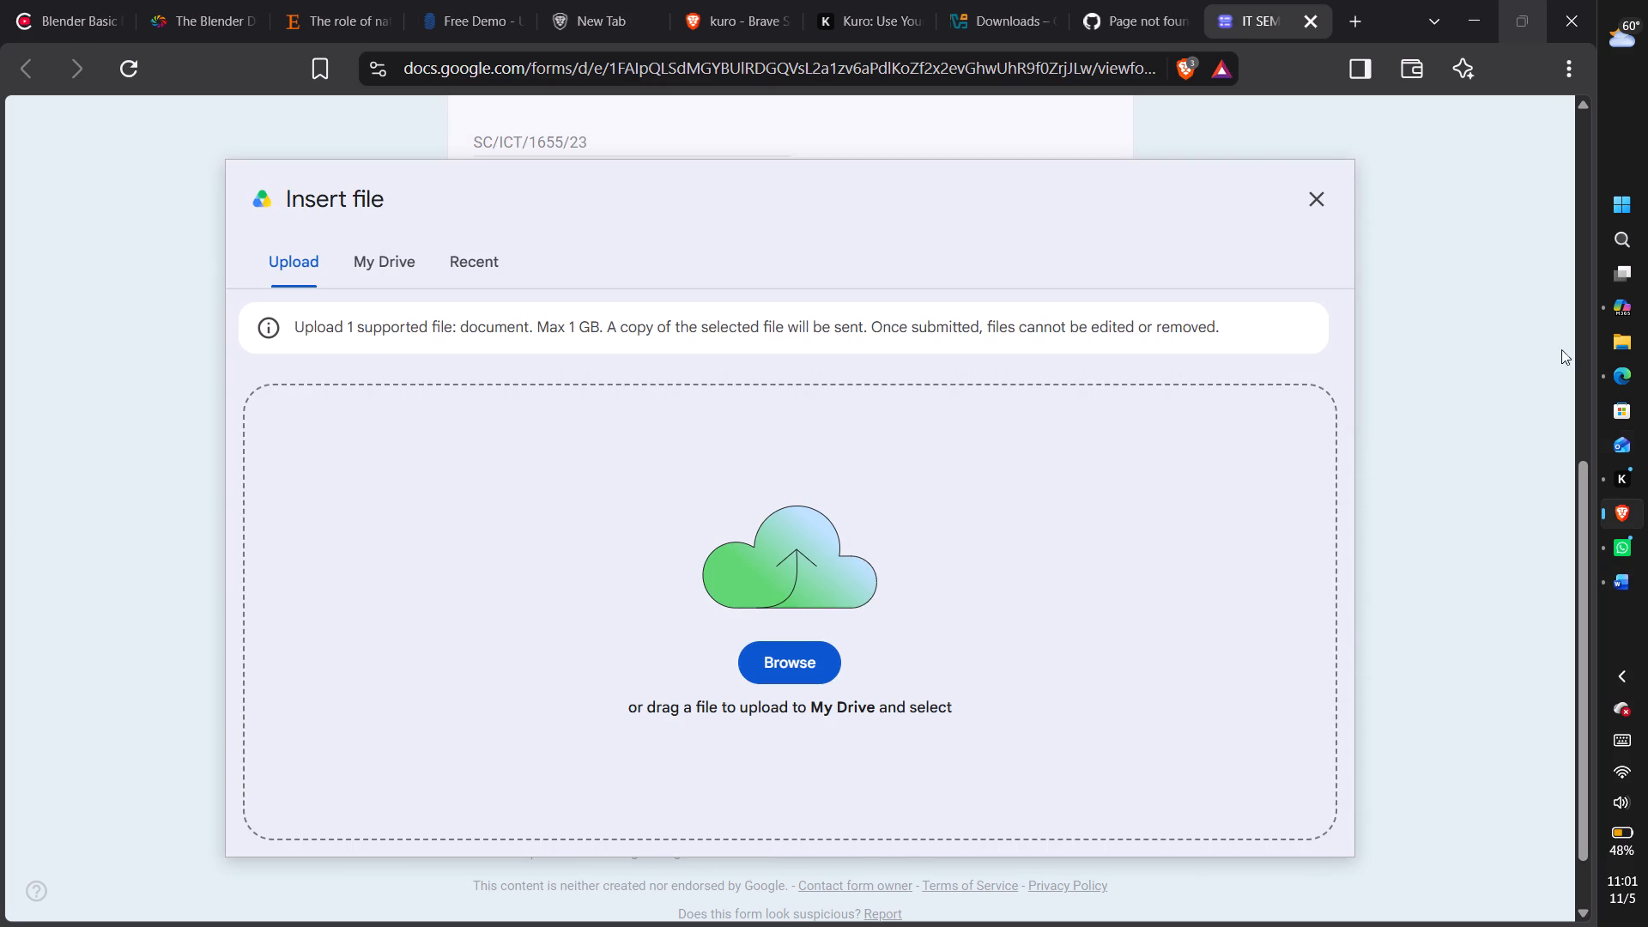
# Restore Word and open the Web Security Research Document Word file from the recent files.
pyautogui.click(1617, 576)
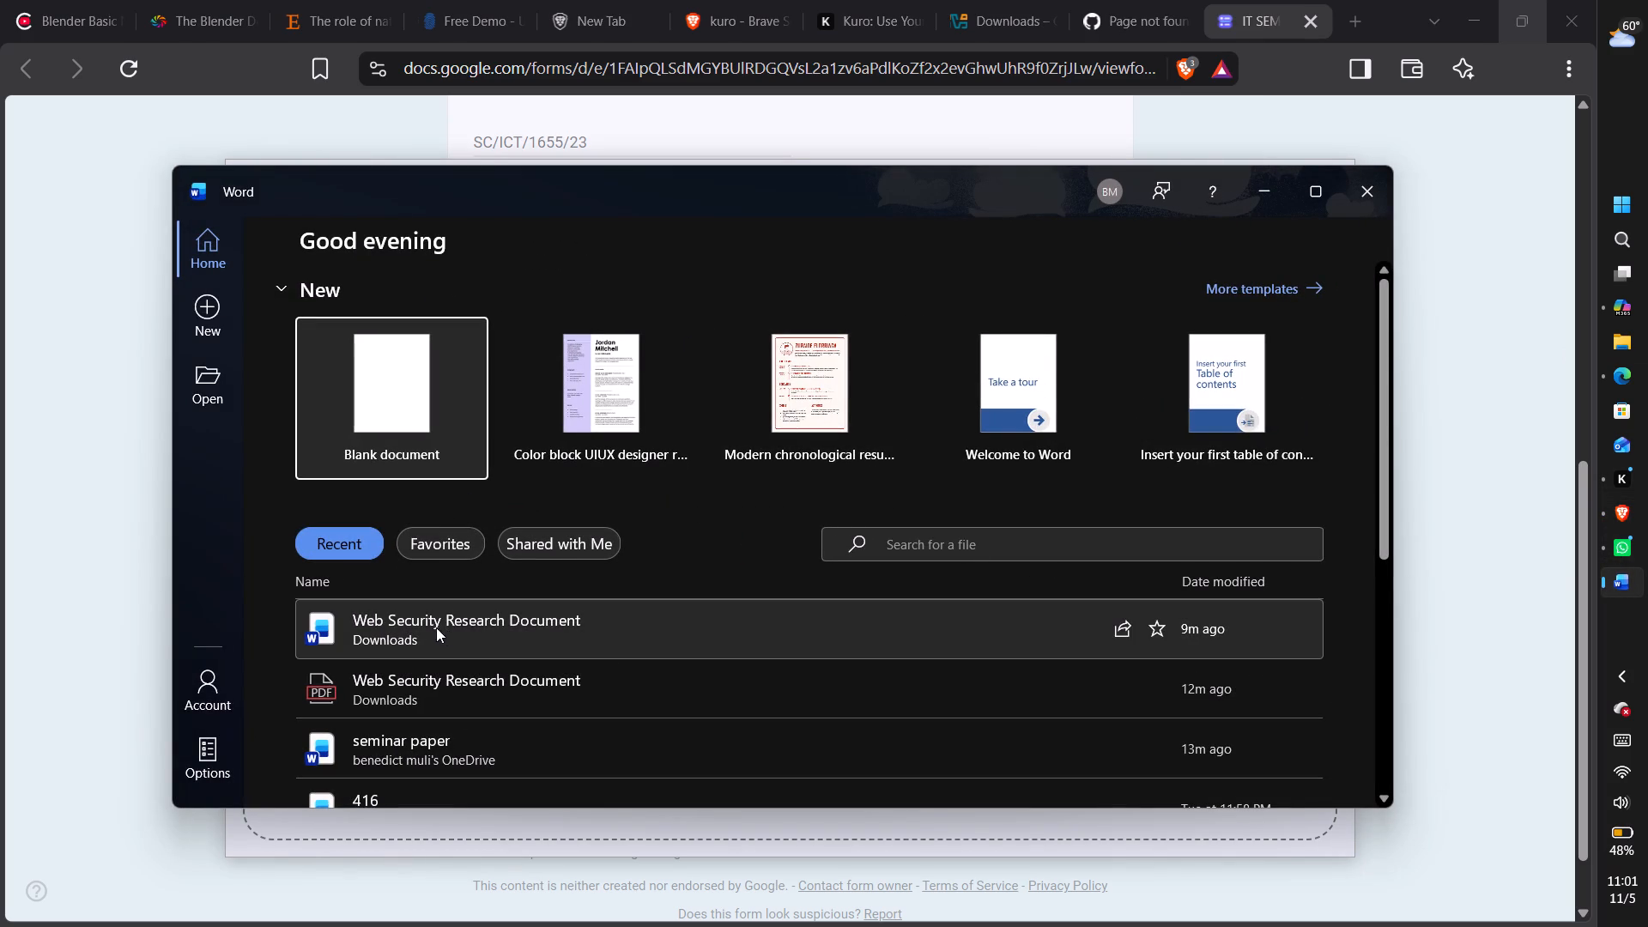
pyautogui.moveTo(591, 640); pyautogui.dragTo(700, 623)
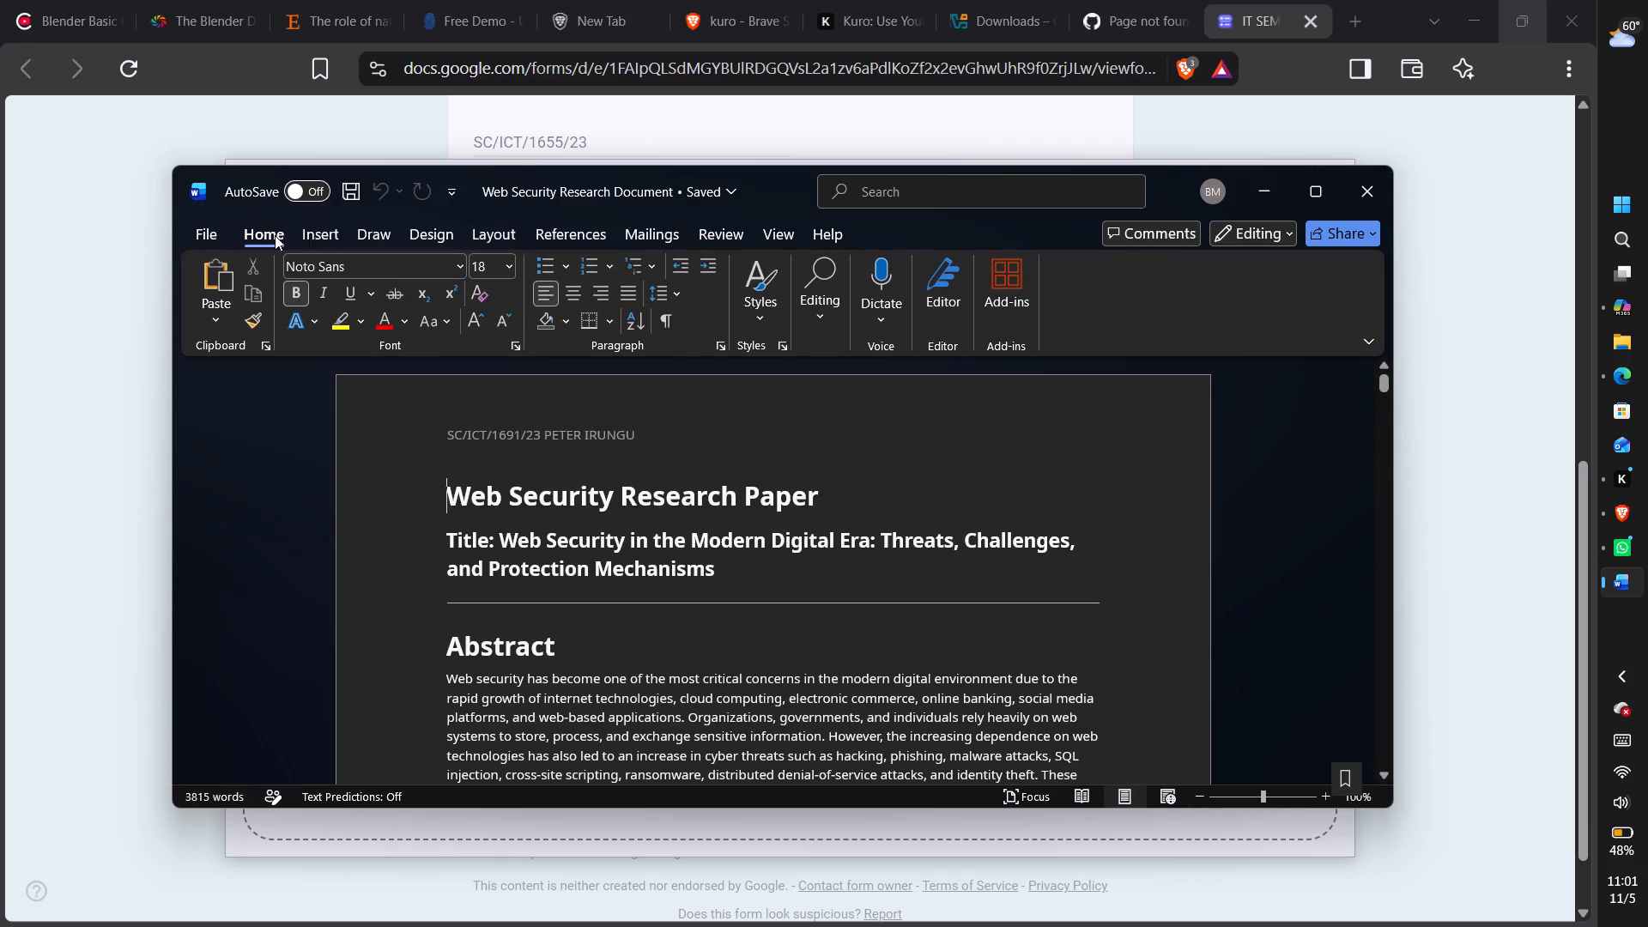
# Return to Word's recent files and bring up the file actions for seminar paper.
pyautogui.click(211, 234)
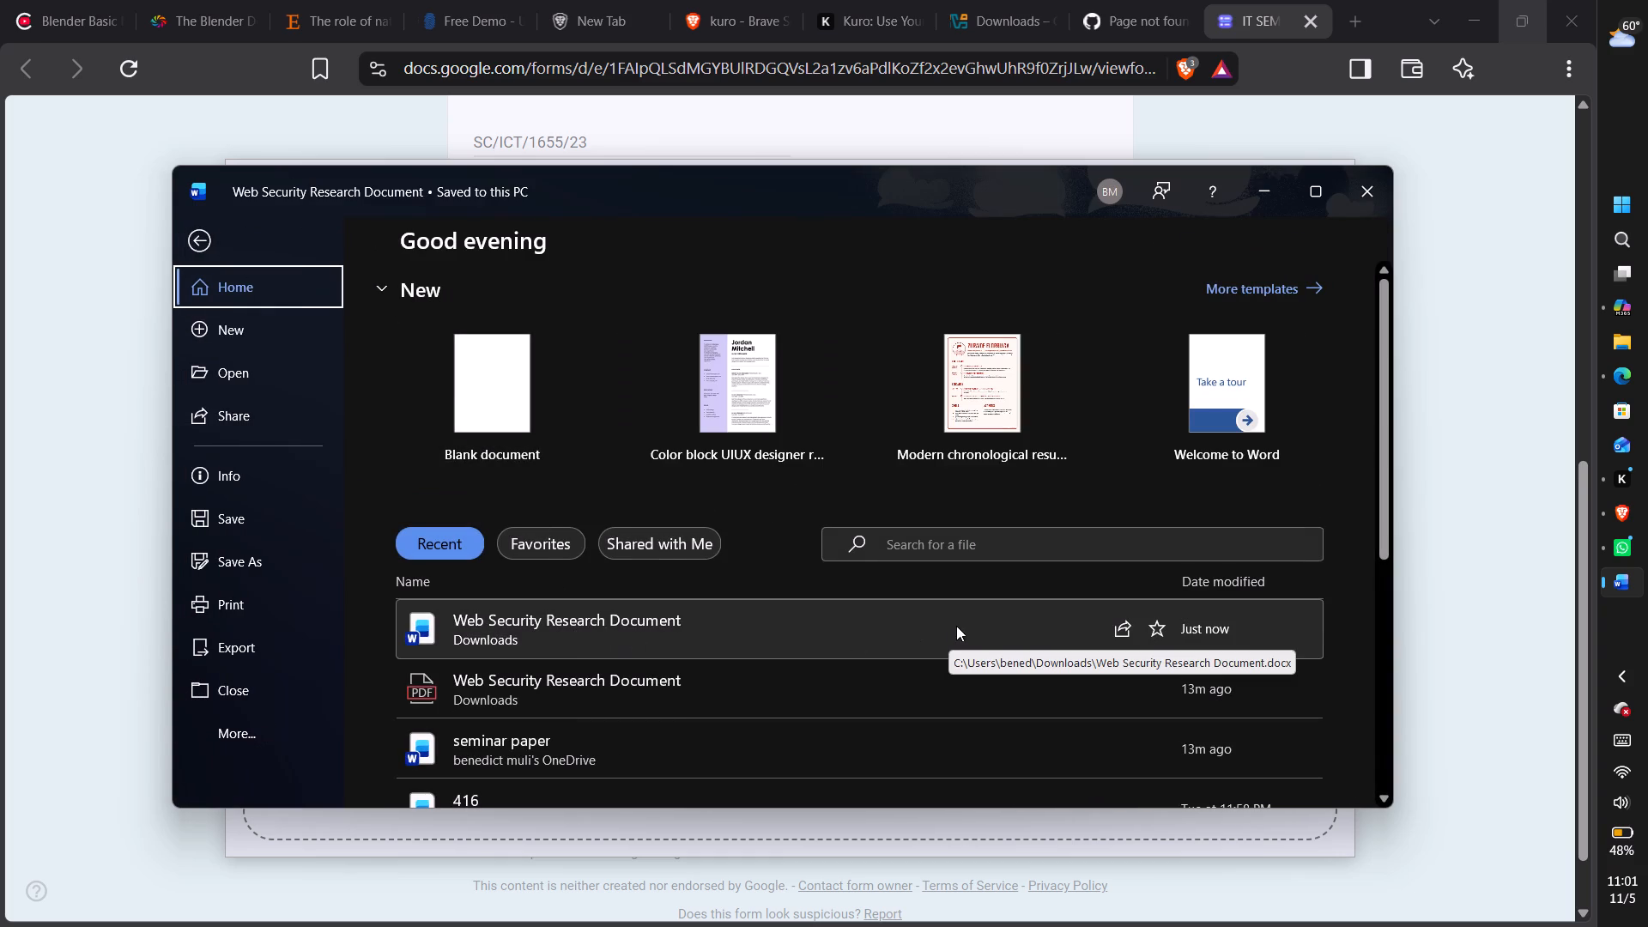
pyautogui.scroll(-1, 896, 636)
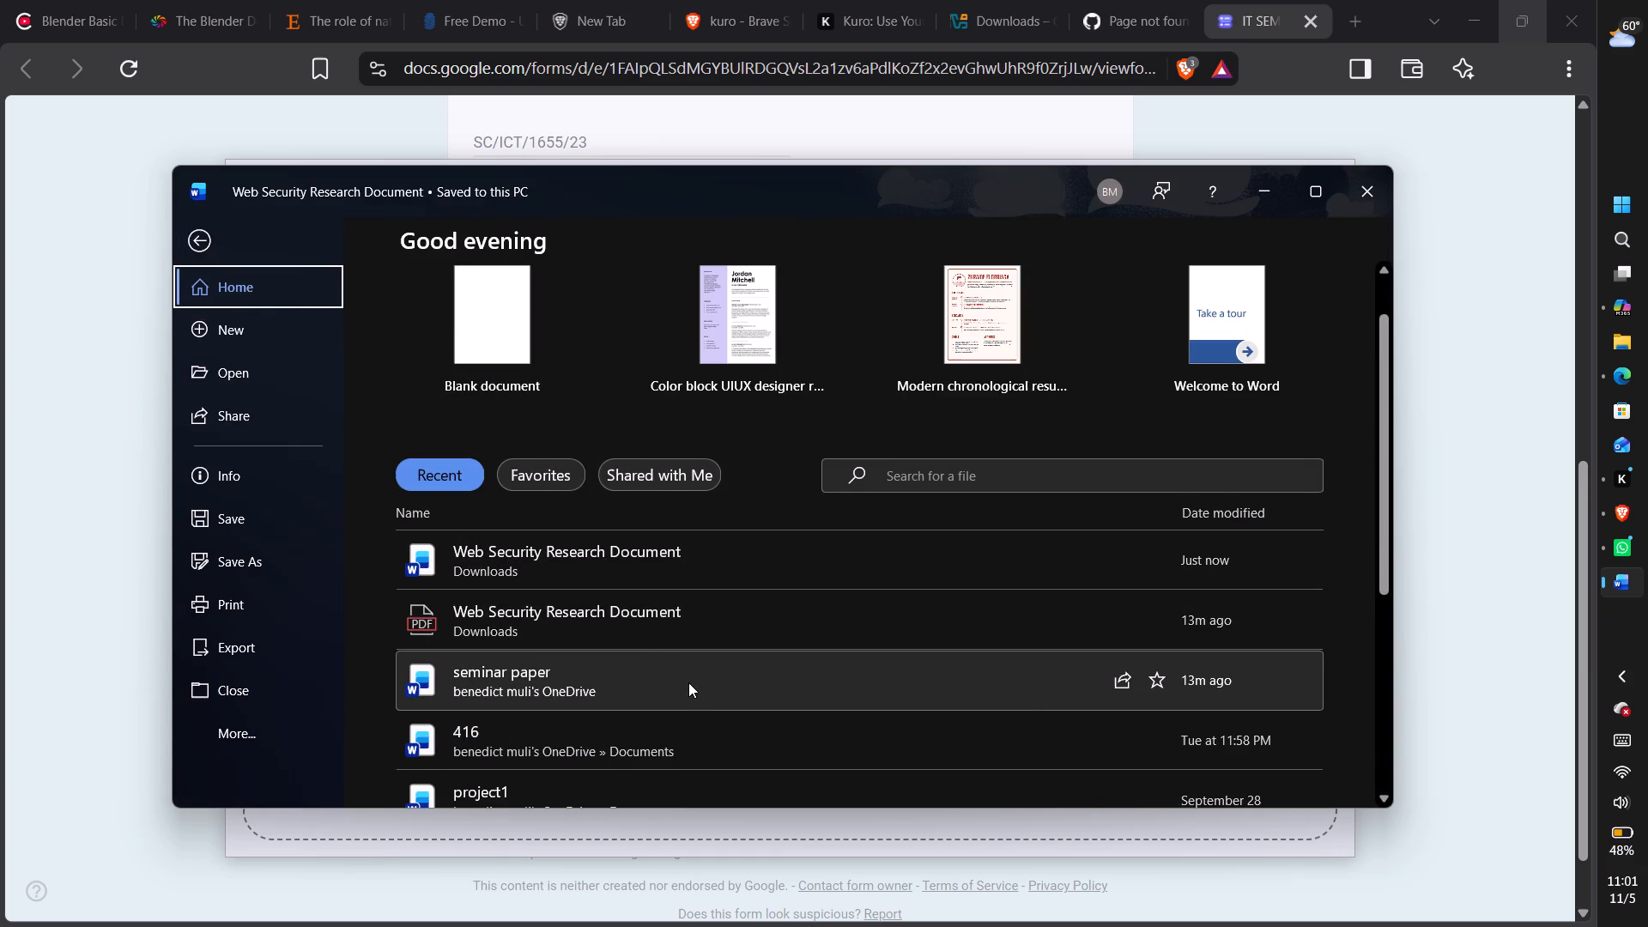
pyautogui.rightClick(694, 676)
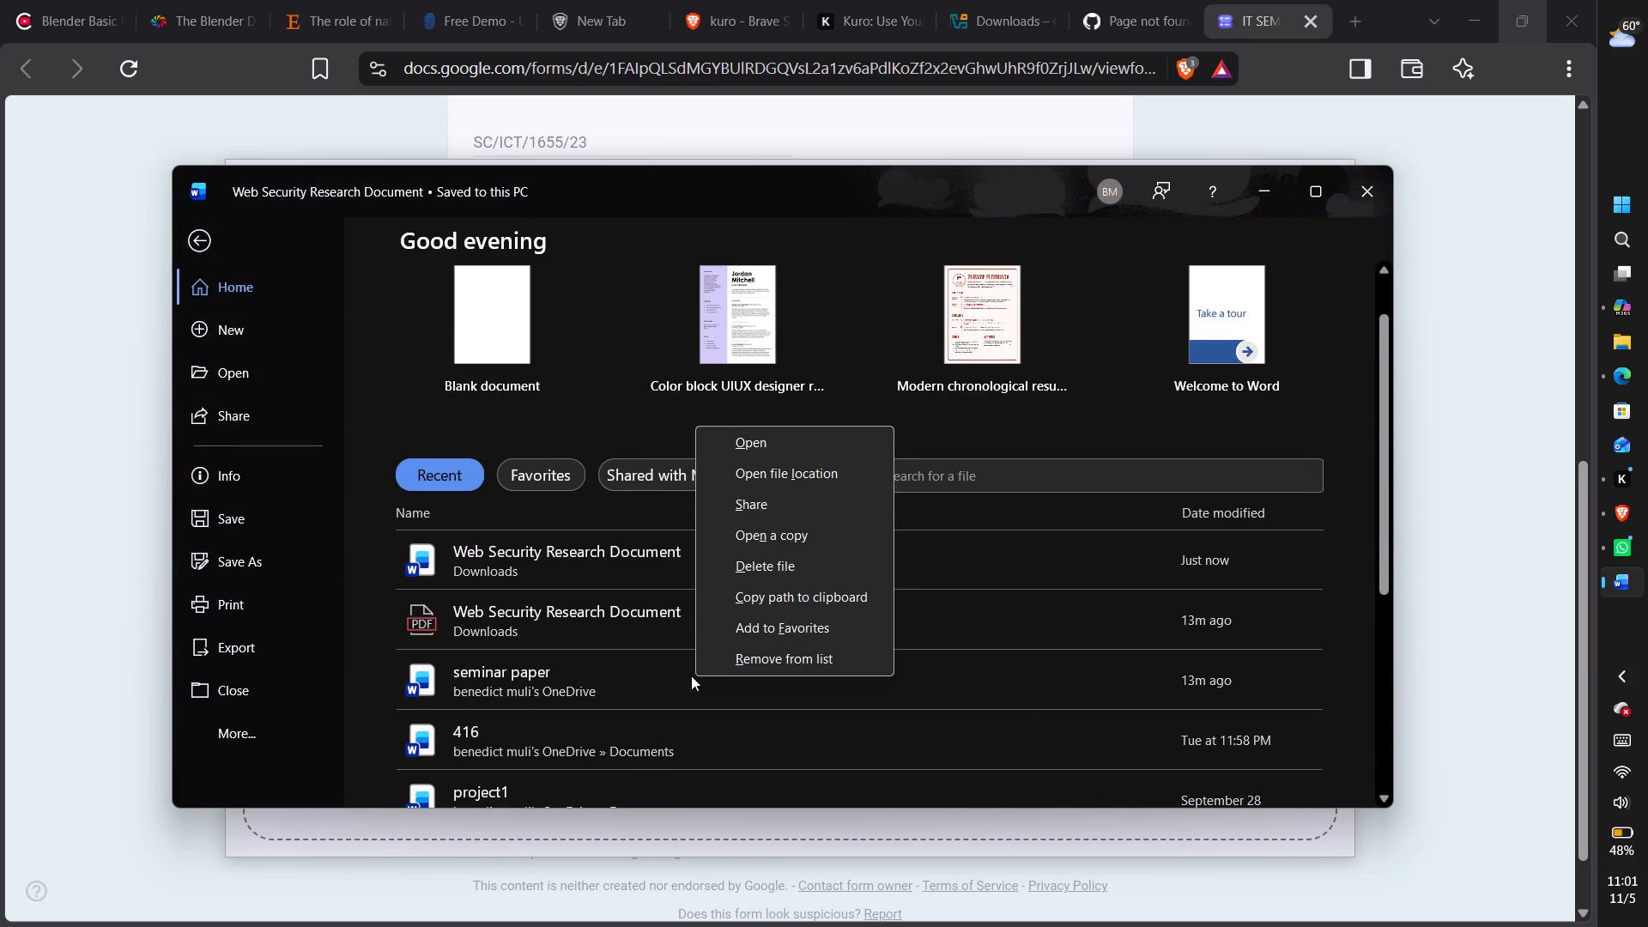
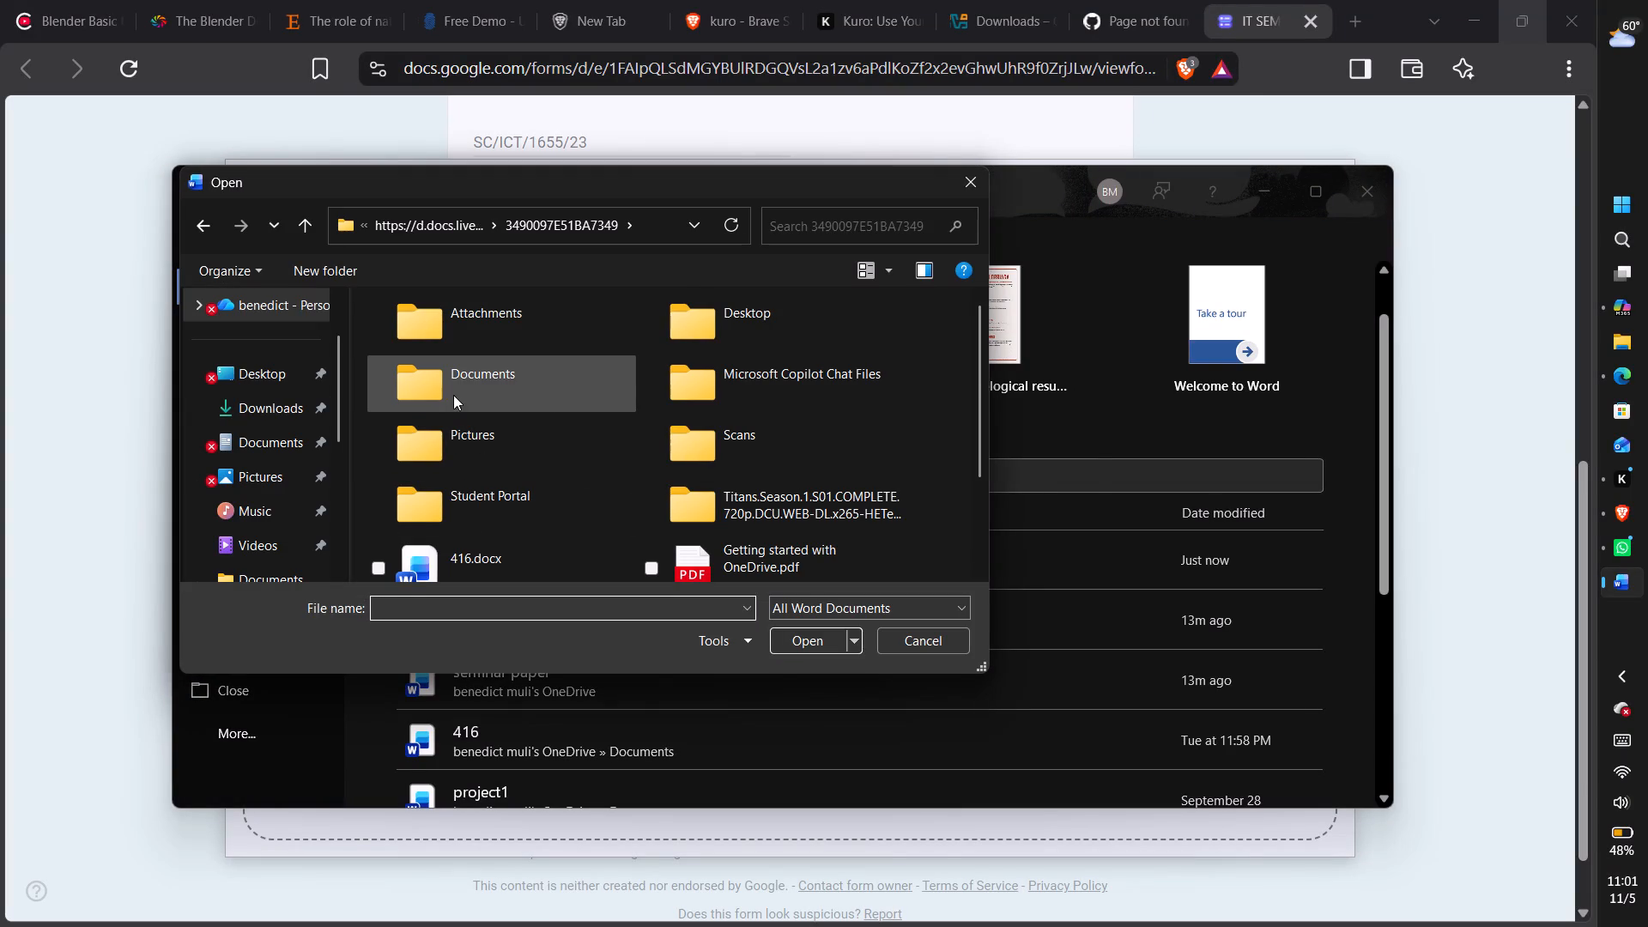
# Look through the OneDrive files in Word's Open dialog for seminar paper.docx, dismiss the dialog, and close Word.
pyautogui.scroll(-1, 513, 402)
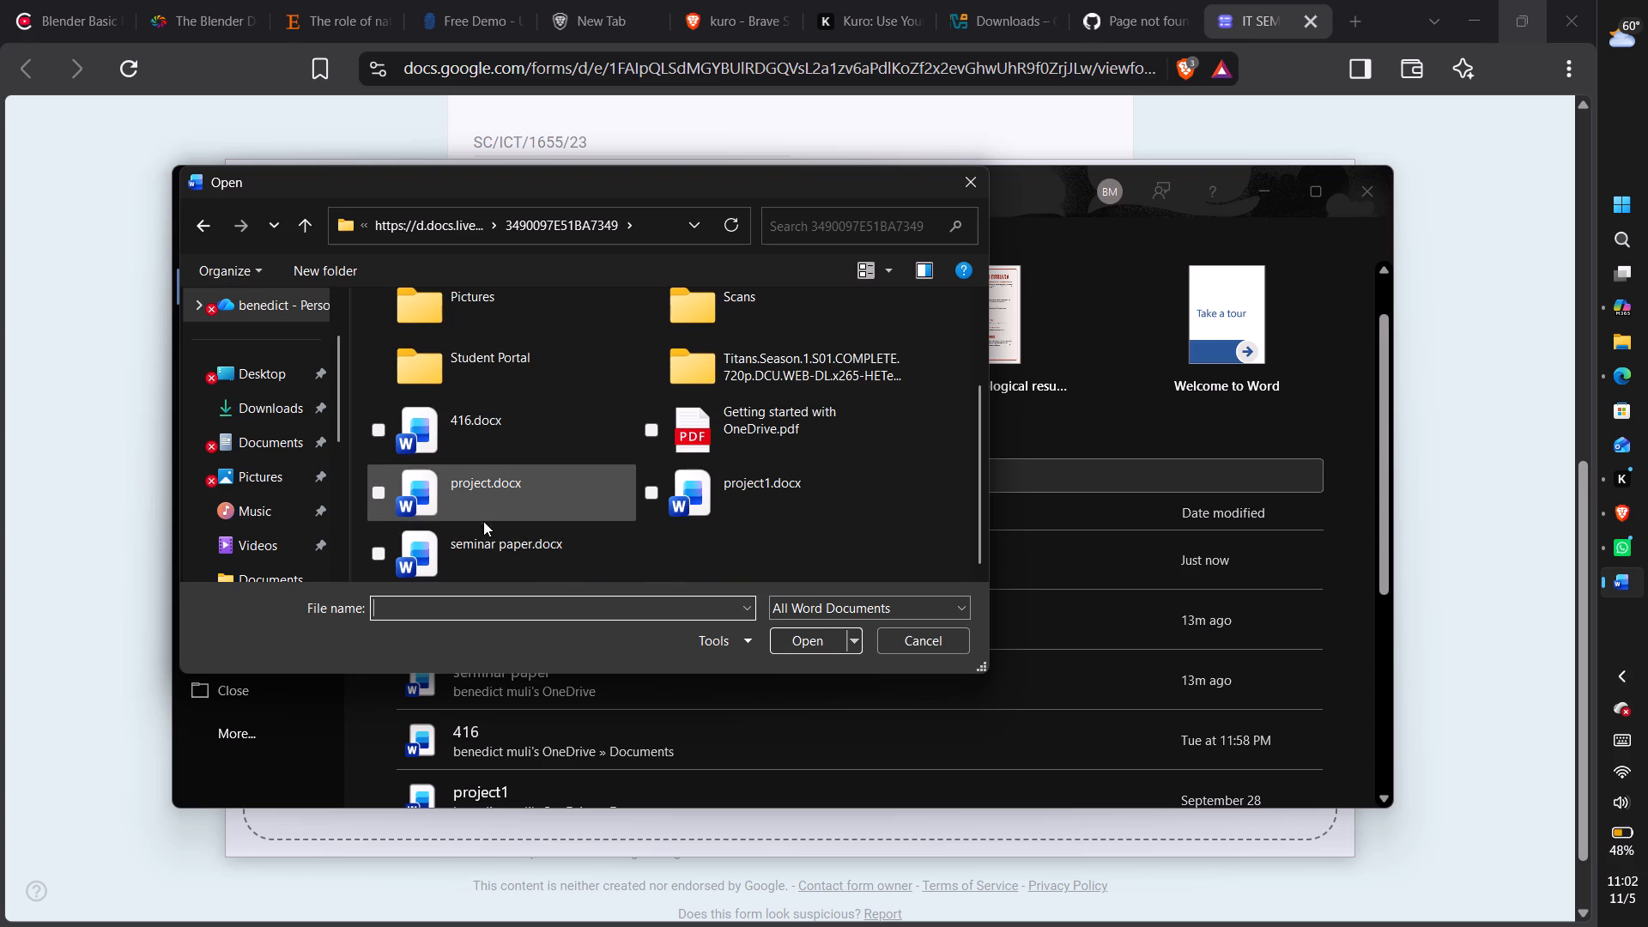
pyautogui.scroll(-1, 488, 533)
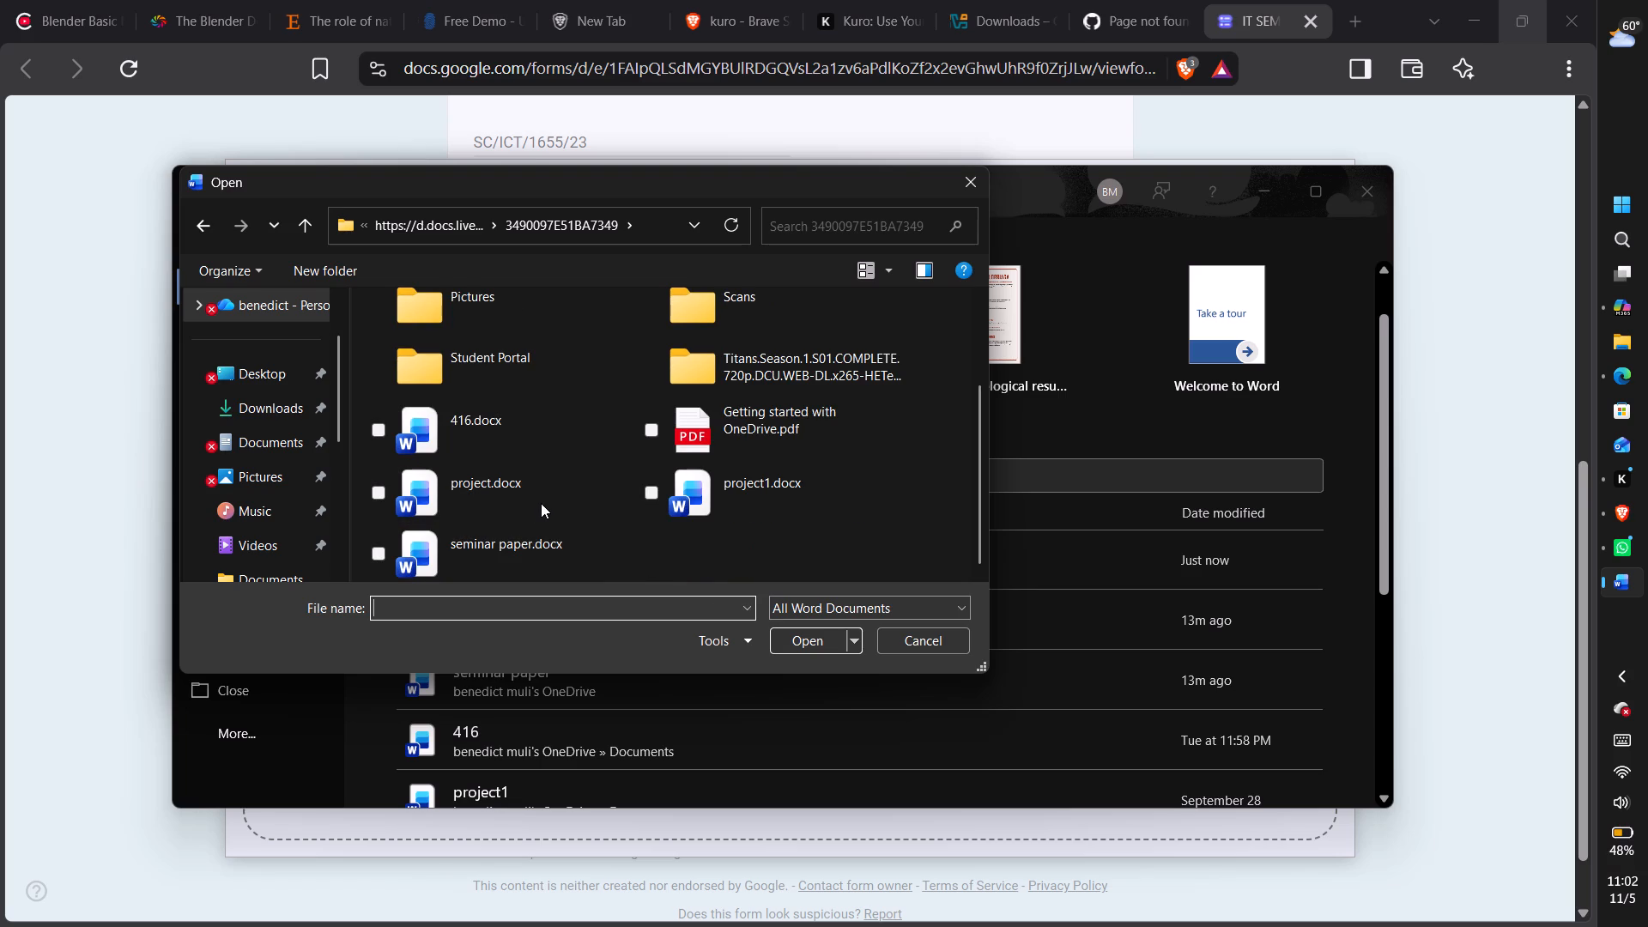
pyautogui.scroll(2, 541, 503)
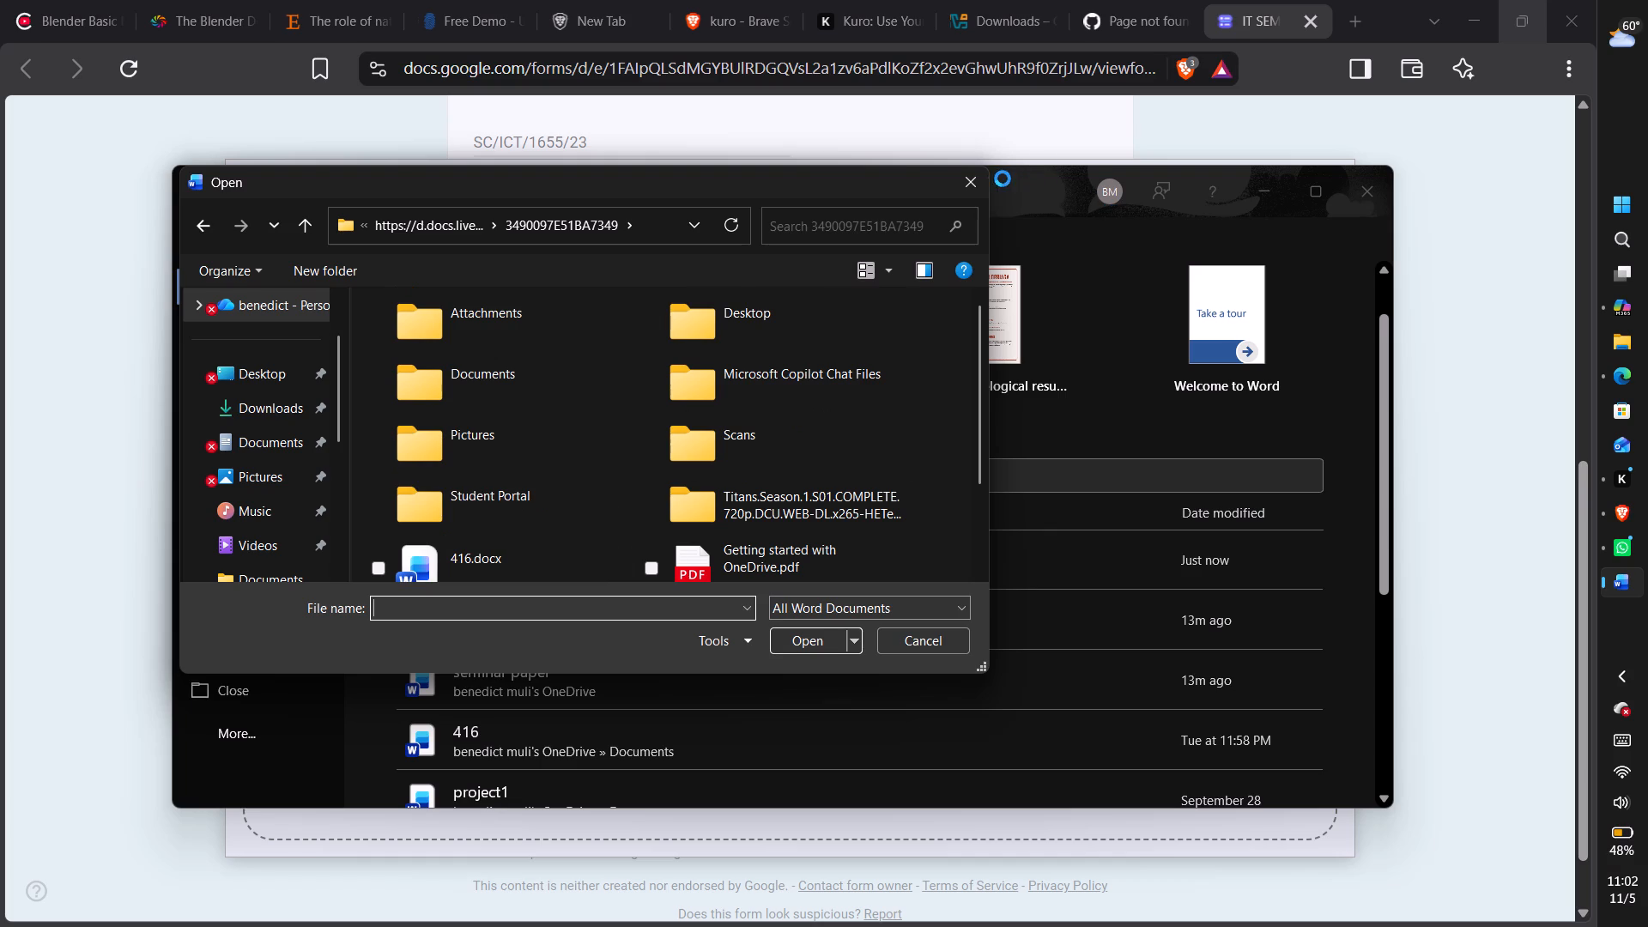
pyautogui.click(976, 182)
pyautogui.click(1360, 180)
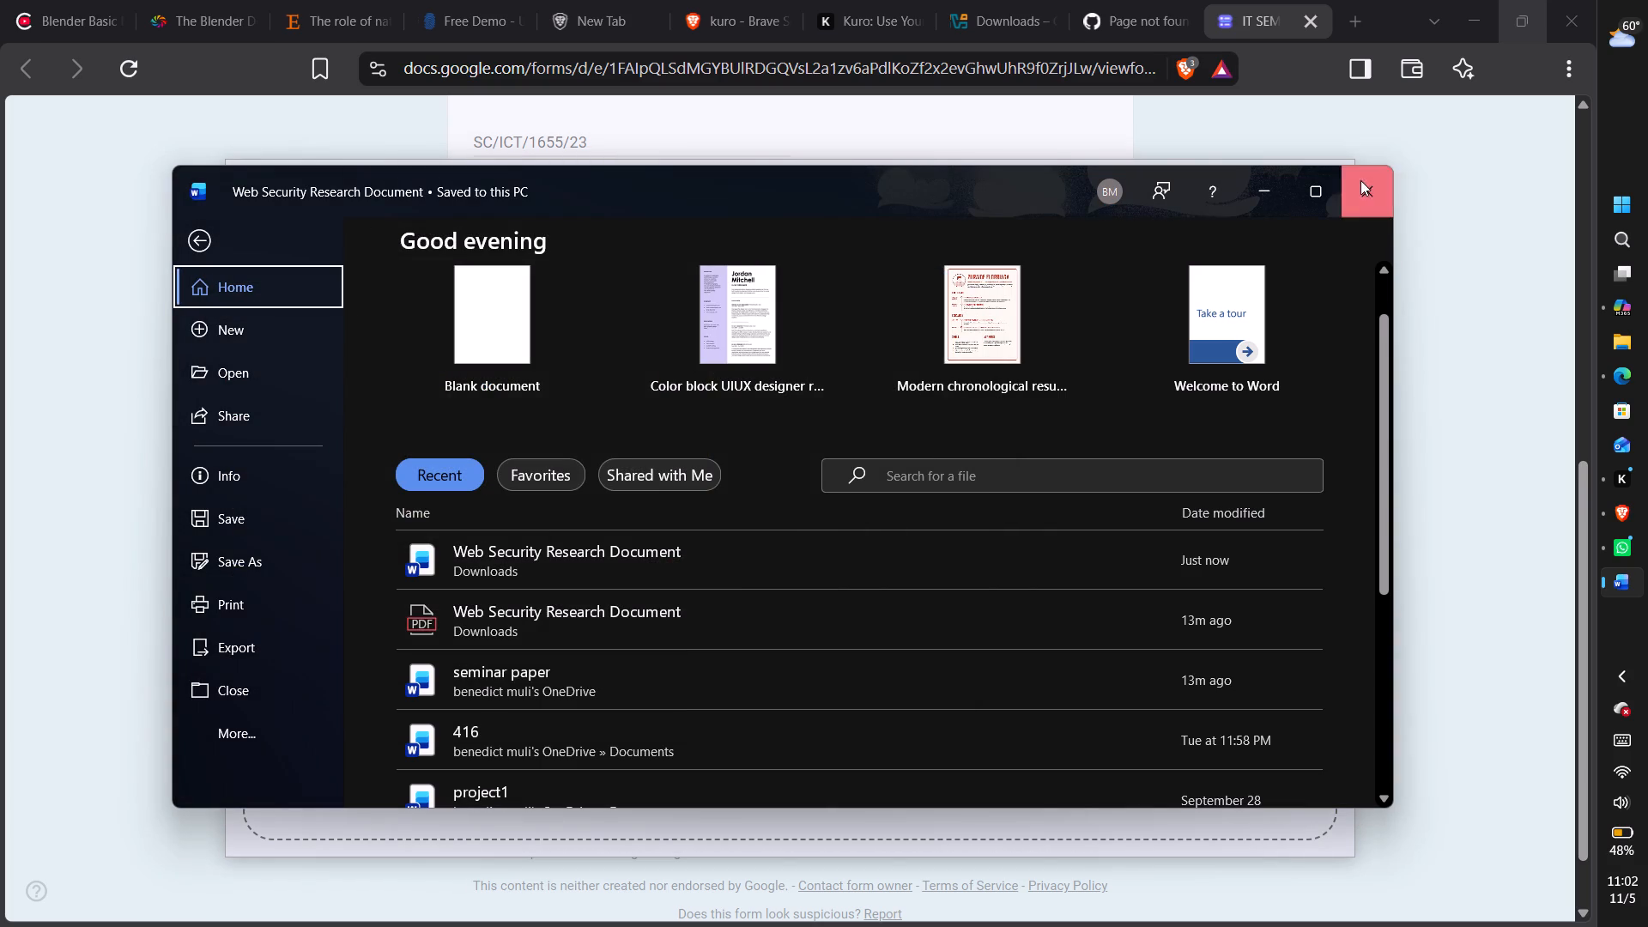
# Browse for a file to upload to the form, look through Downloads, and switch to the personal OneDrive folder.
pyautogui.click(796, 669)
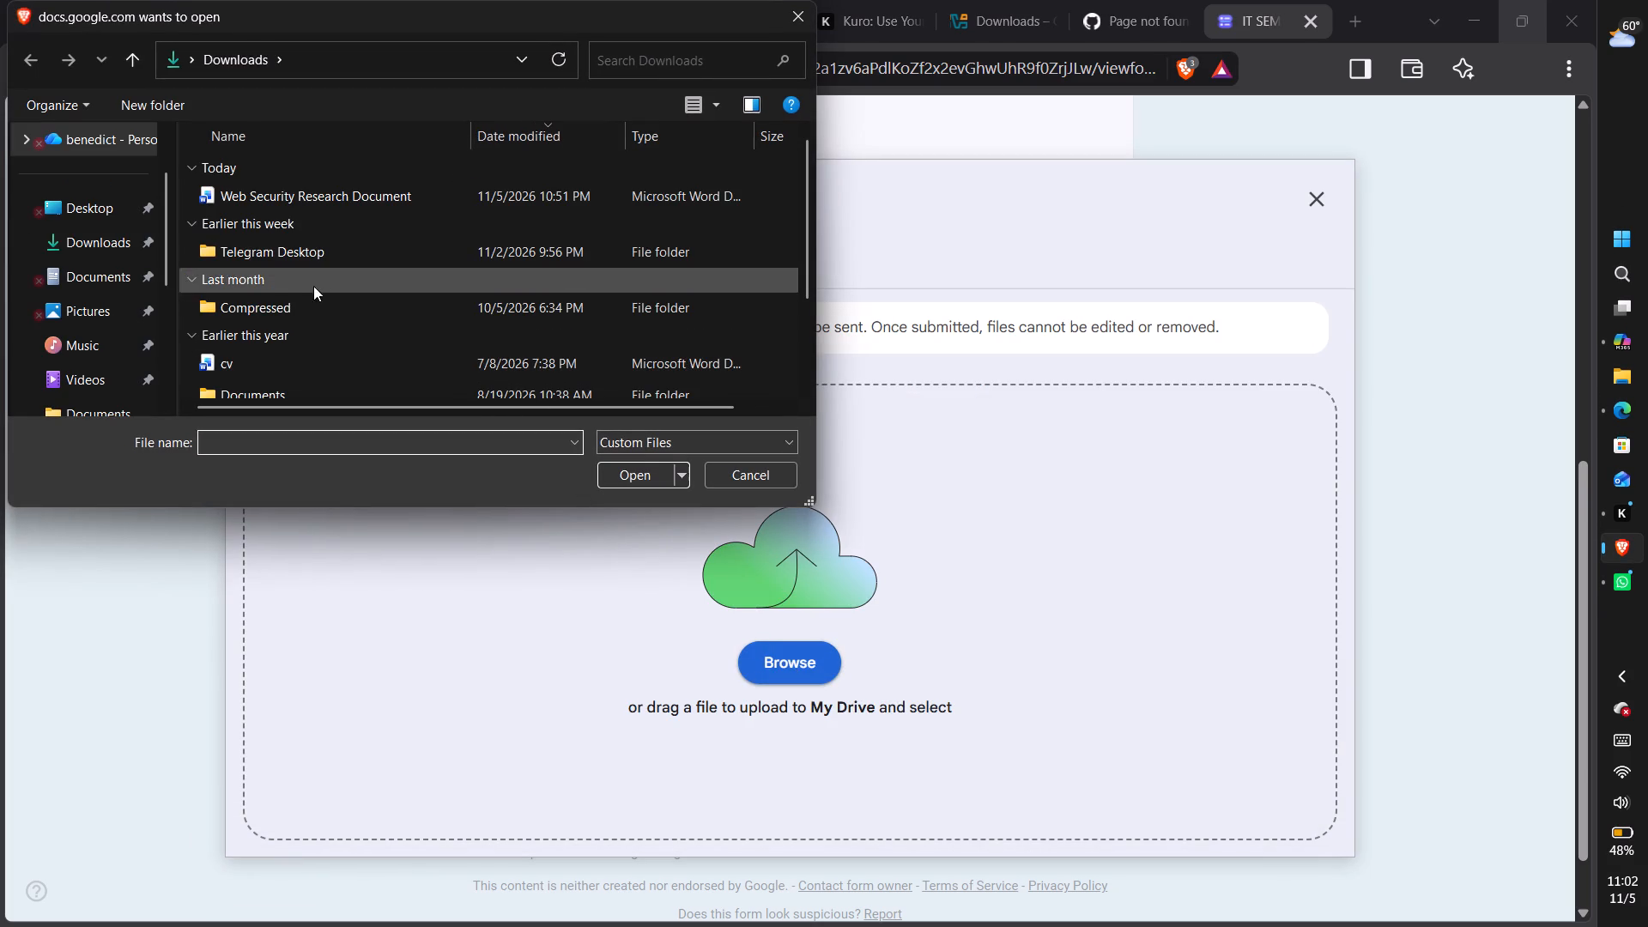
pyautogui.scroll(-2, 321, 251)
pyautogui.scroll(2, 321, 252)
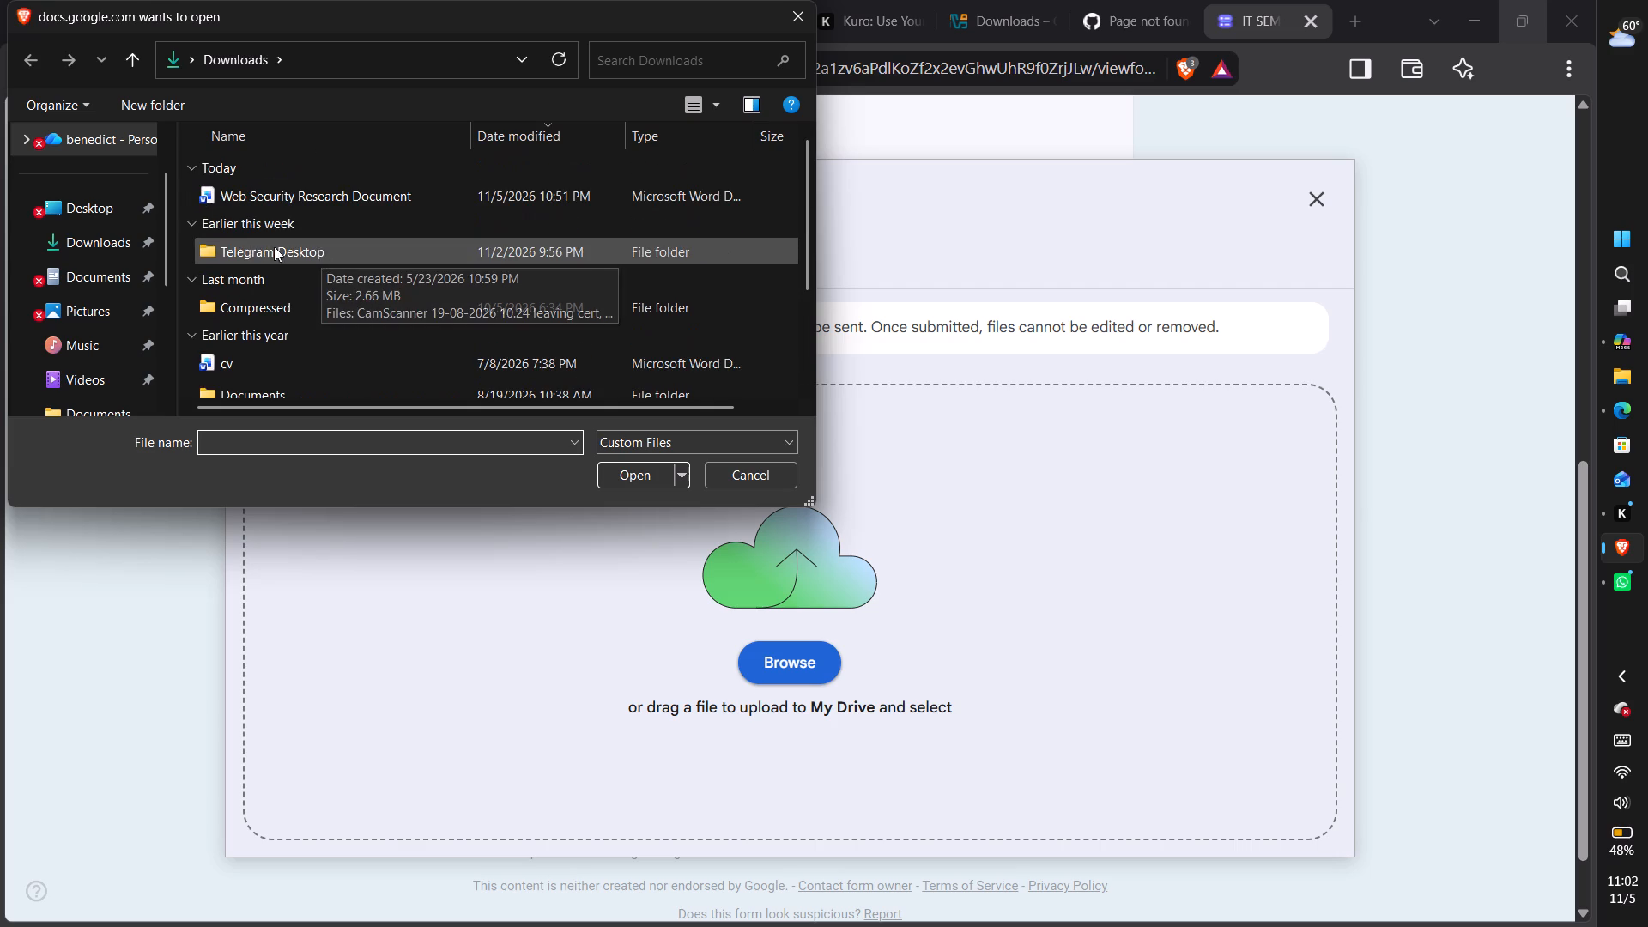
pyautogui.scroll(-2, 314, 255)
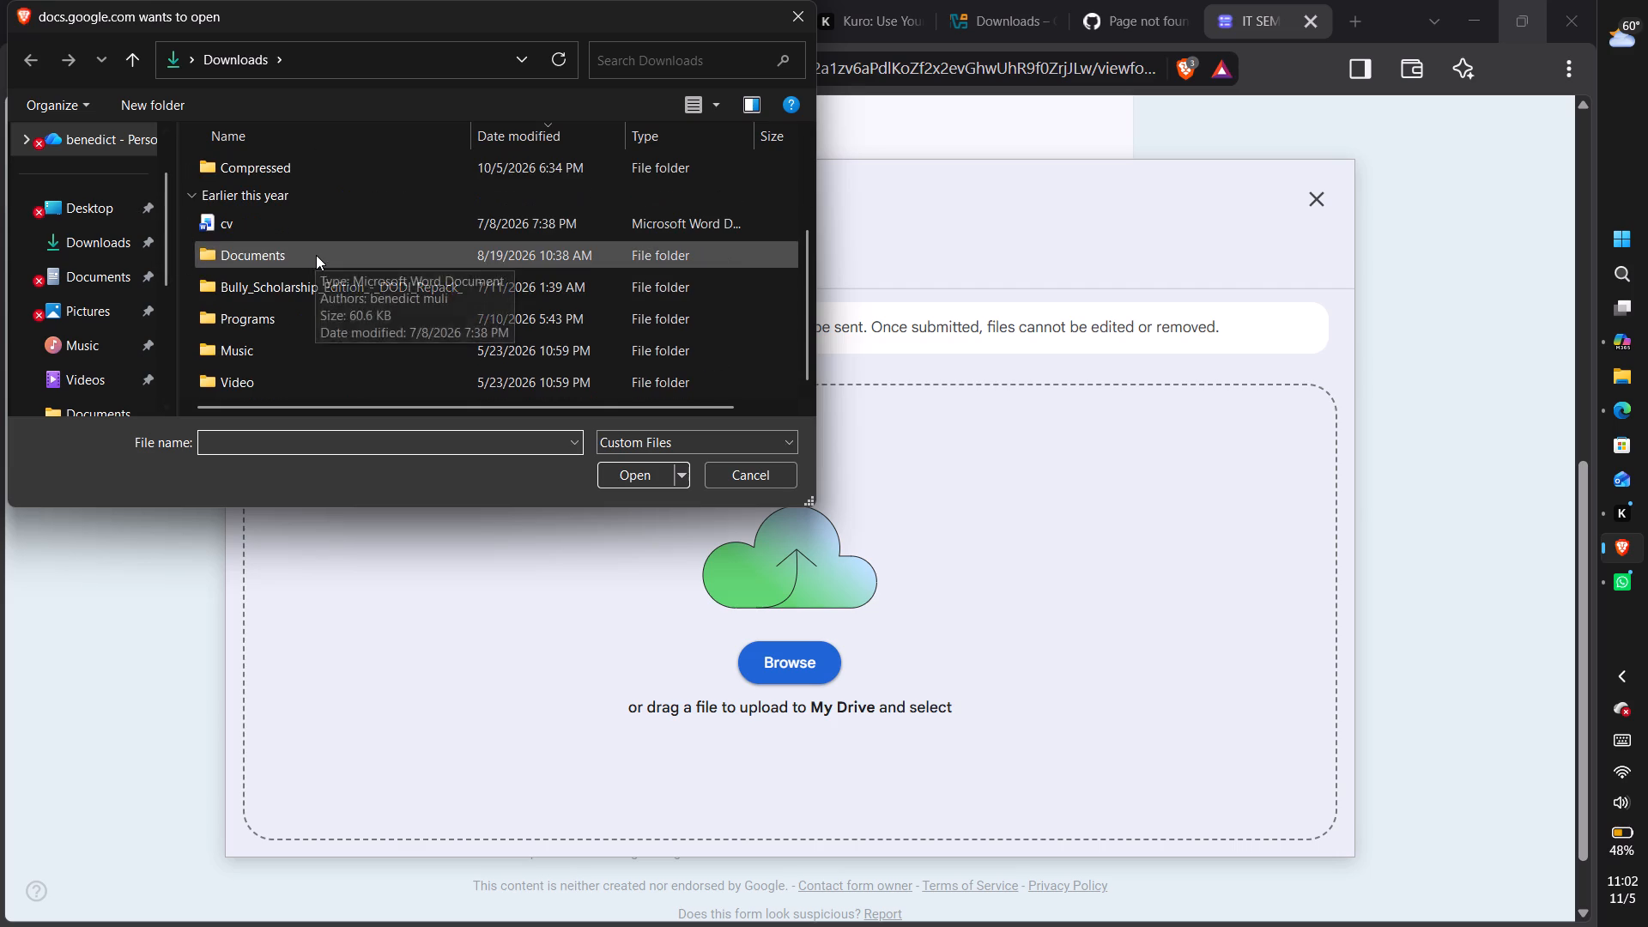
pyautogui.scroll(-4, 316, 257)
pyautogui.scroll(3, 317, 257)
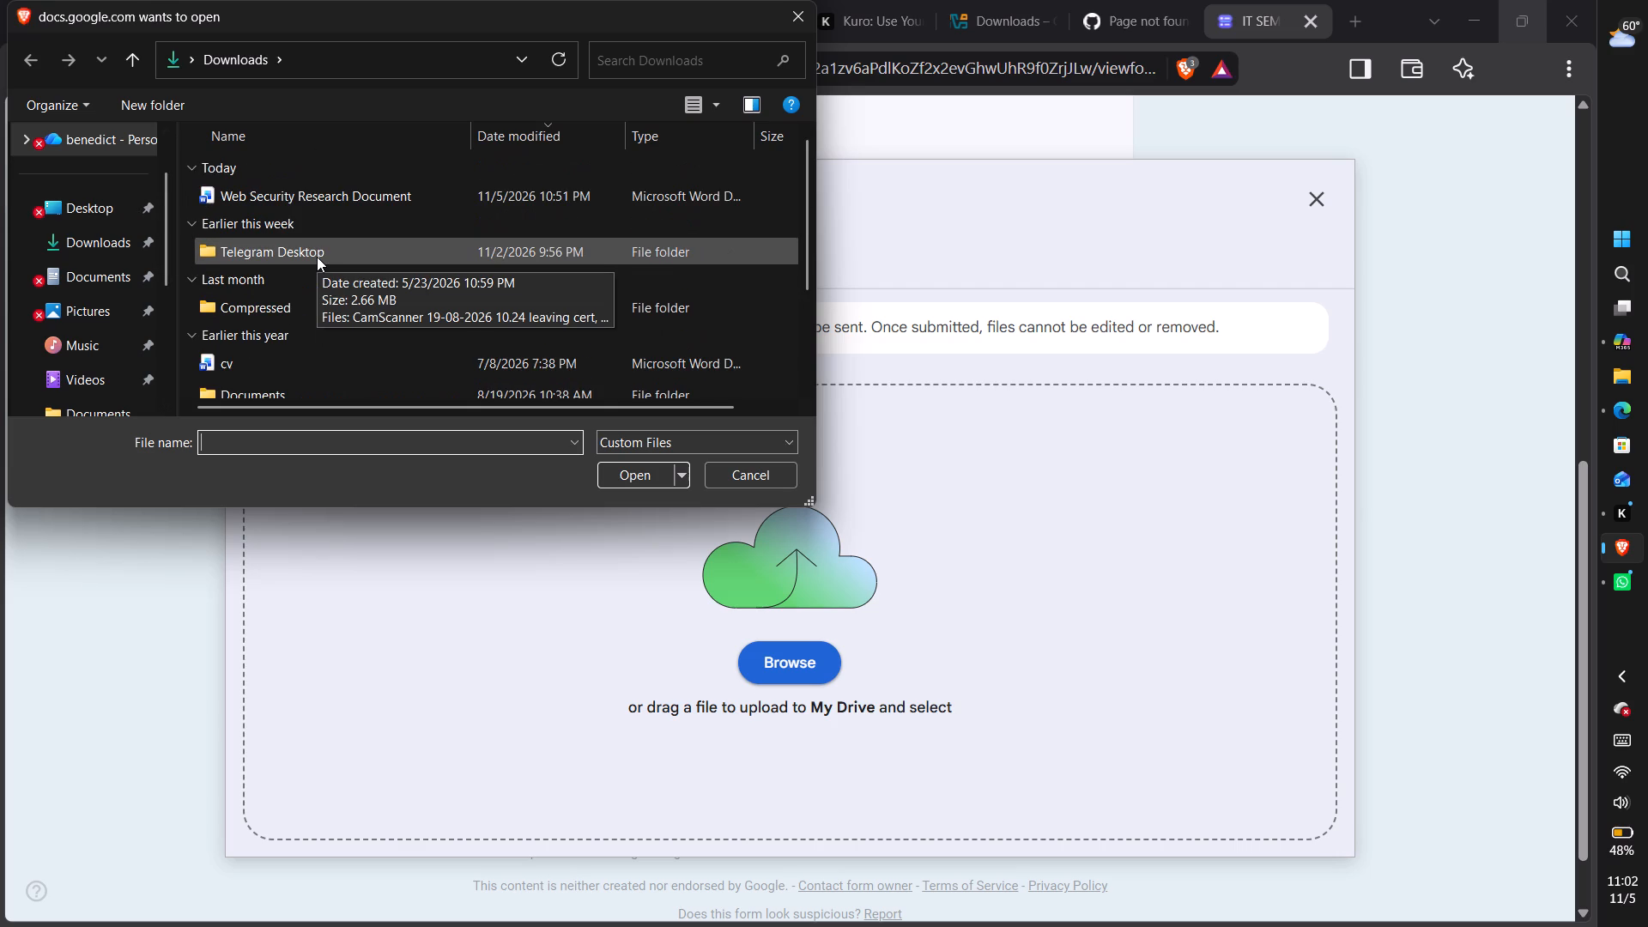
pyautogui.scroll(1, 317, 257)
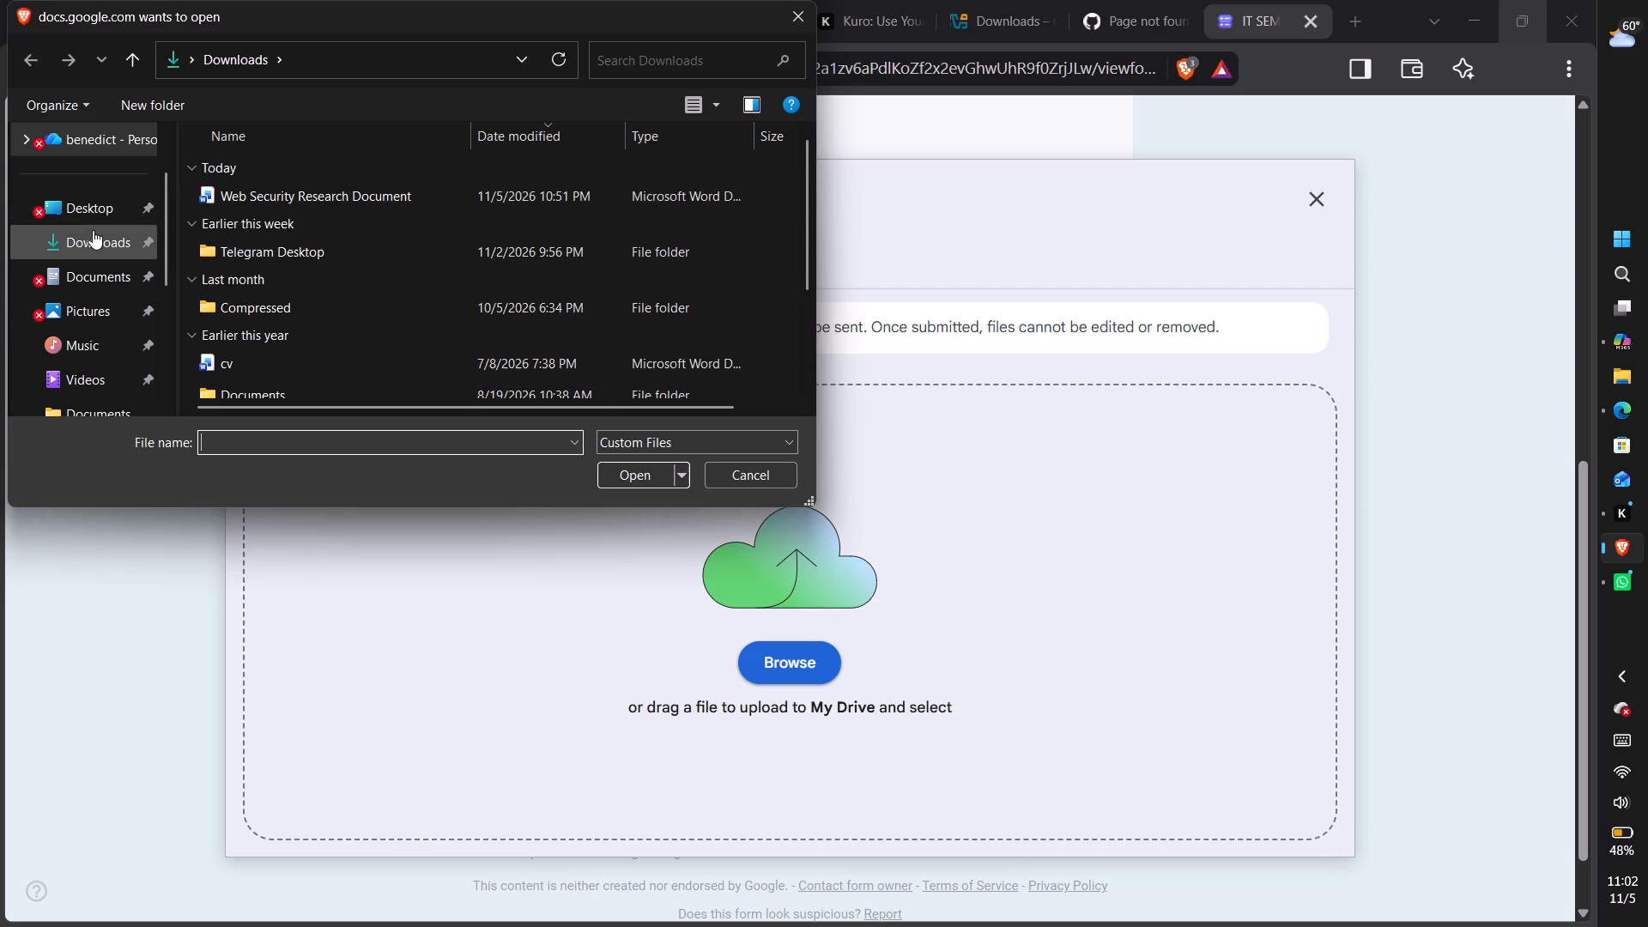
pyautogui.scroll(1, 111, 204)
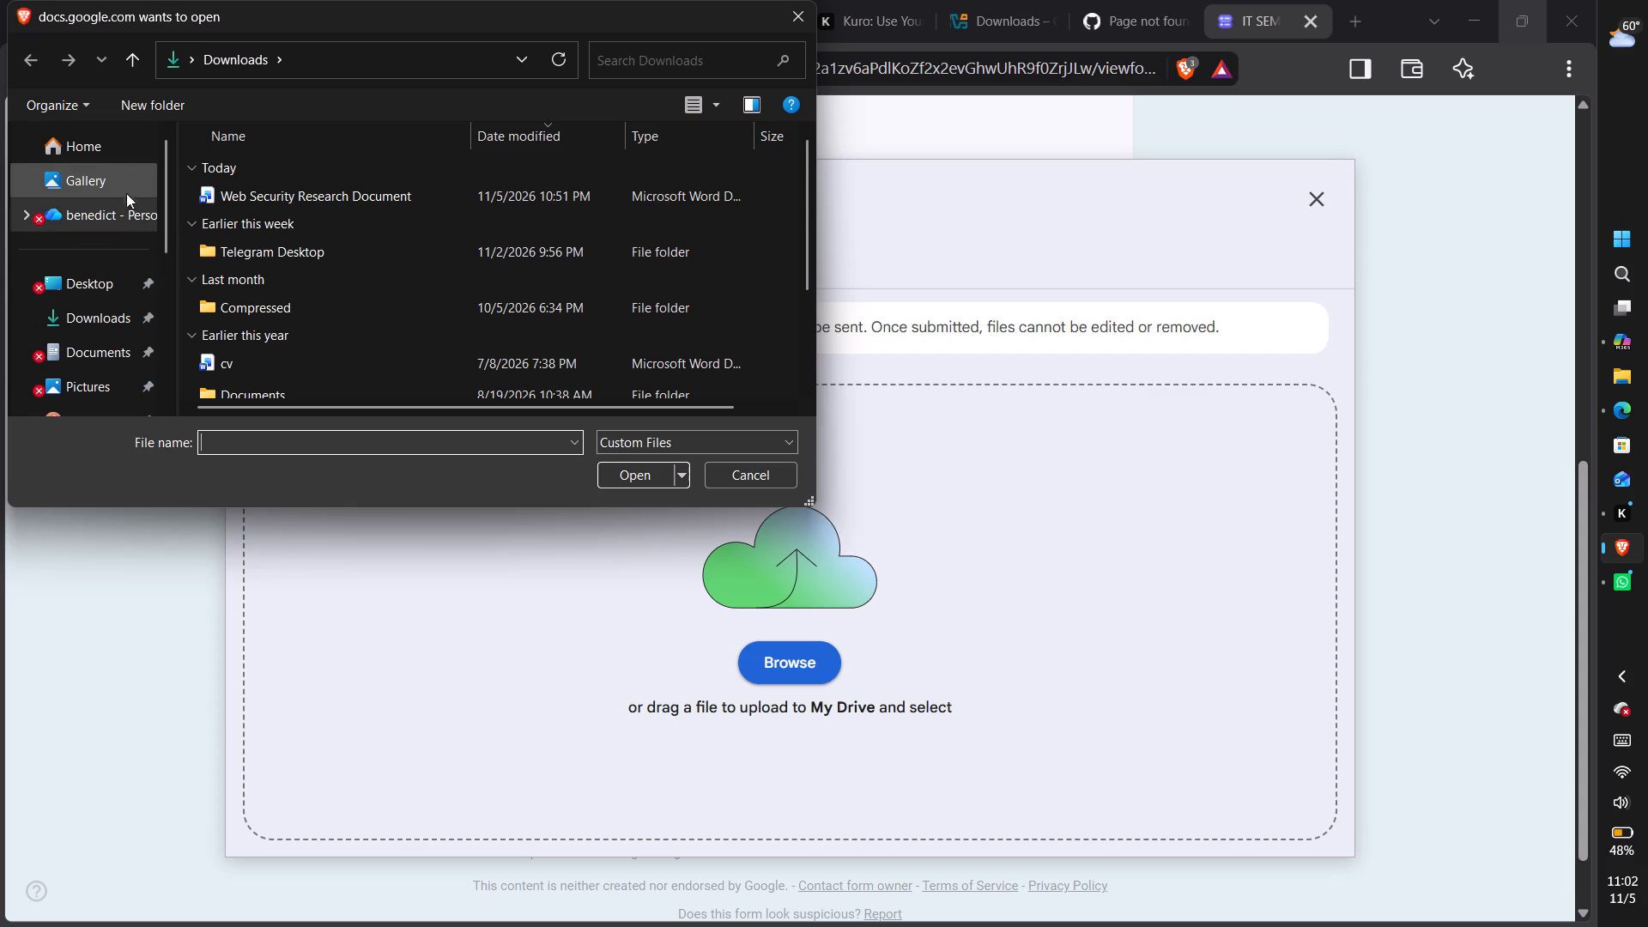
pyautogui.click(123, 198)
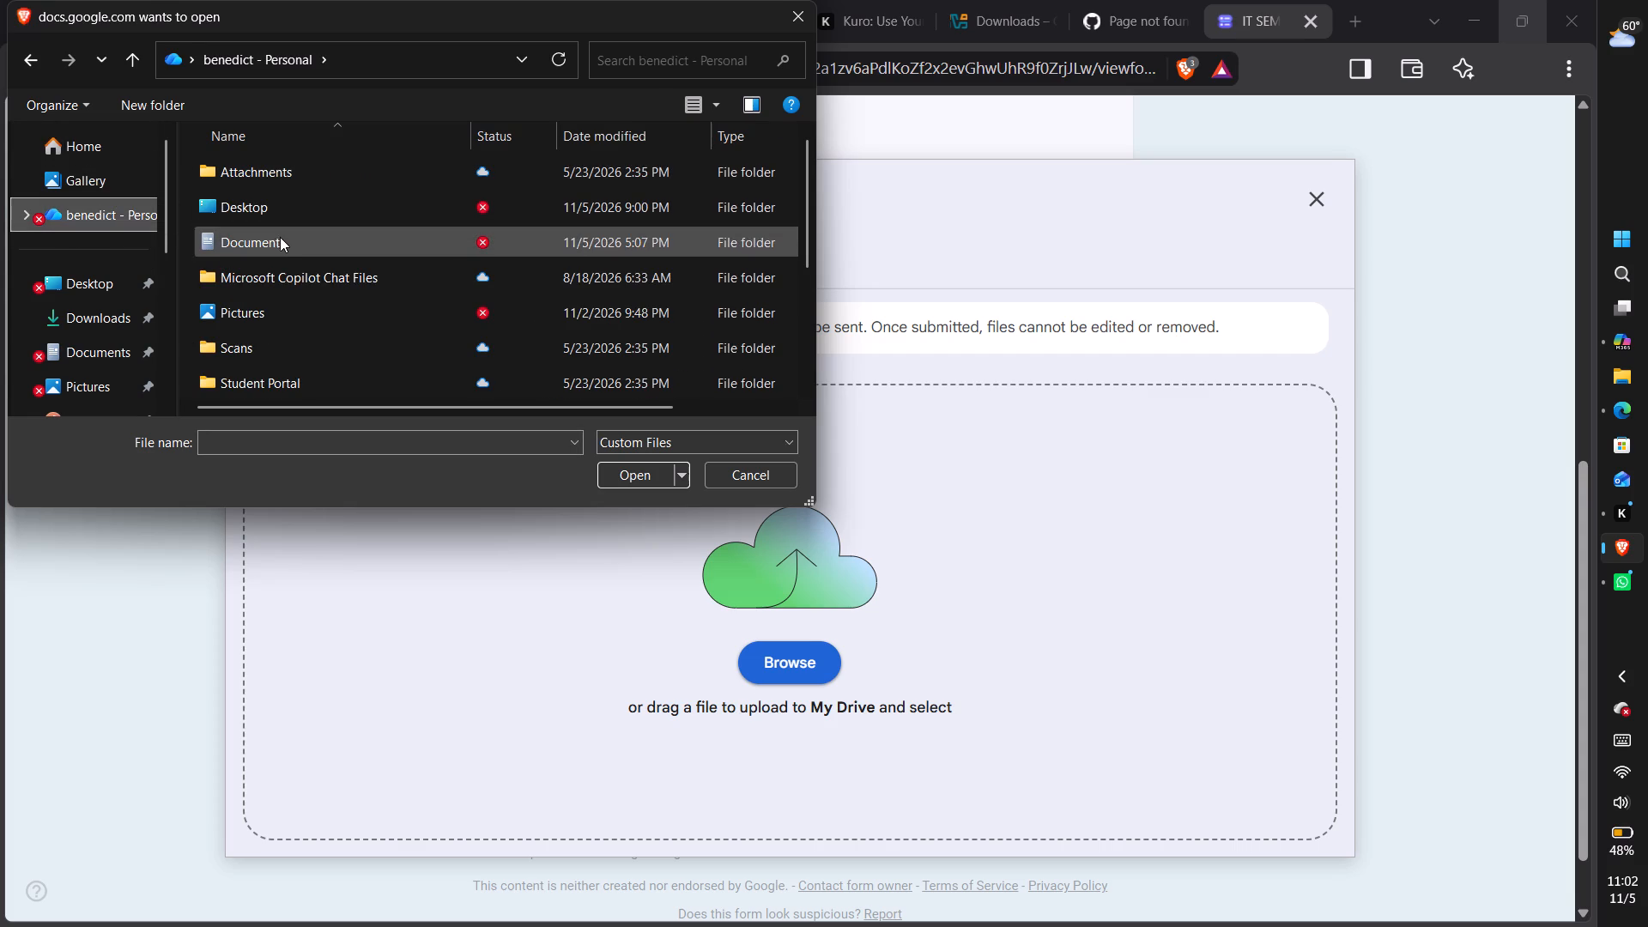
# Choose the seminar paper Word document in the OneDrive folder and upload it to the form.
pyautogui.scroll(-2, 303, 361)
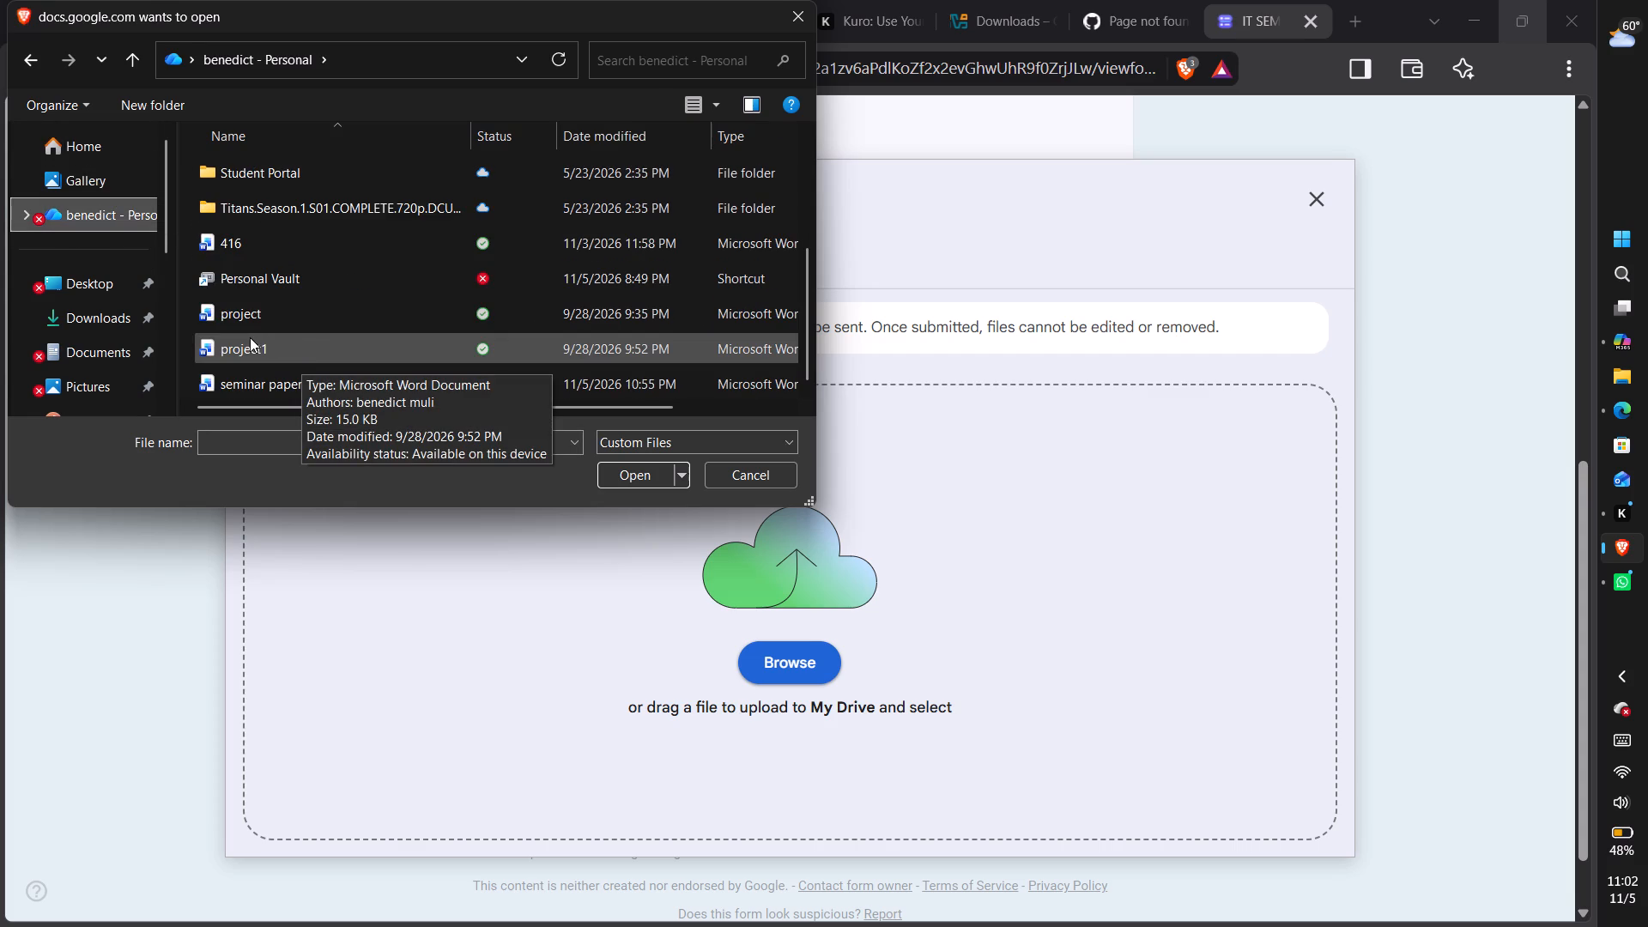
pyautogui.scroll(-1, 270, 331)
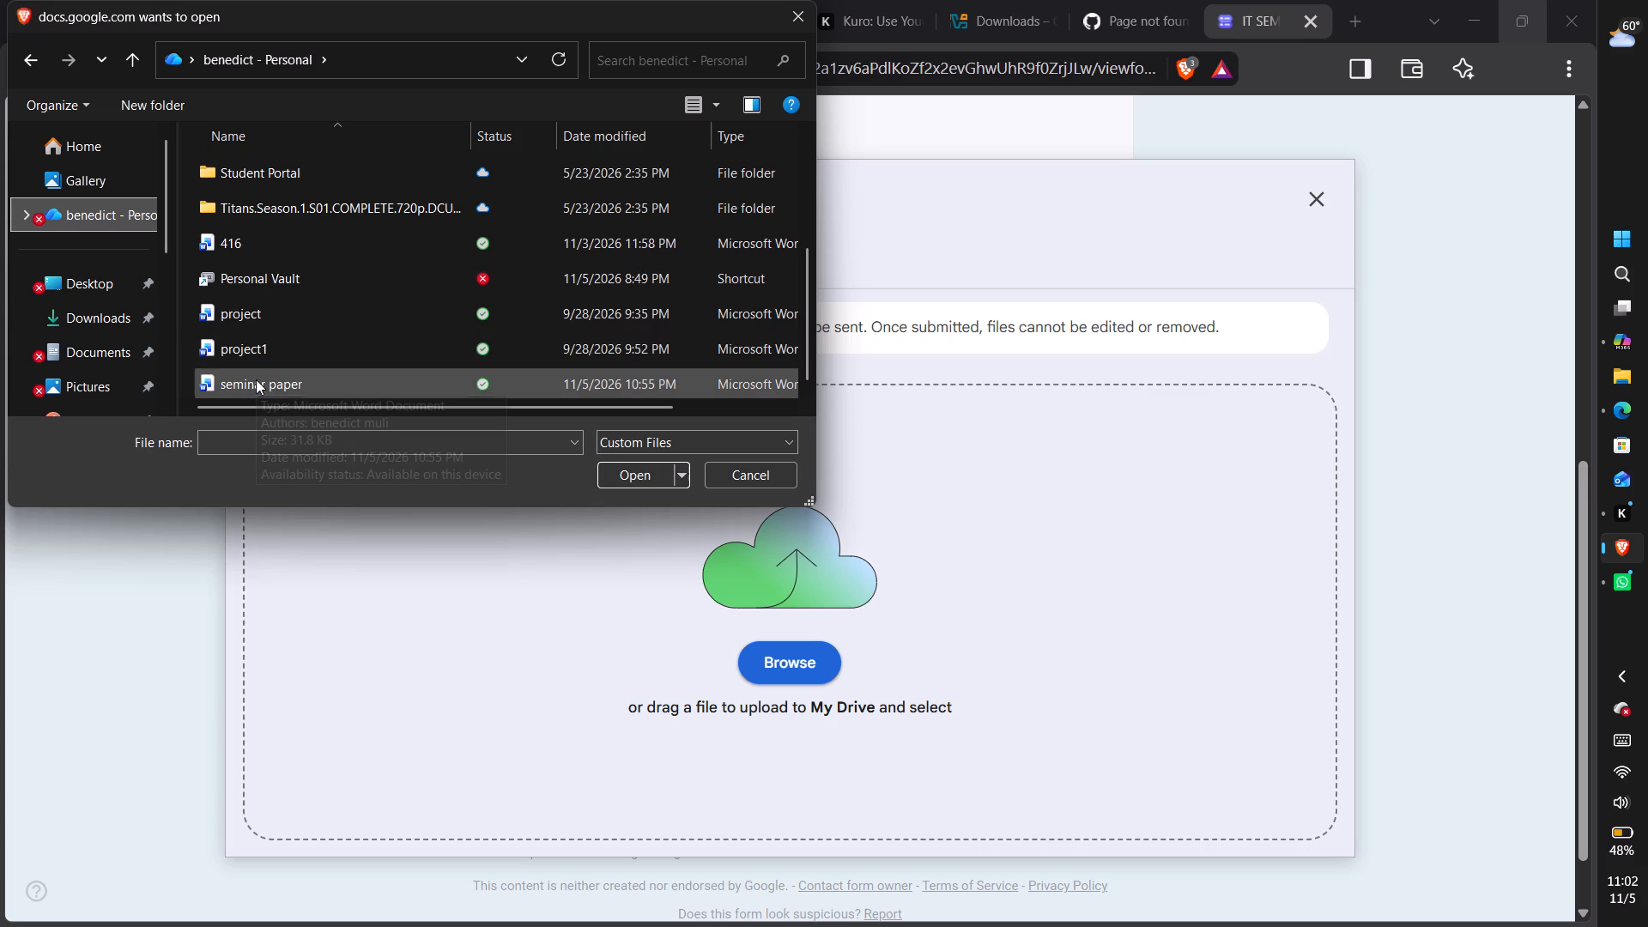
pyautogui.click(256, 379)
pyautogui.click(256, 379)
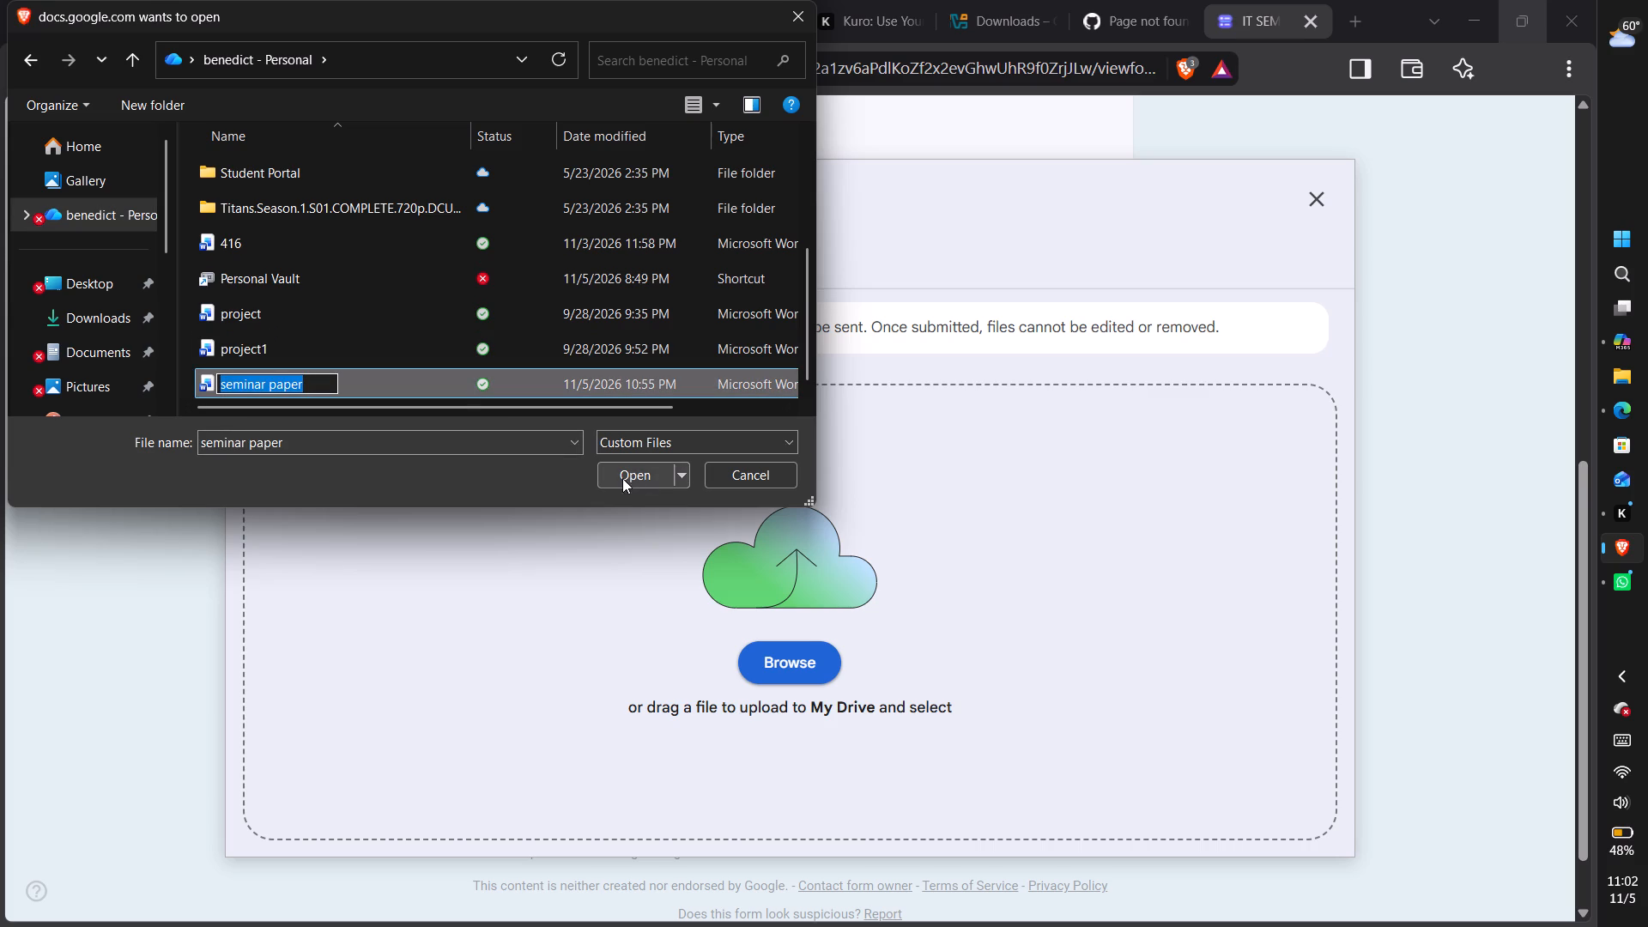
pyautogui.click(428, 541)
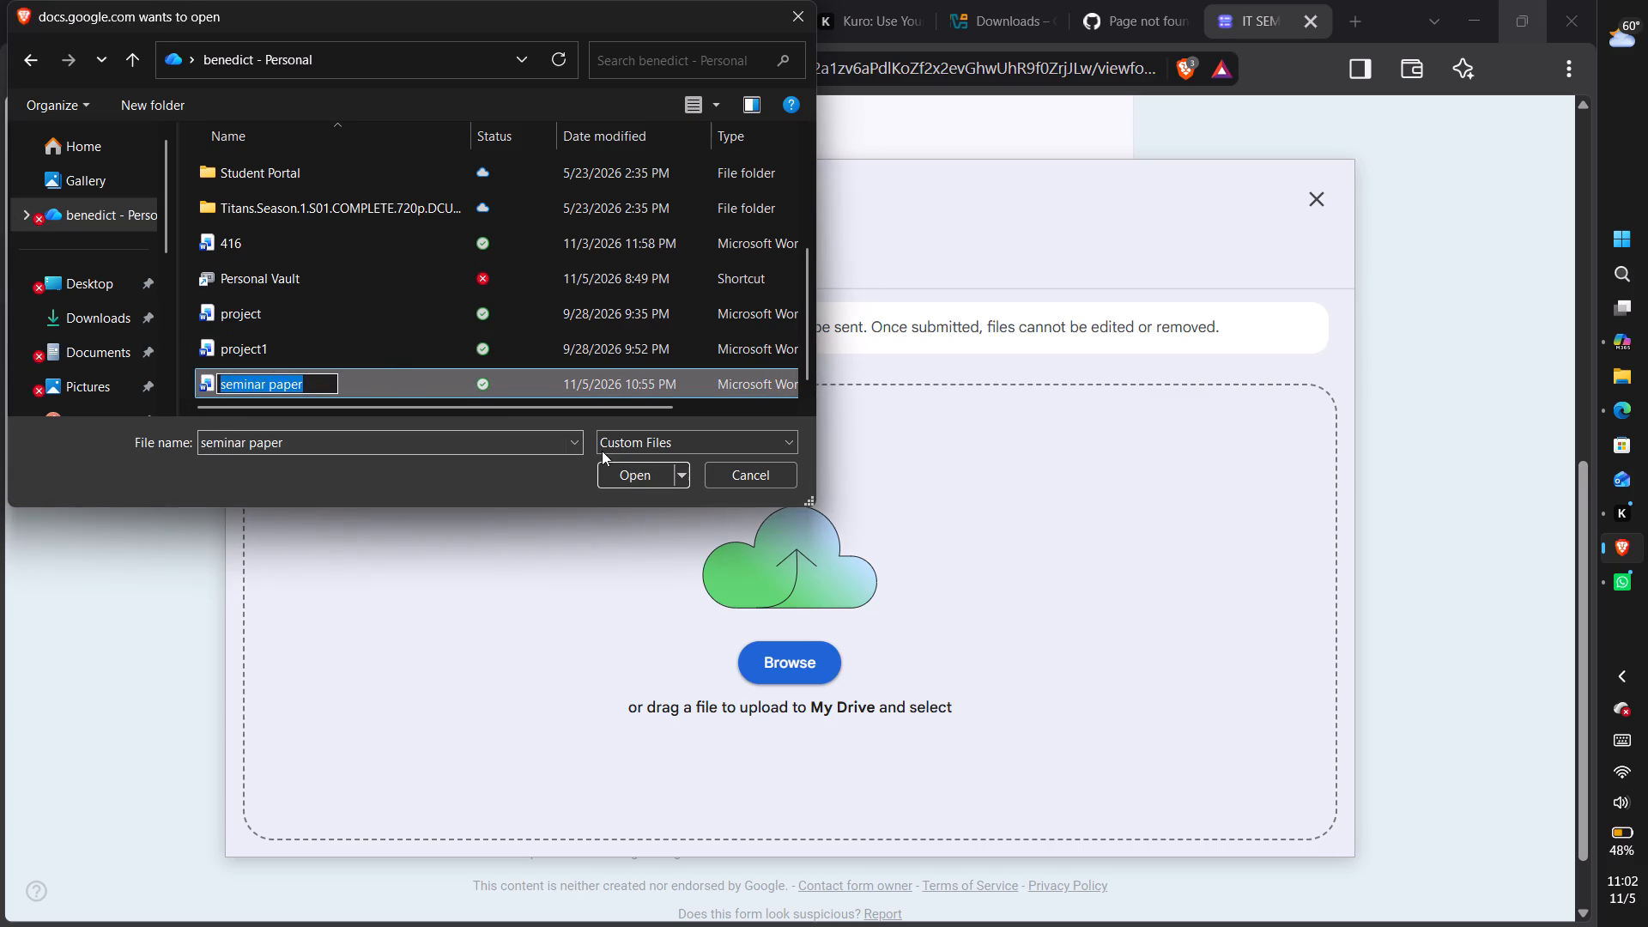
pyautogui.click(631, 474)
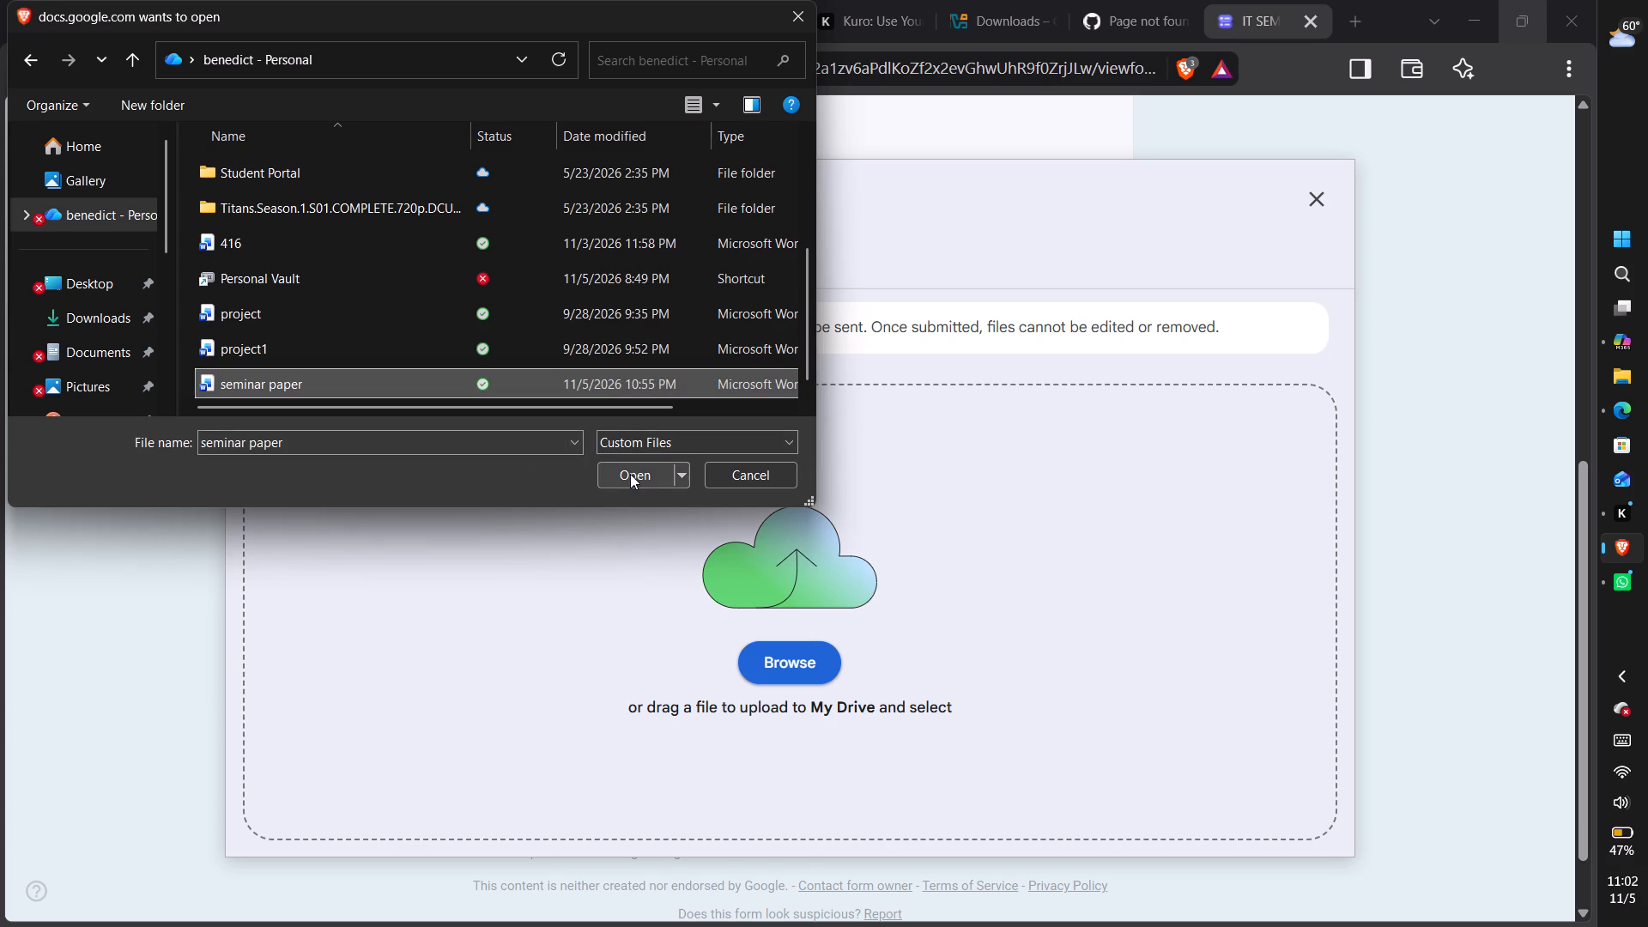
pyautogui.scroll(-2, 384, 297)
pyautogui.scroll(2, 384, 297)
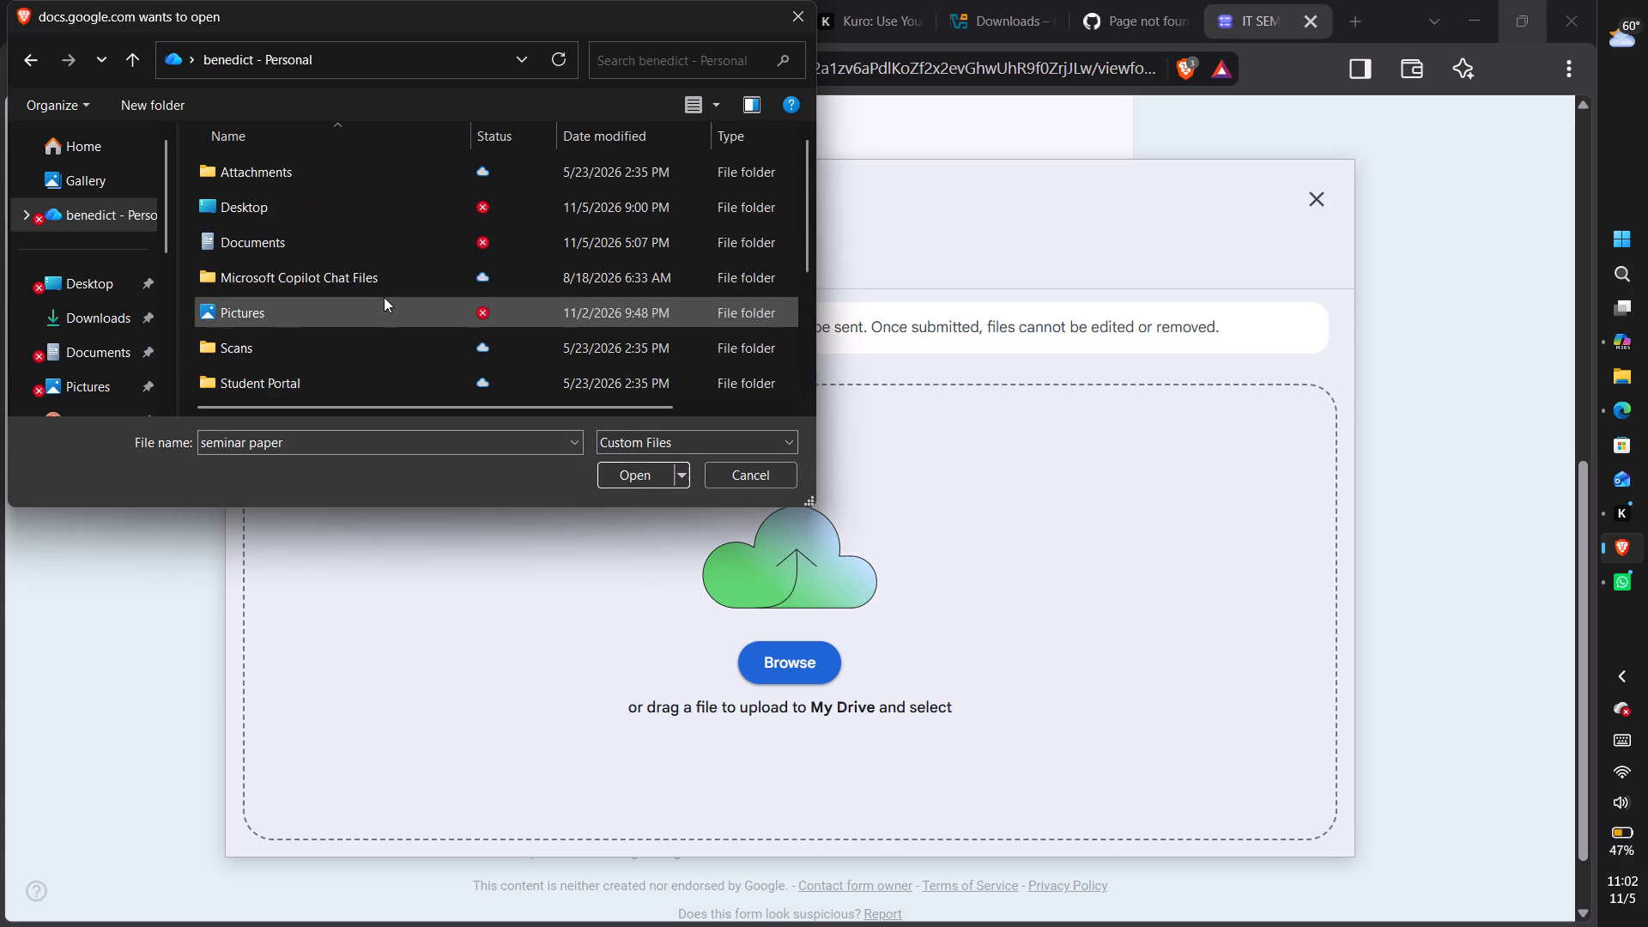
pyautogui.scroll(-2, 384, 297)
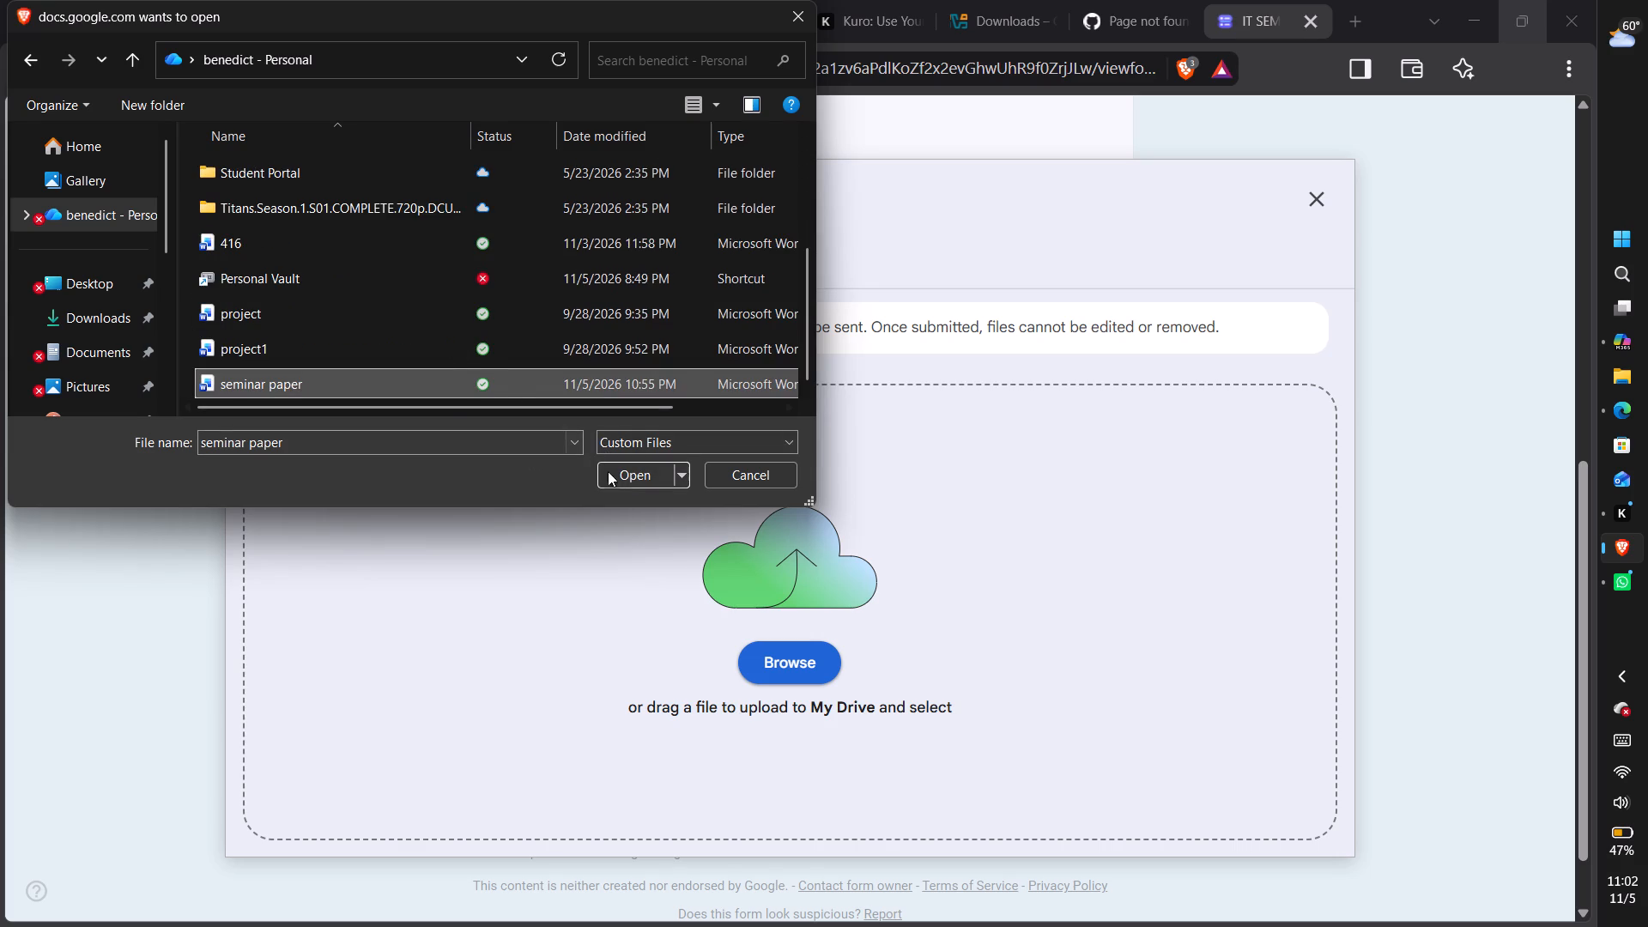
pyautogui.click(628, 476)
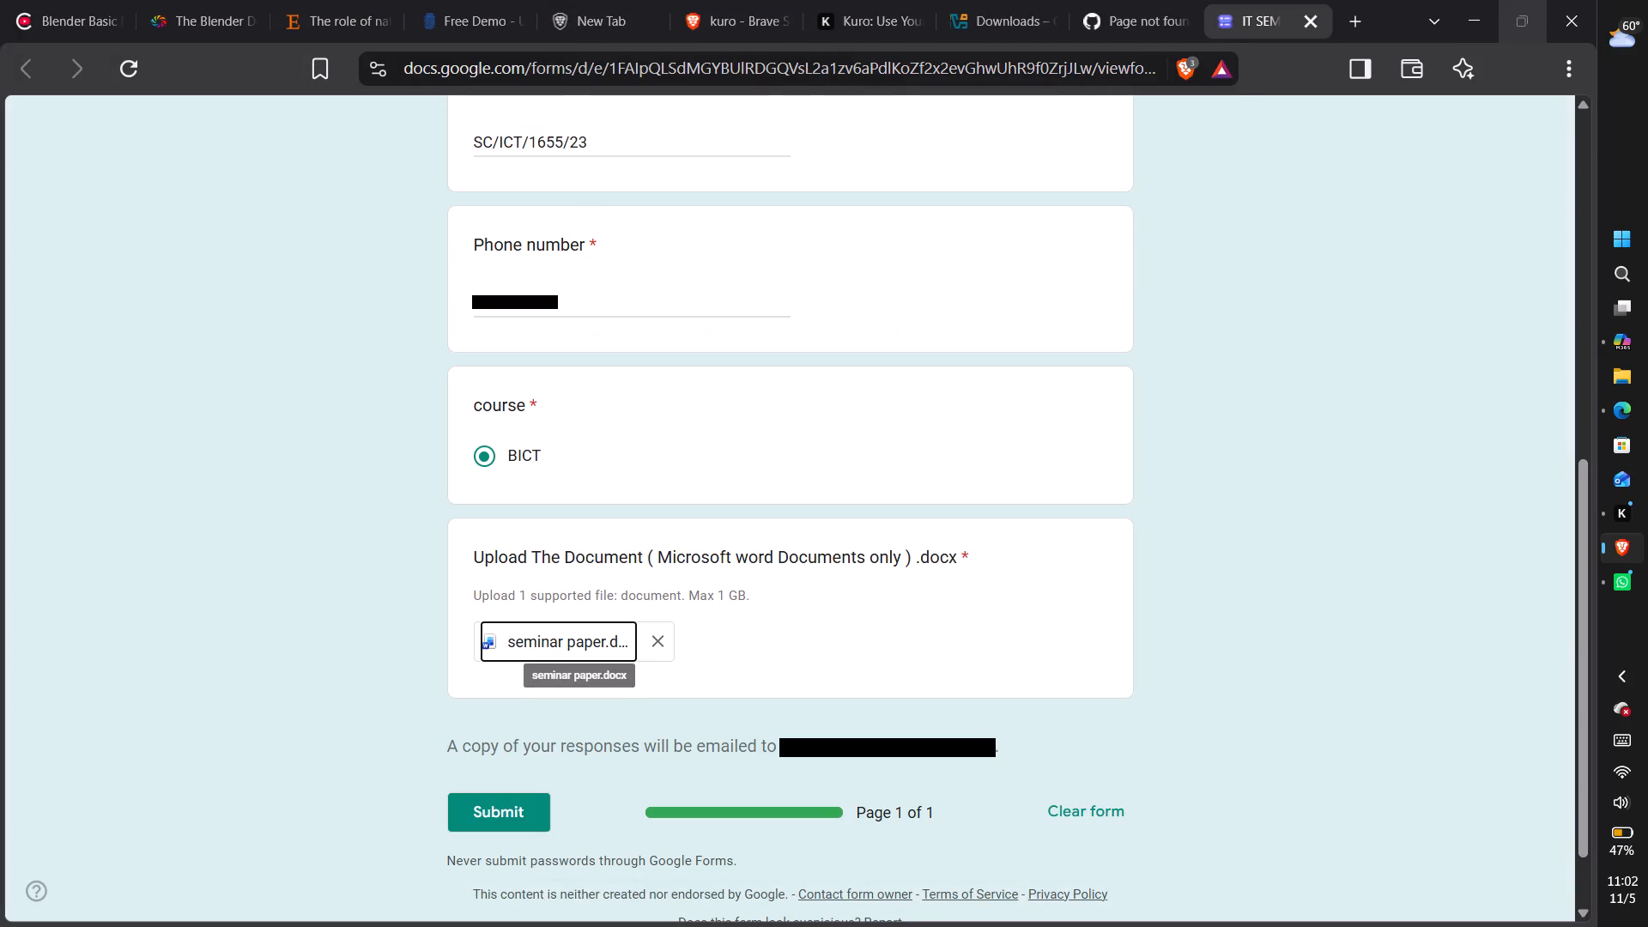
# Submit the completed IT seminar form.
pyautogui.click(516, 812)
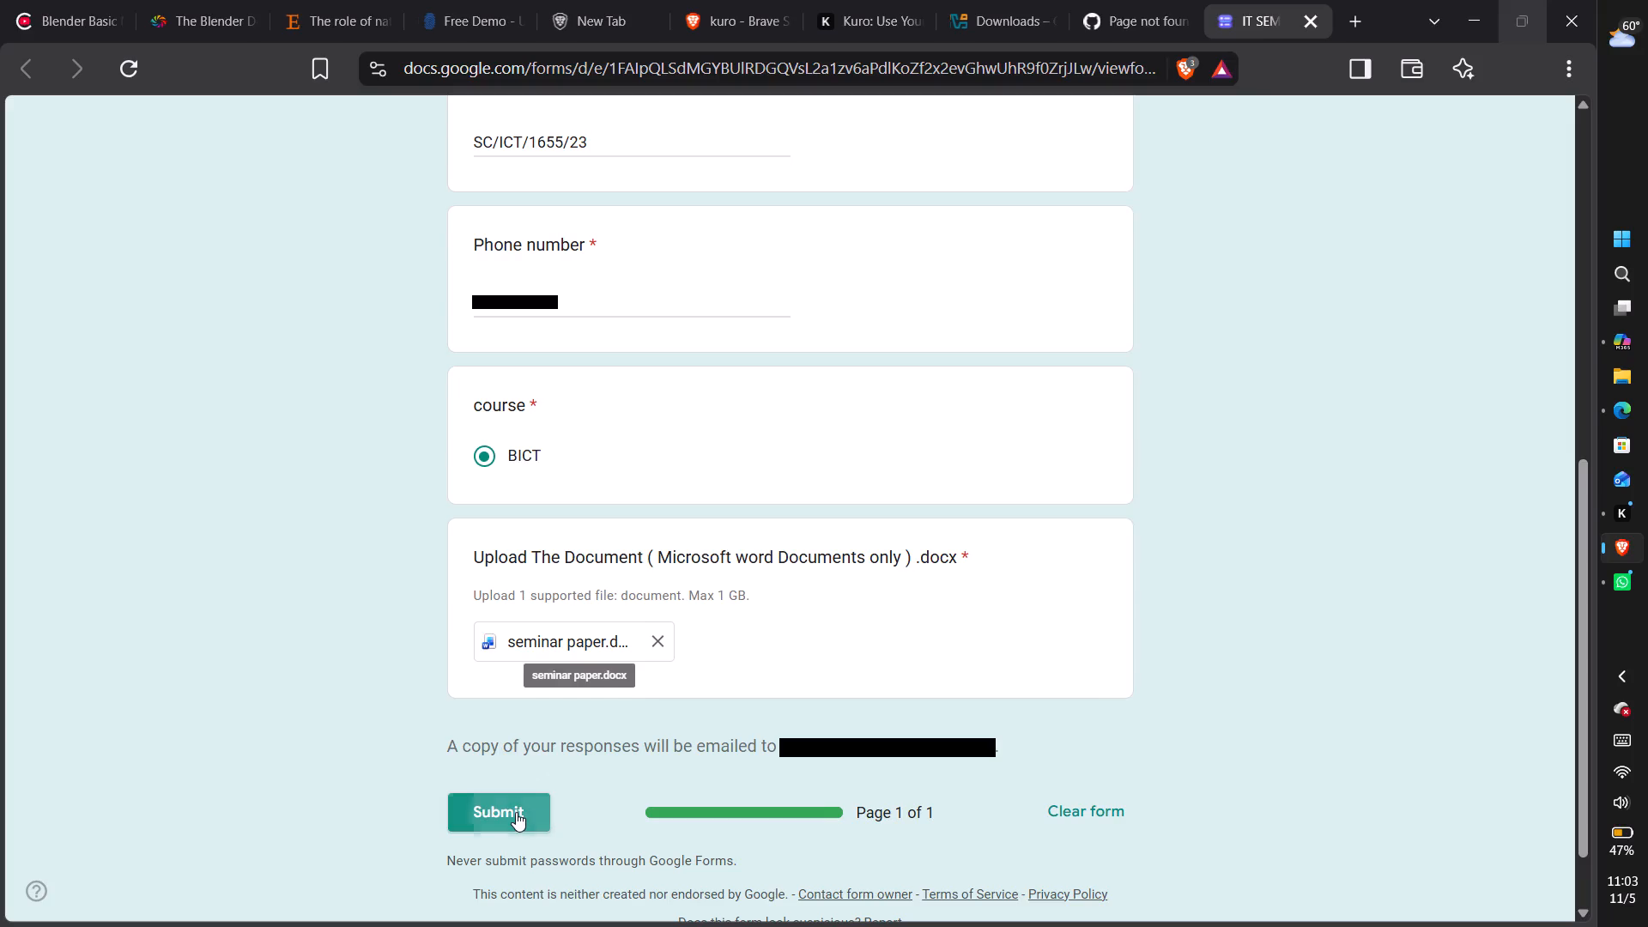
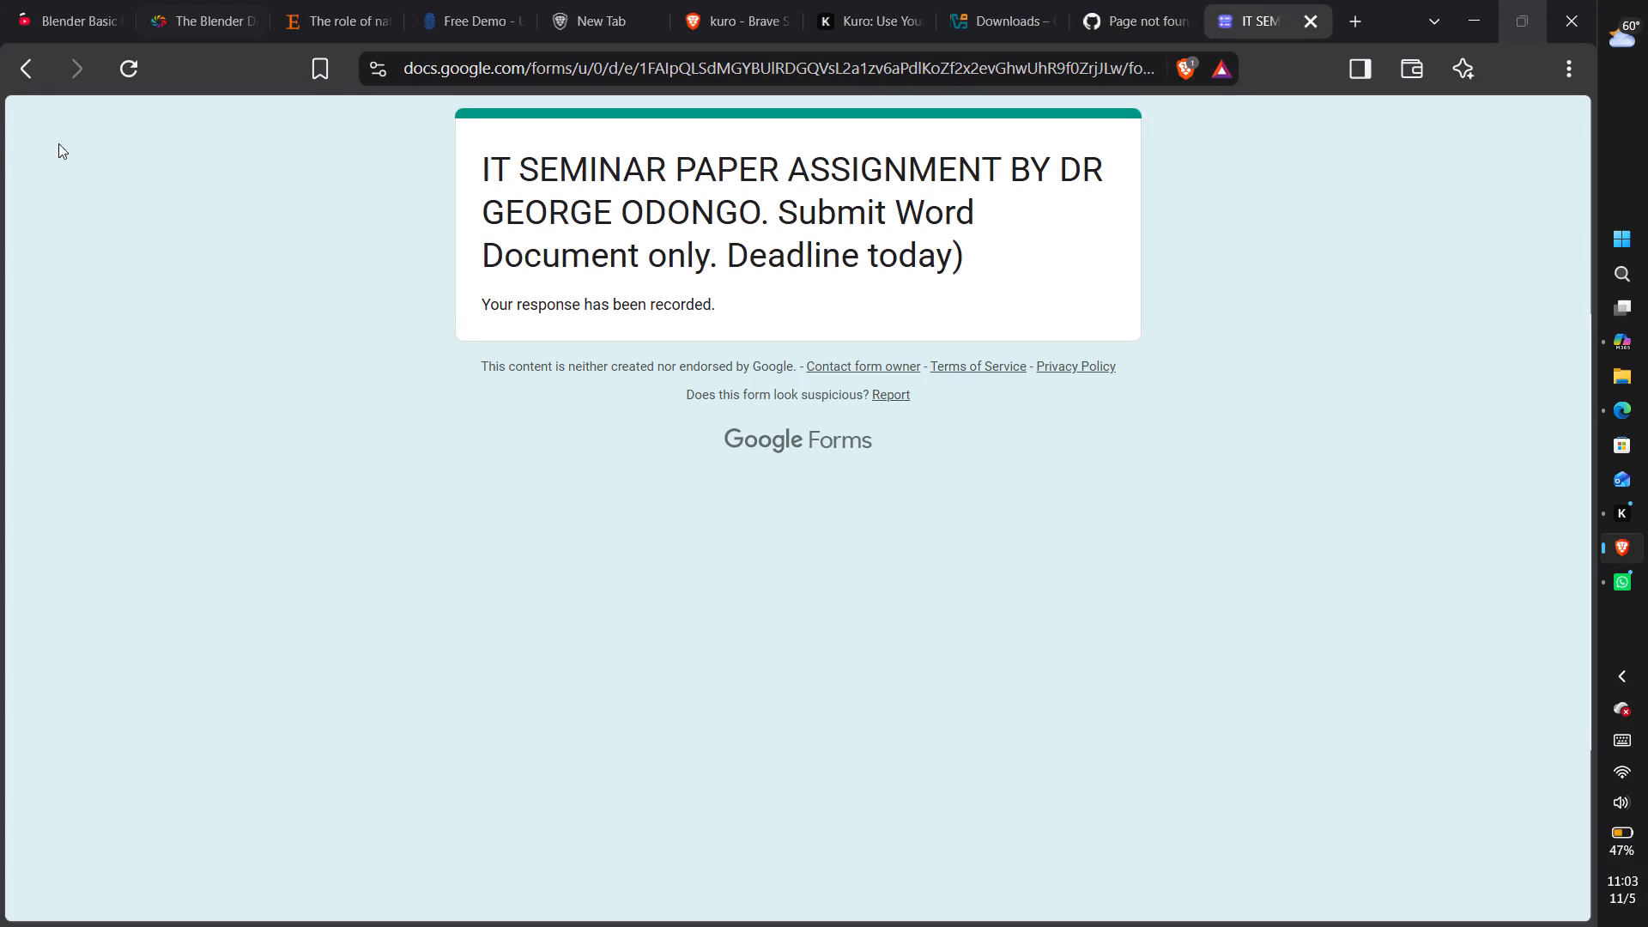
# Go back from the submission confirmation to the previous page of the IT seminar form.
pyautogui.click(27, 63)
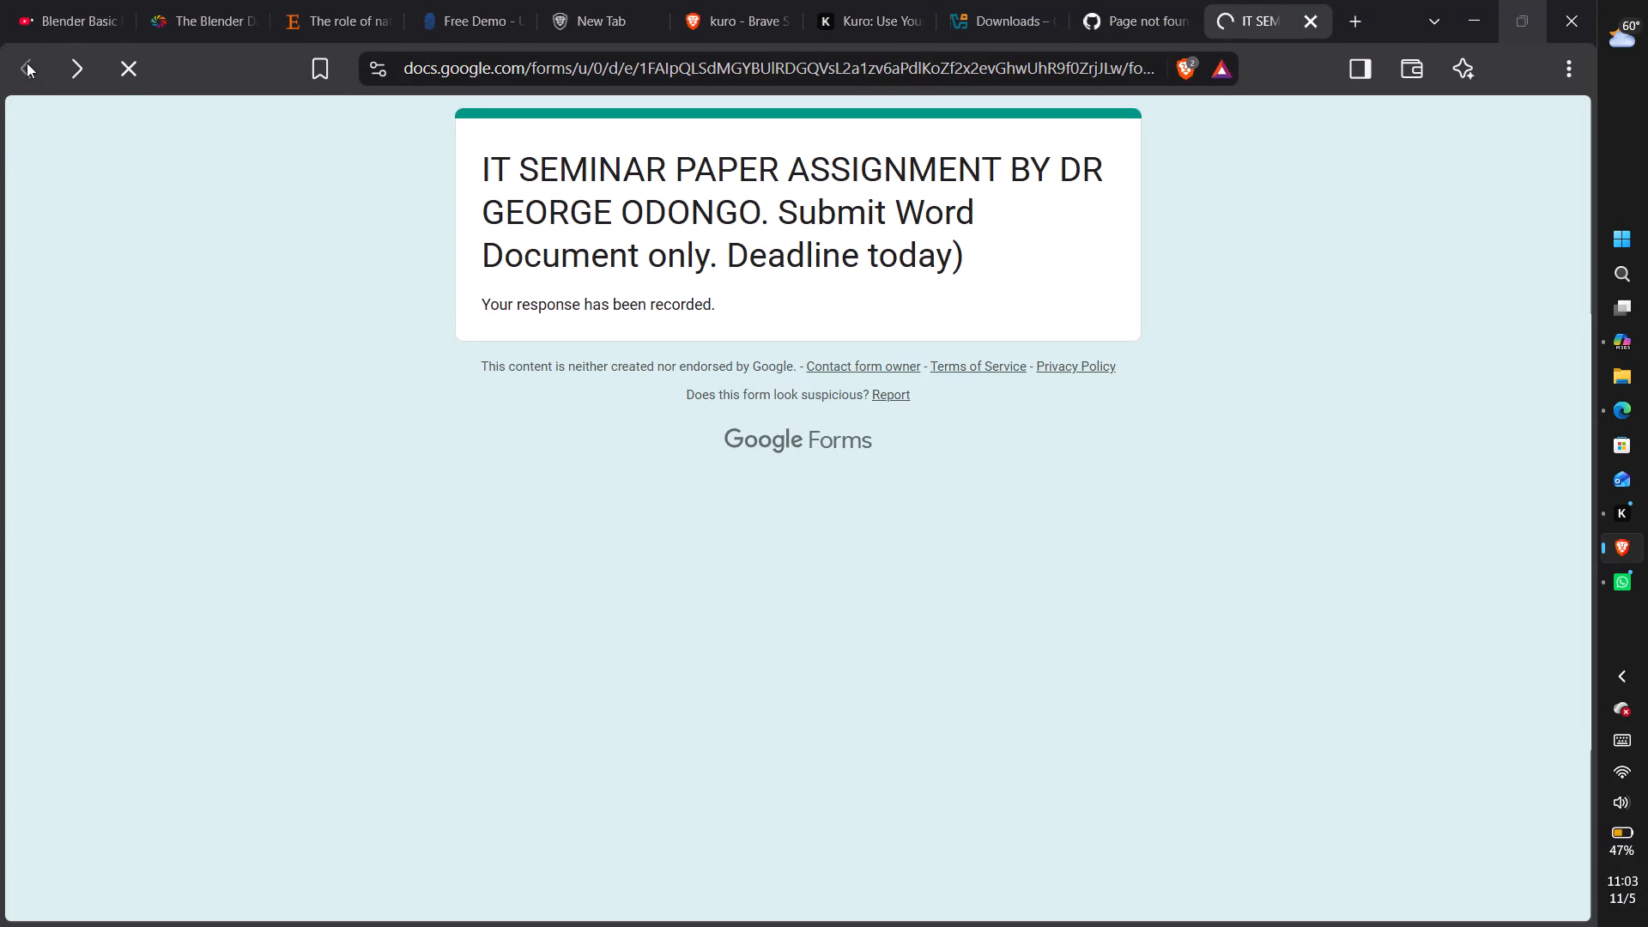
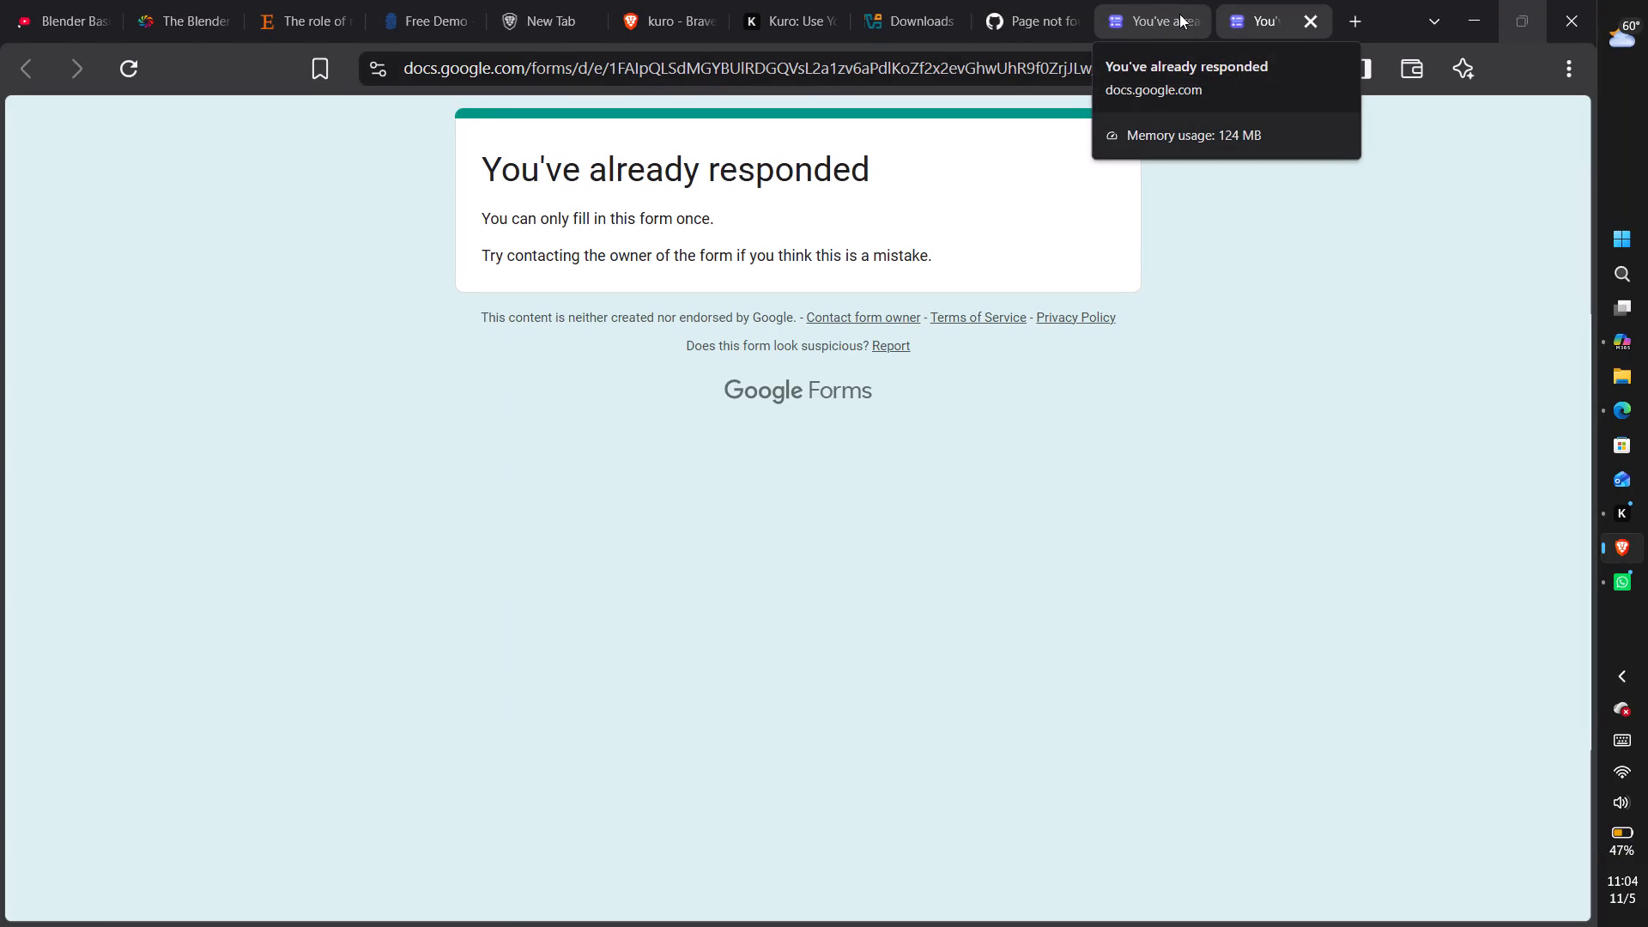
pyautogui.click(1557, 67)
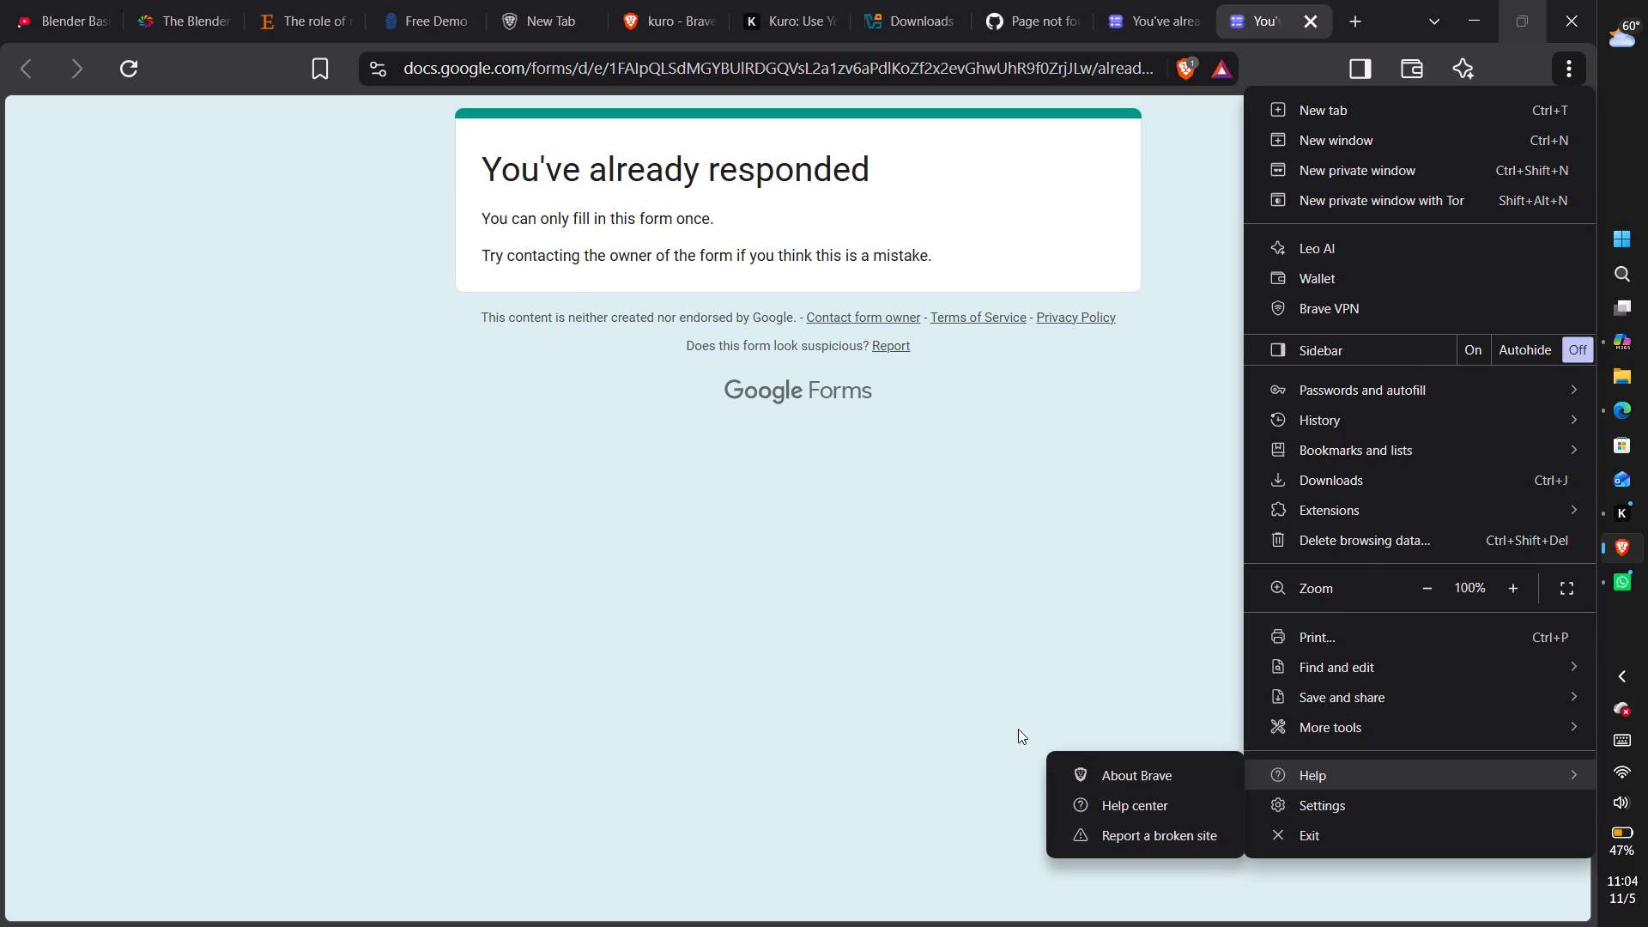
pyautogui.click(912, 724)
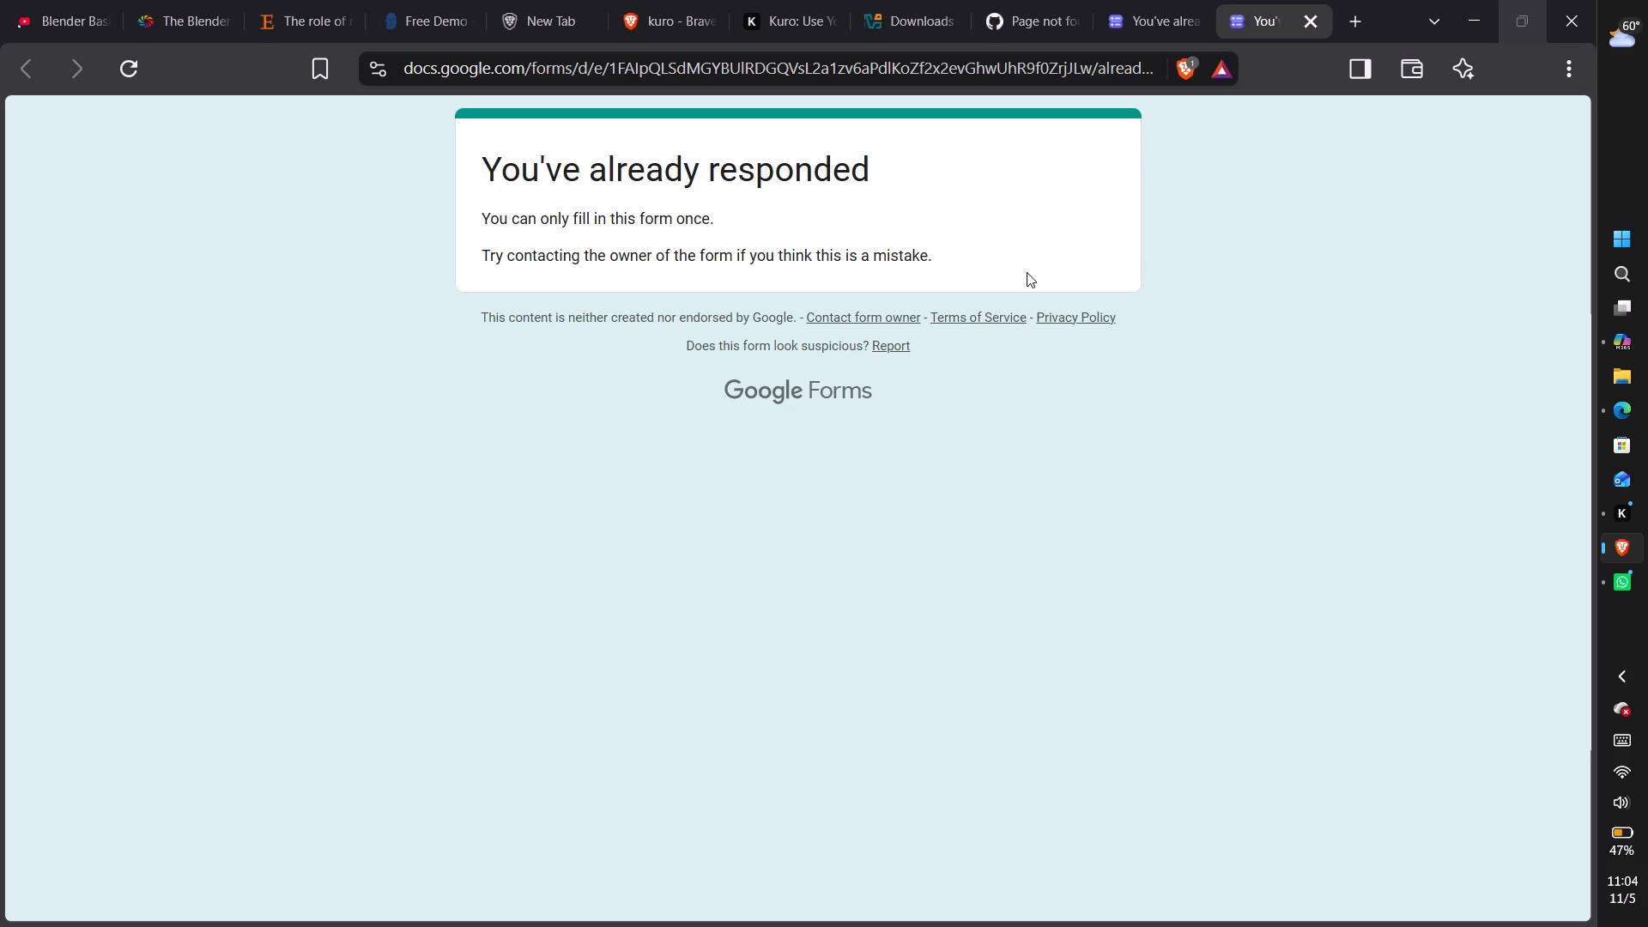